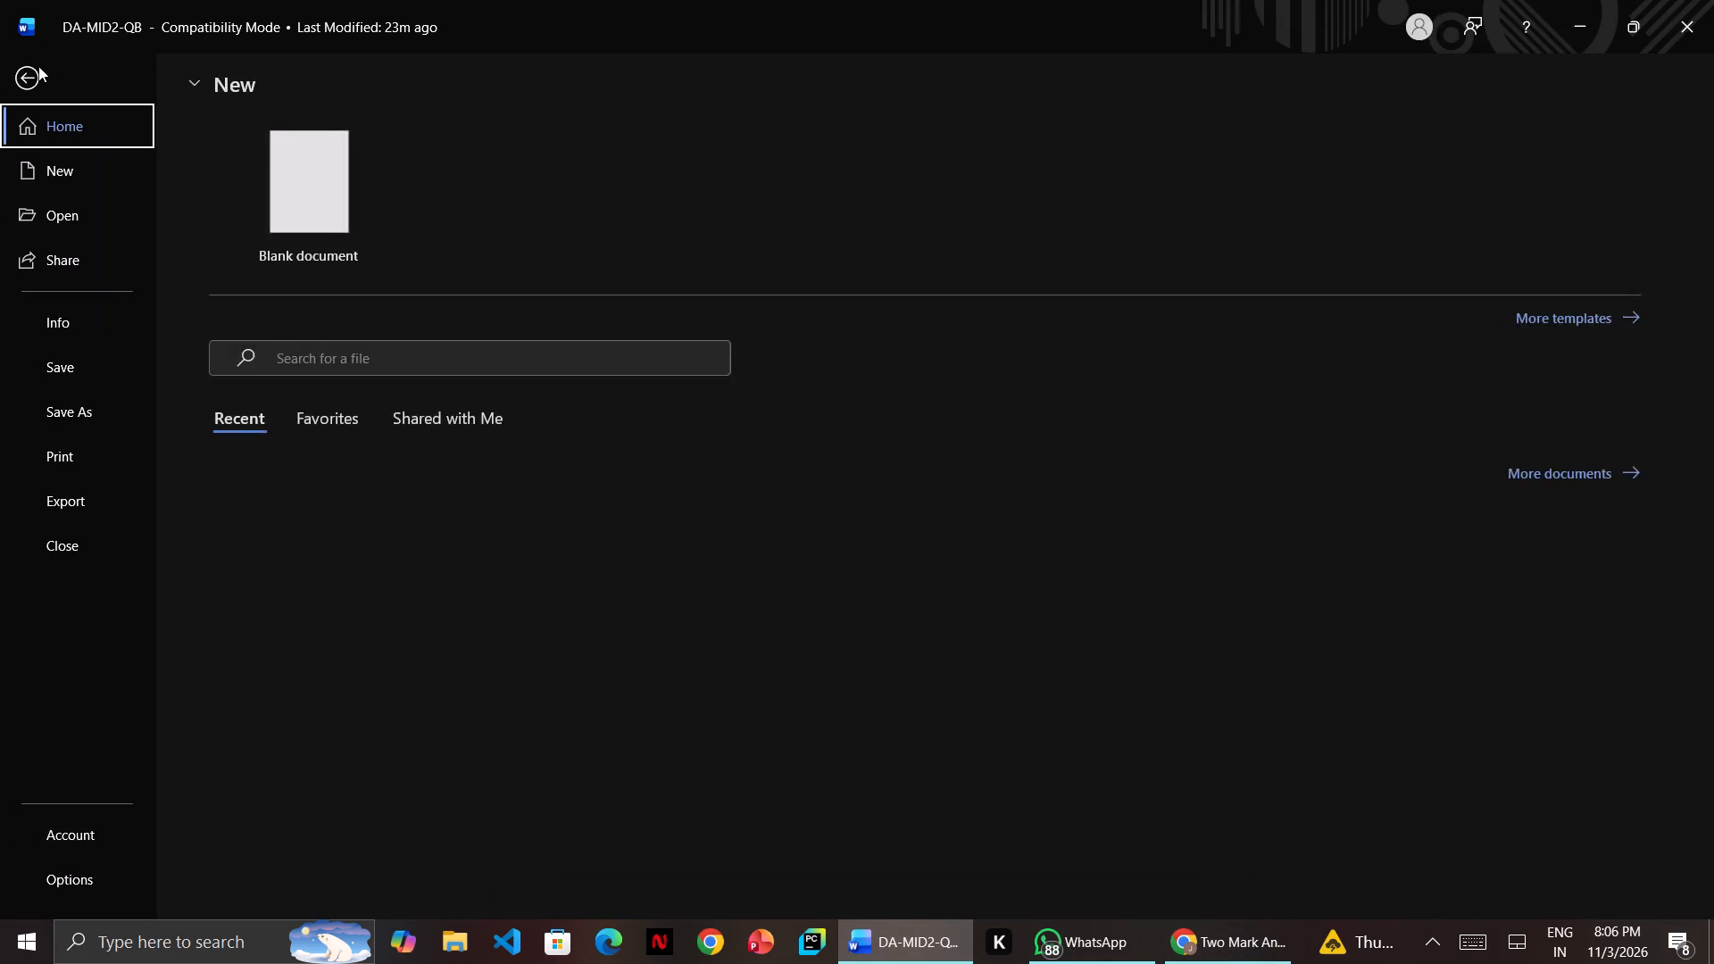
pyautogui.click(285, 212)
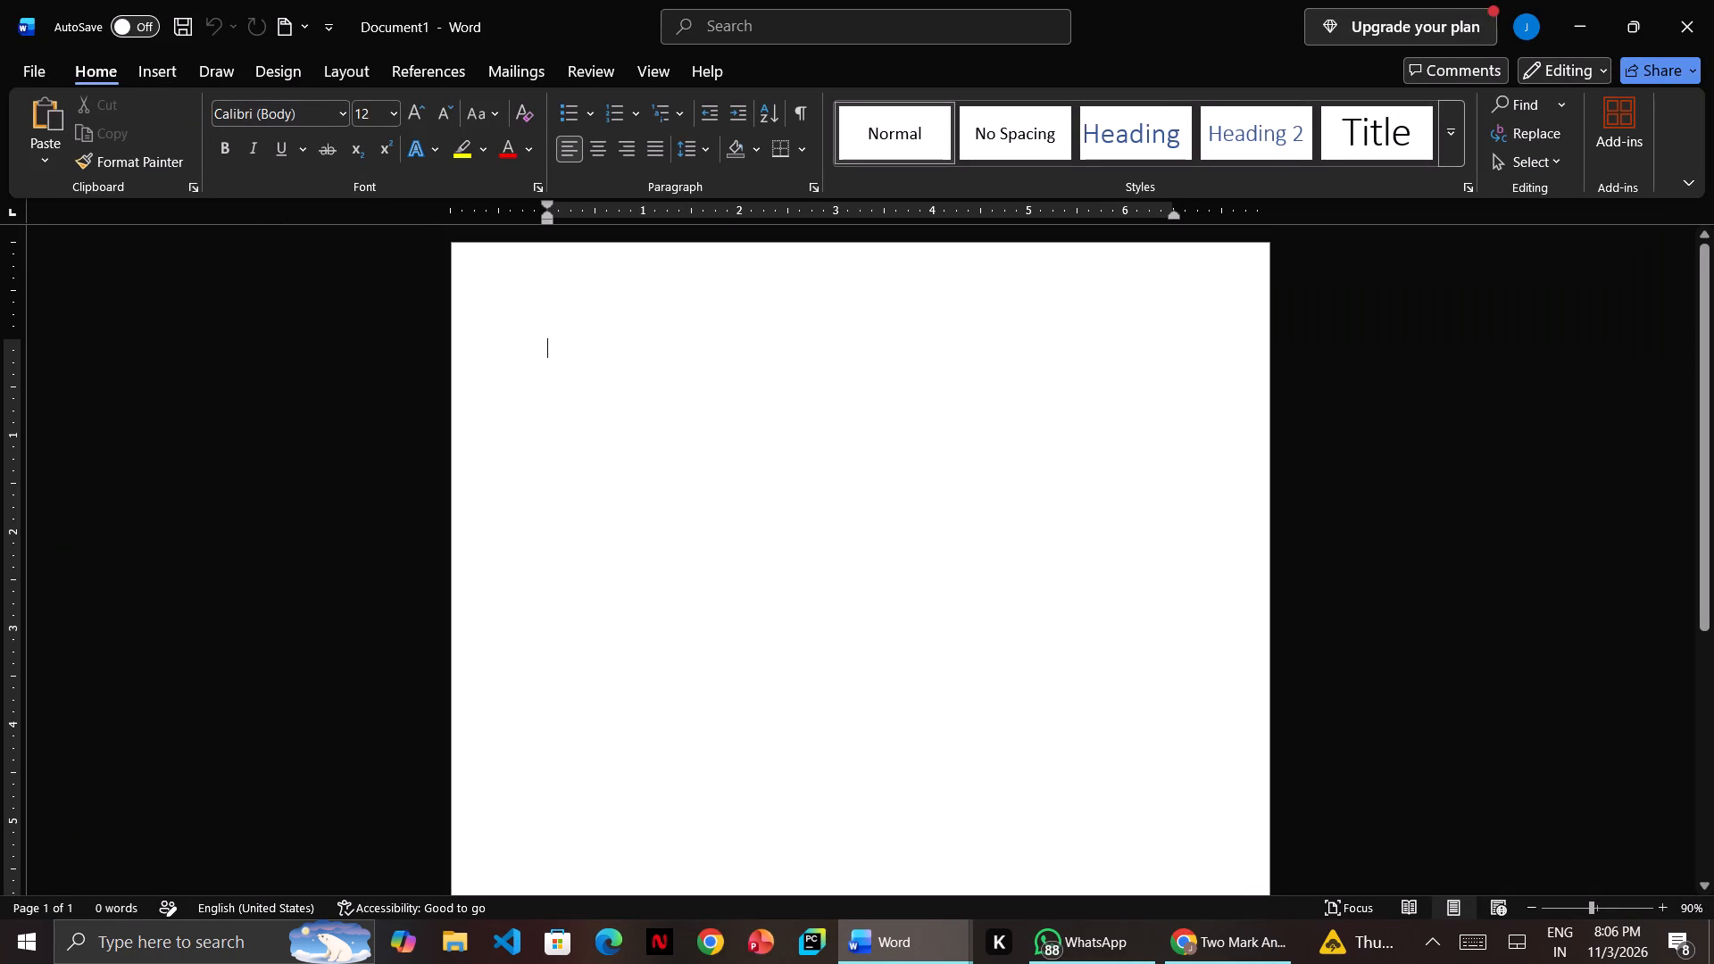
# Set the font of the blank document to Times New Roman.
pyautogui.click(401, 117)
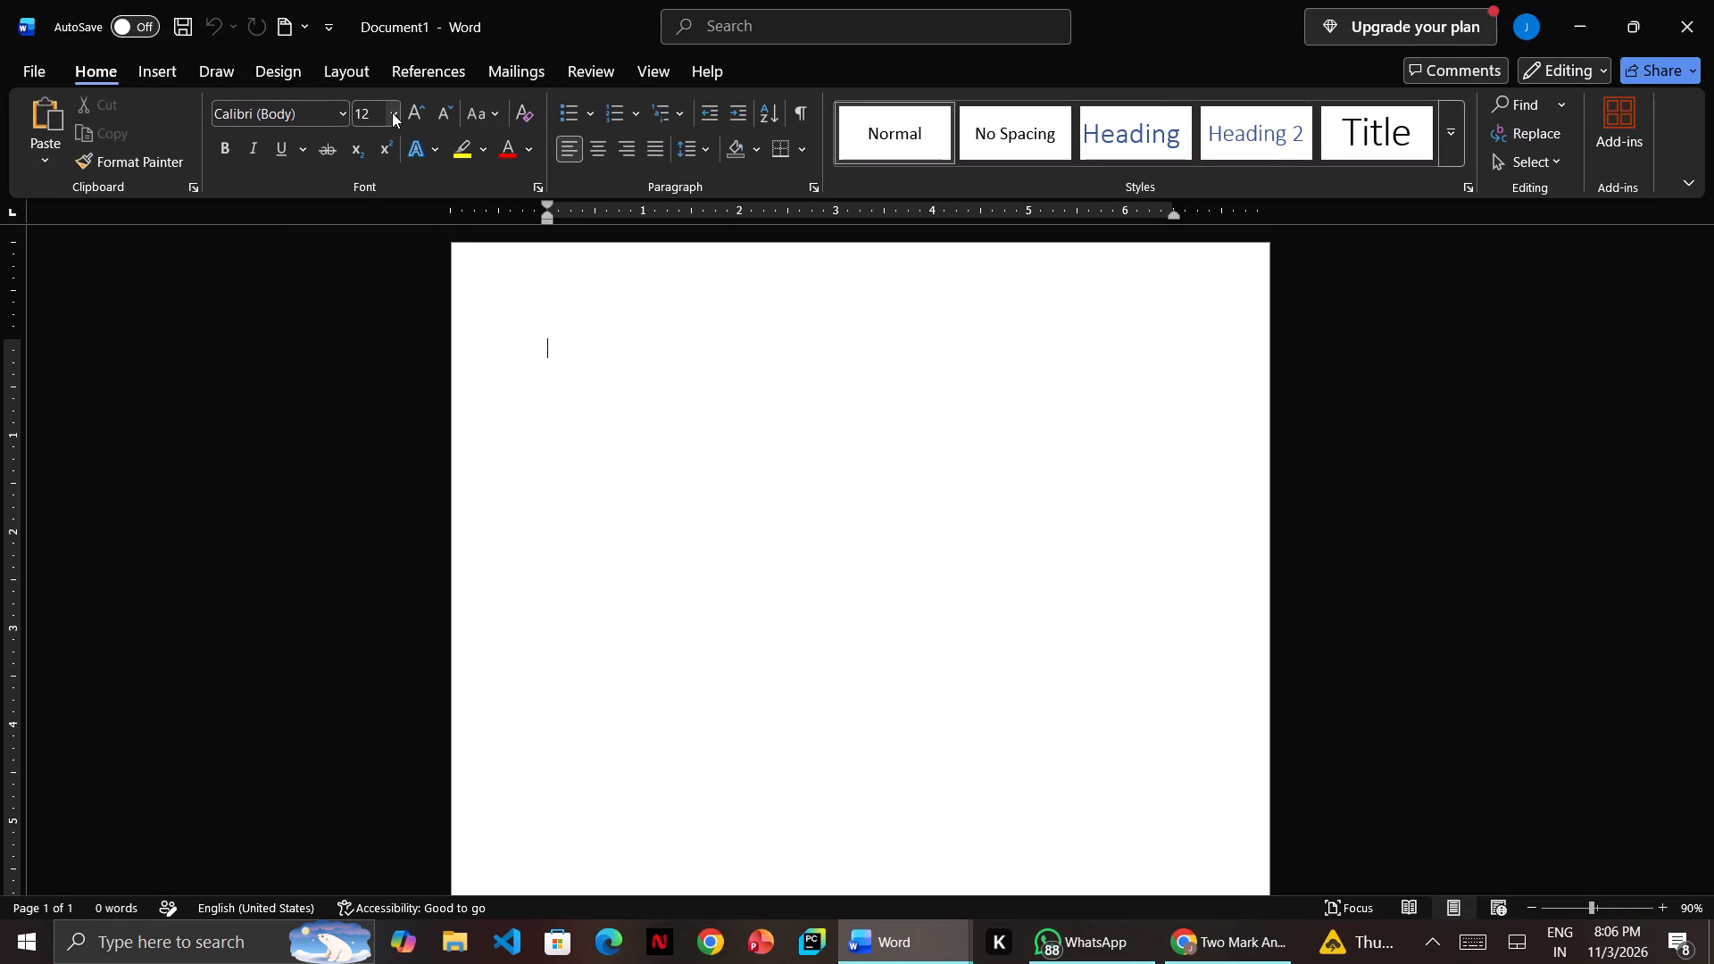
pyautogui.click(338, 106)
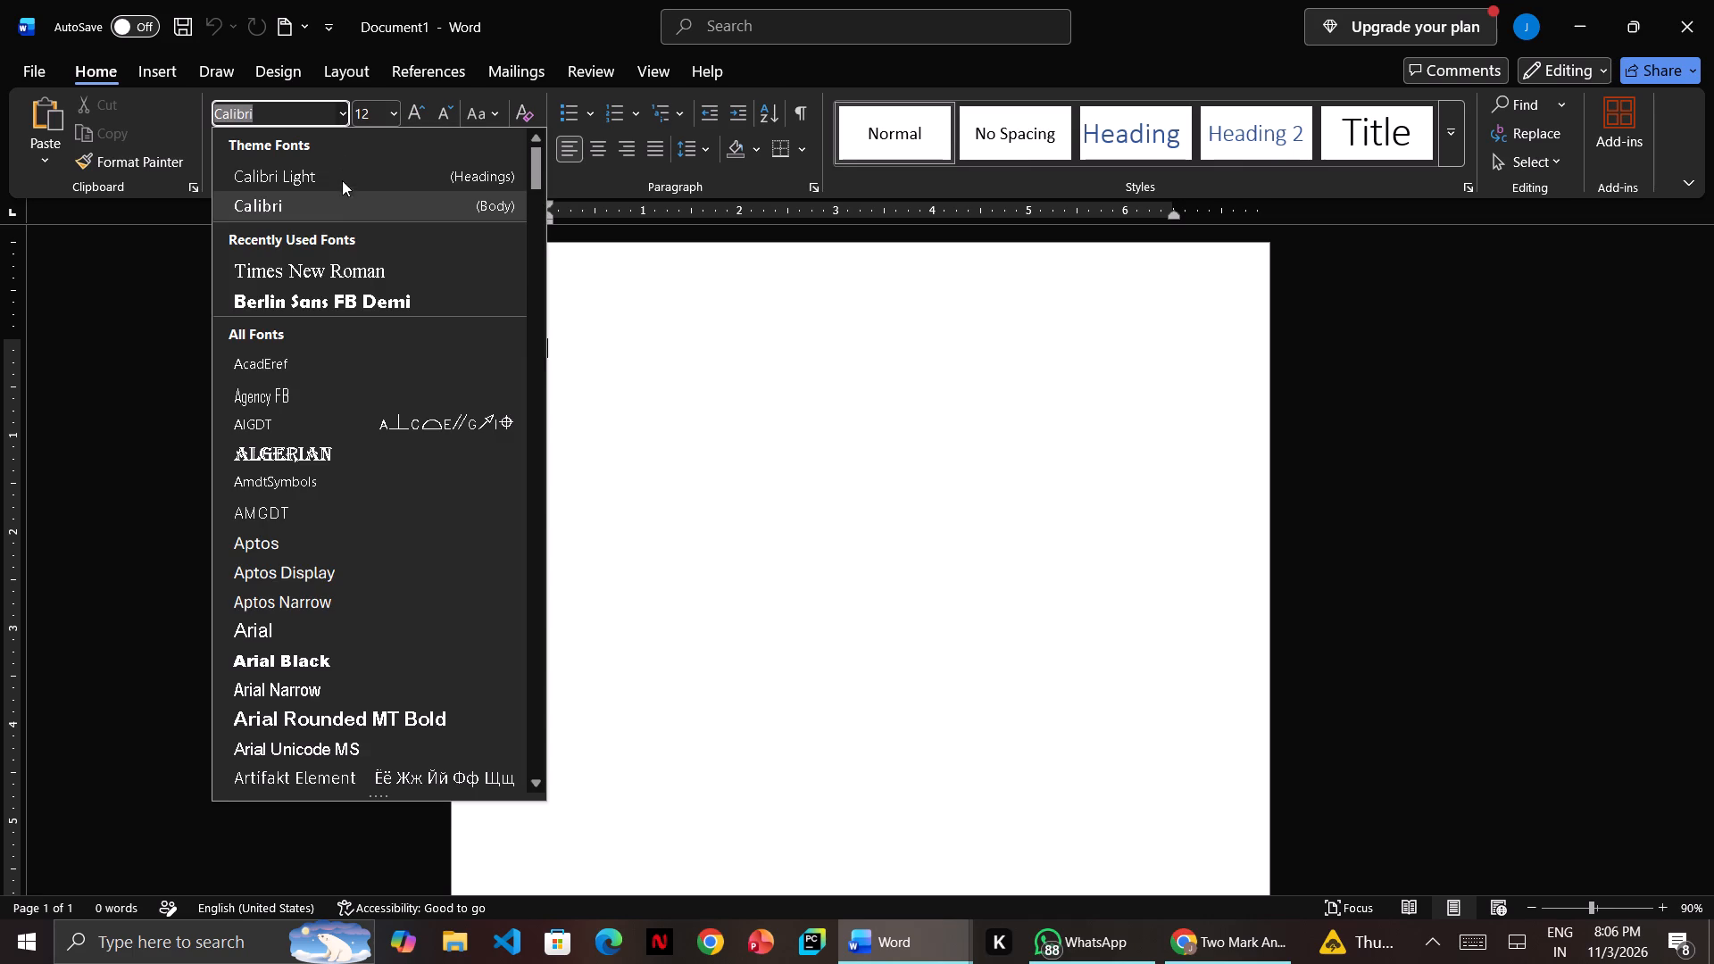
pyautogui.click(353, 275)
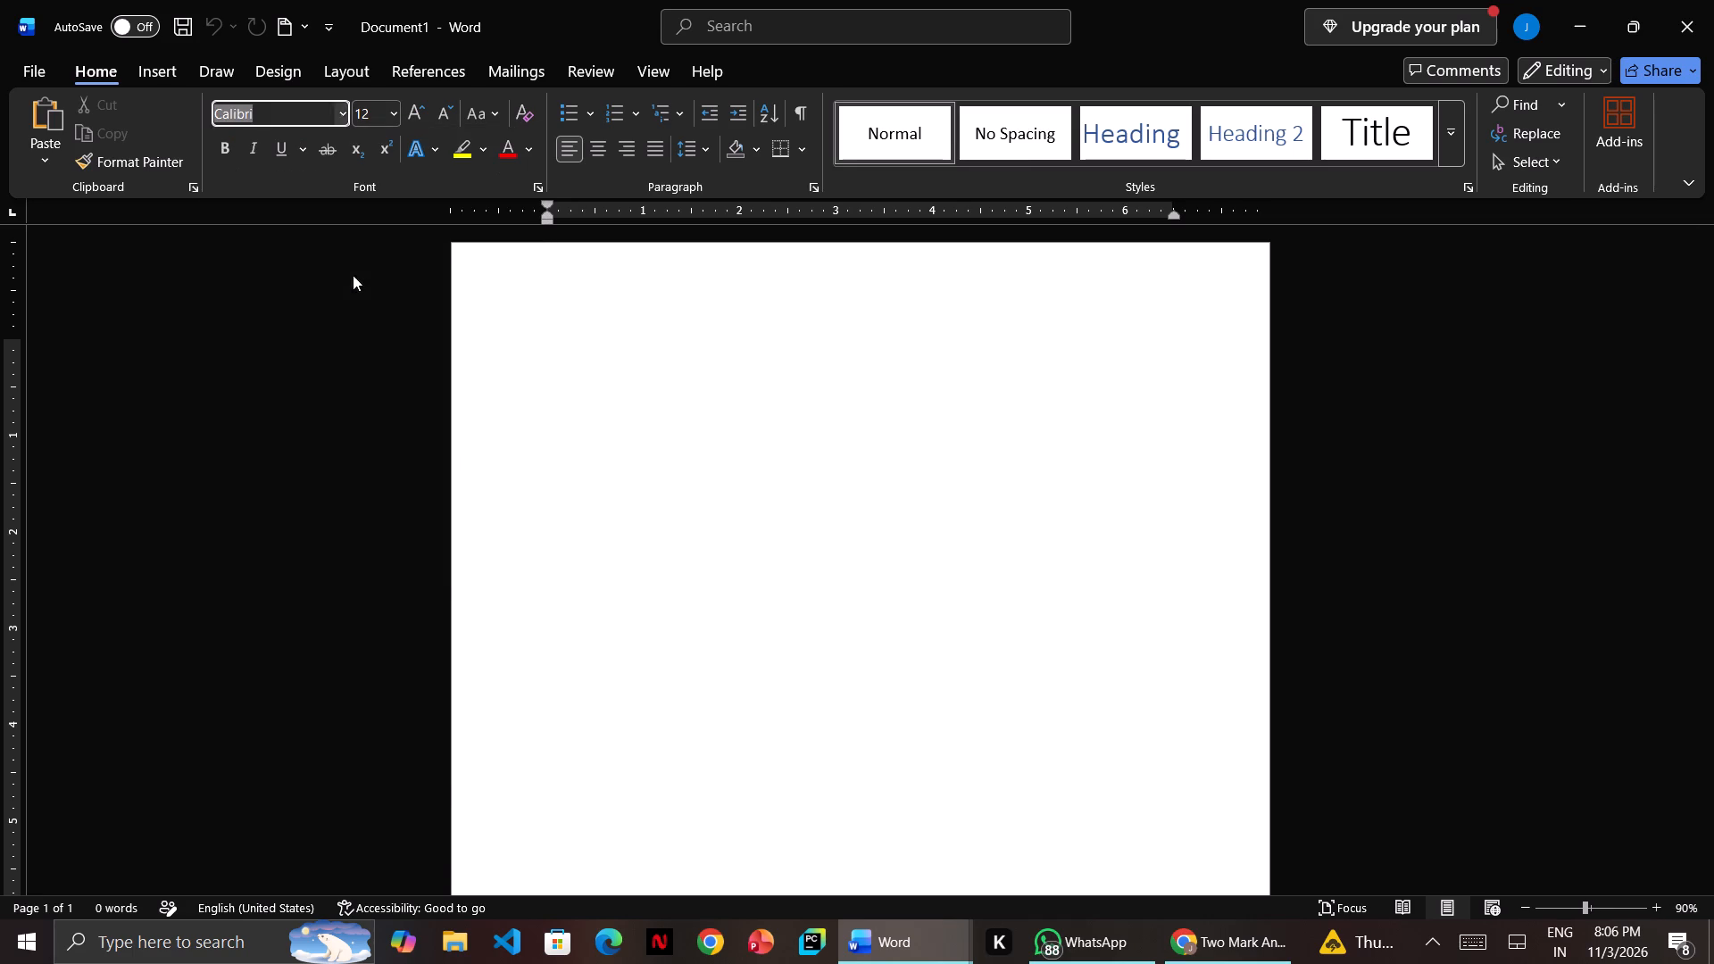
# Paste the copied Module III to V questions and answers into the blank document.
pyautogui.click(589, 371)
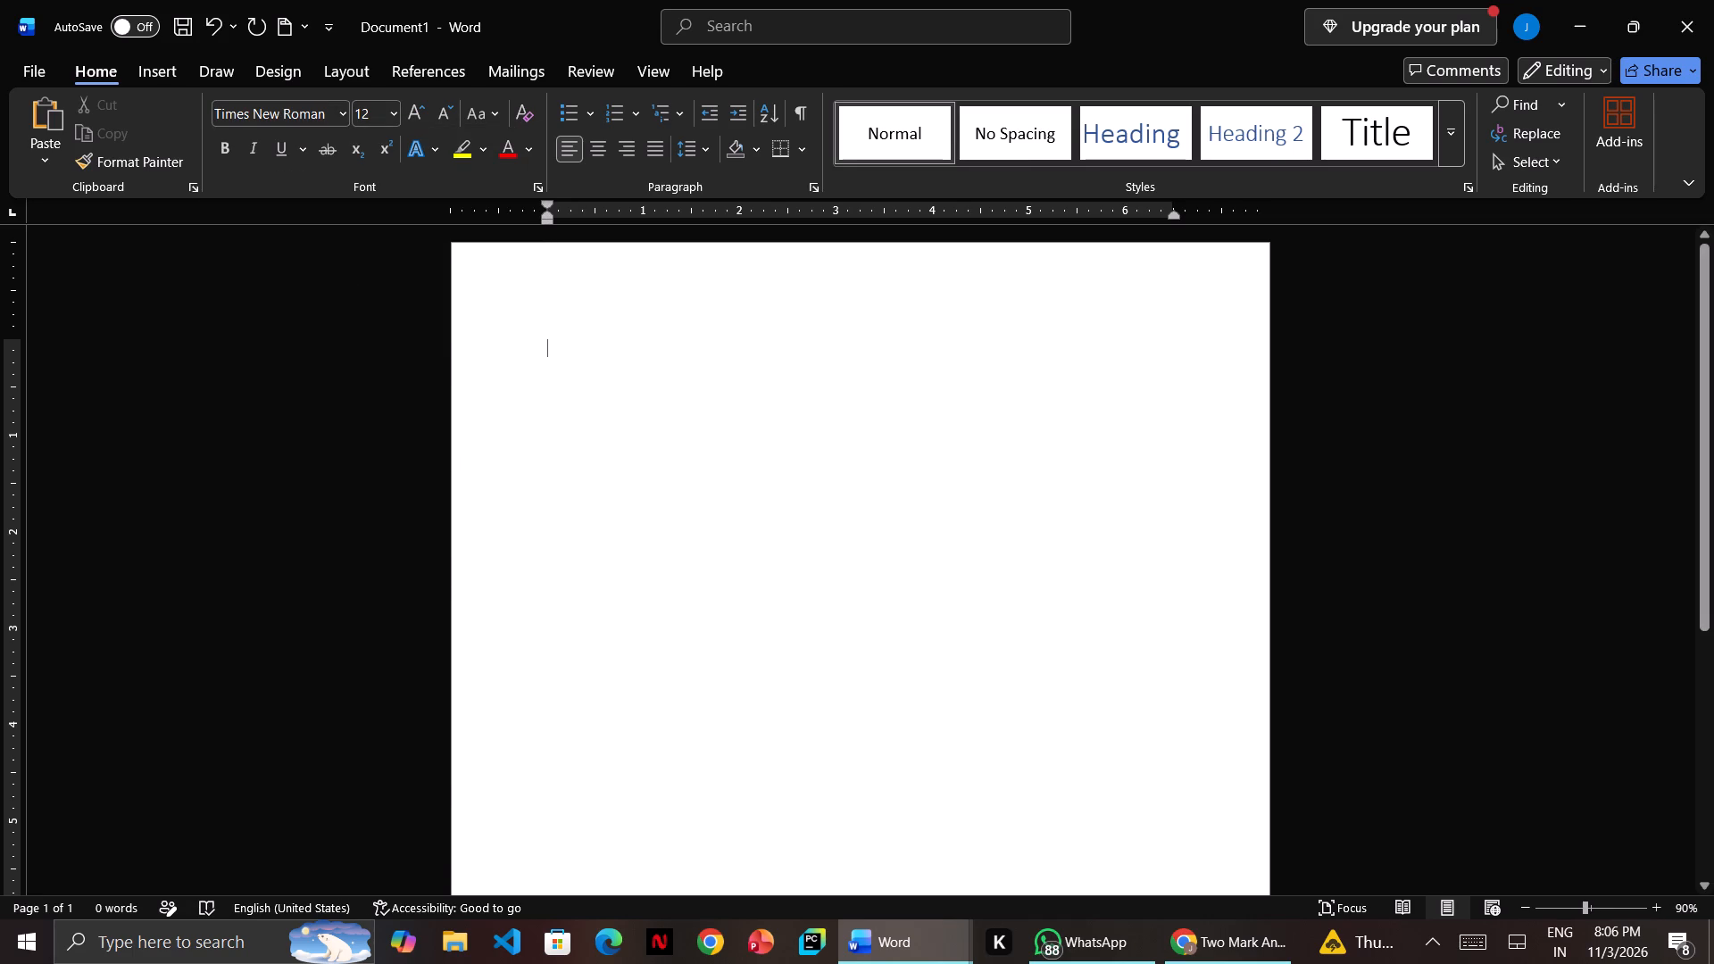
pyautogui.hotkey('ctrl', 'v')
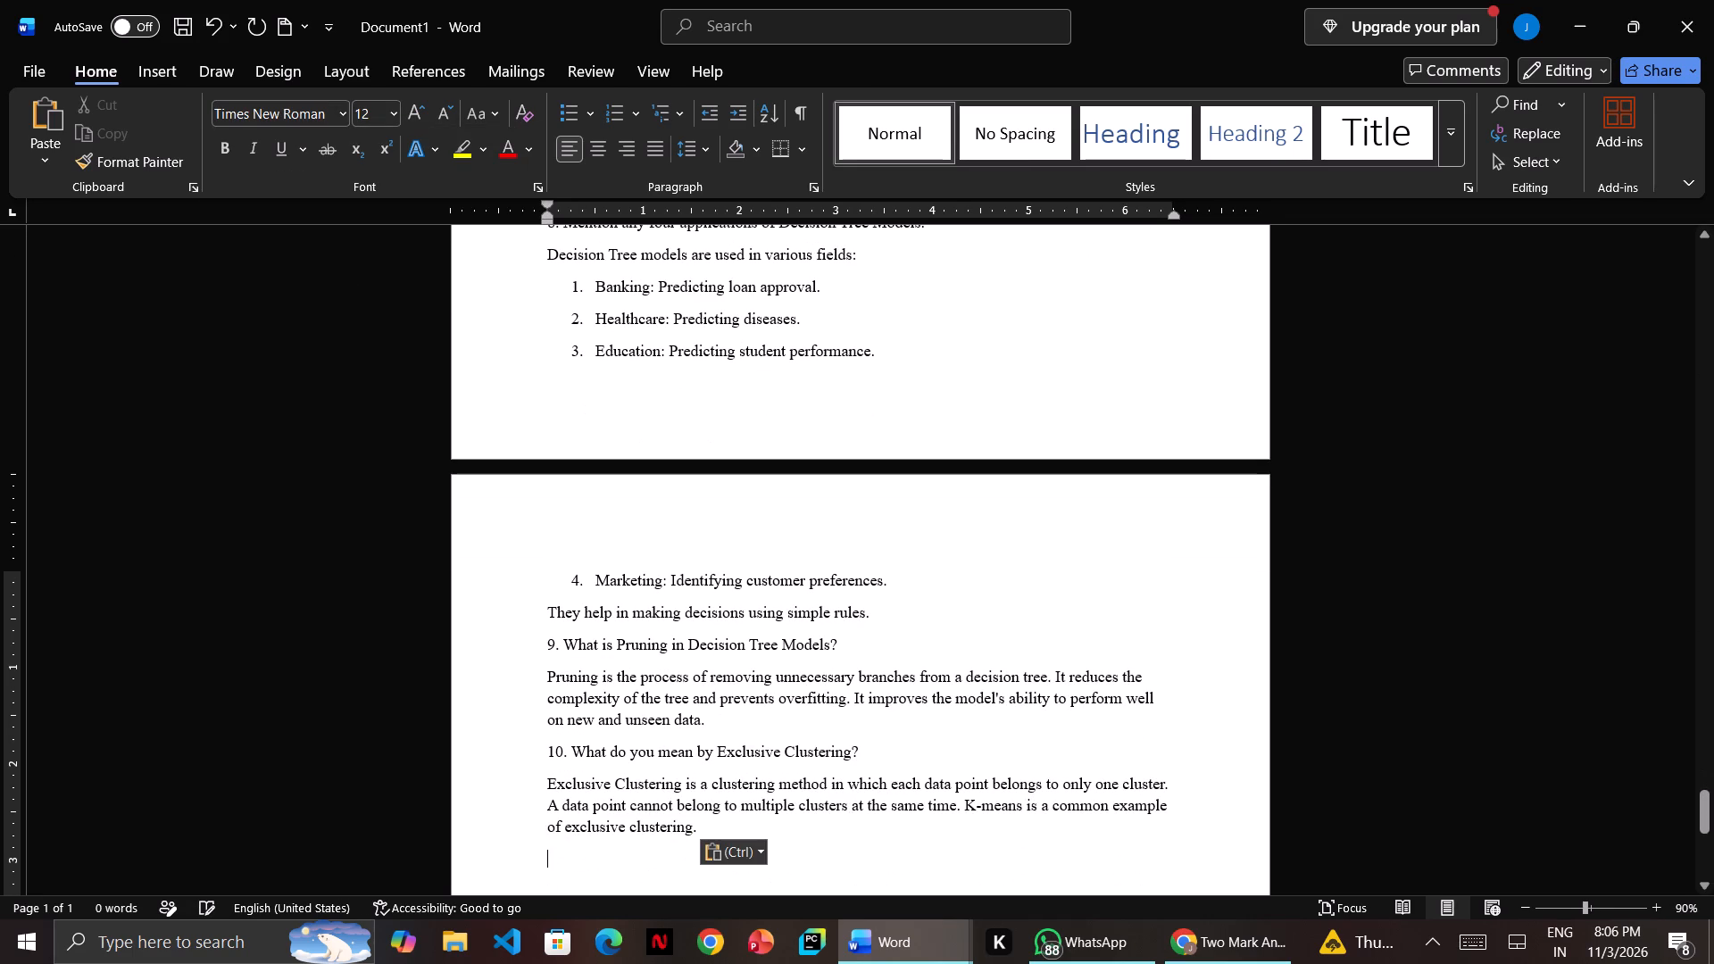
# Bold the first three Module III question lines, on Maximum Likelihood Estimation, Logistic Regression and the sigmoid function.
pyautogui.scroll(20, 589, 371)
pyautogui.scroll(20, 589, 371)
pyautogui.scroll(20, 589, 371)
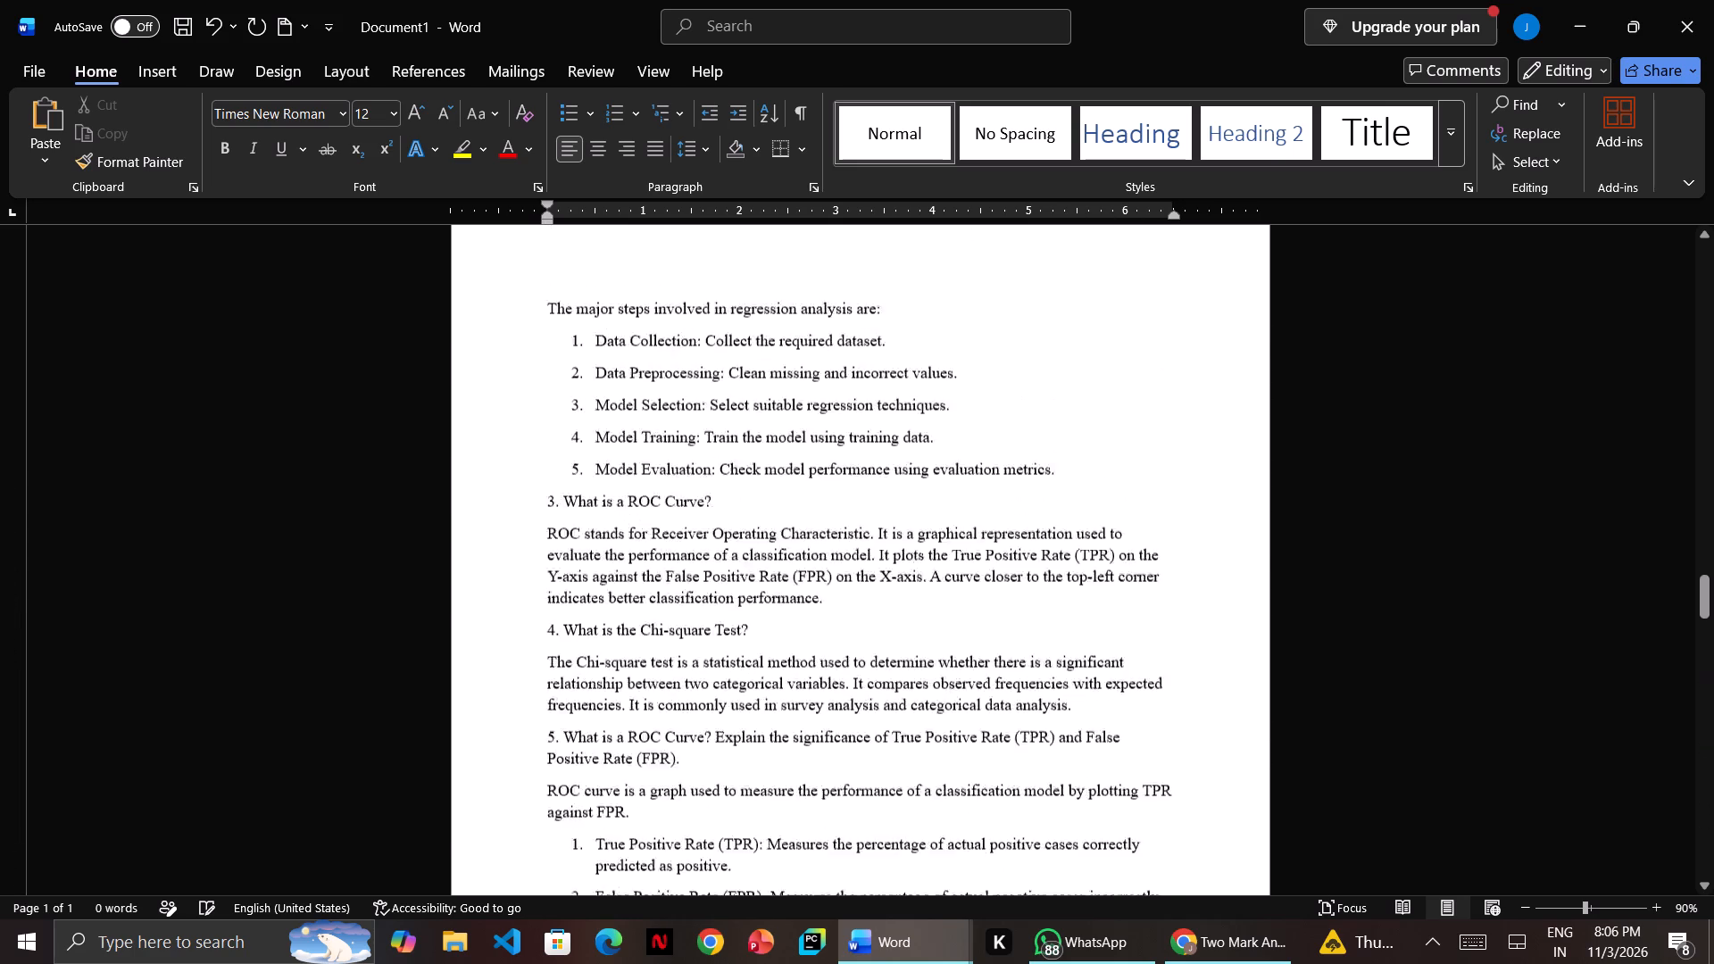
pyautogui.scroll(20, 589, 371)
pyautogui.scroll(20, 589, 371)
pyautogui.scroll(20, 589, 371)
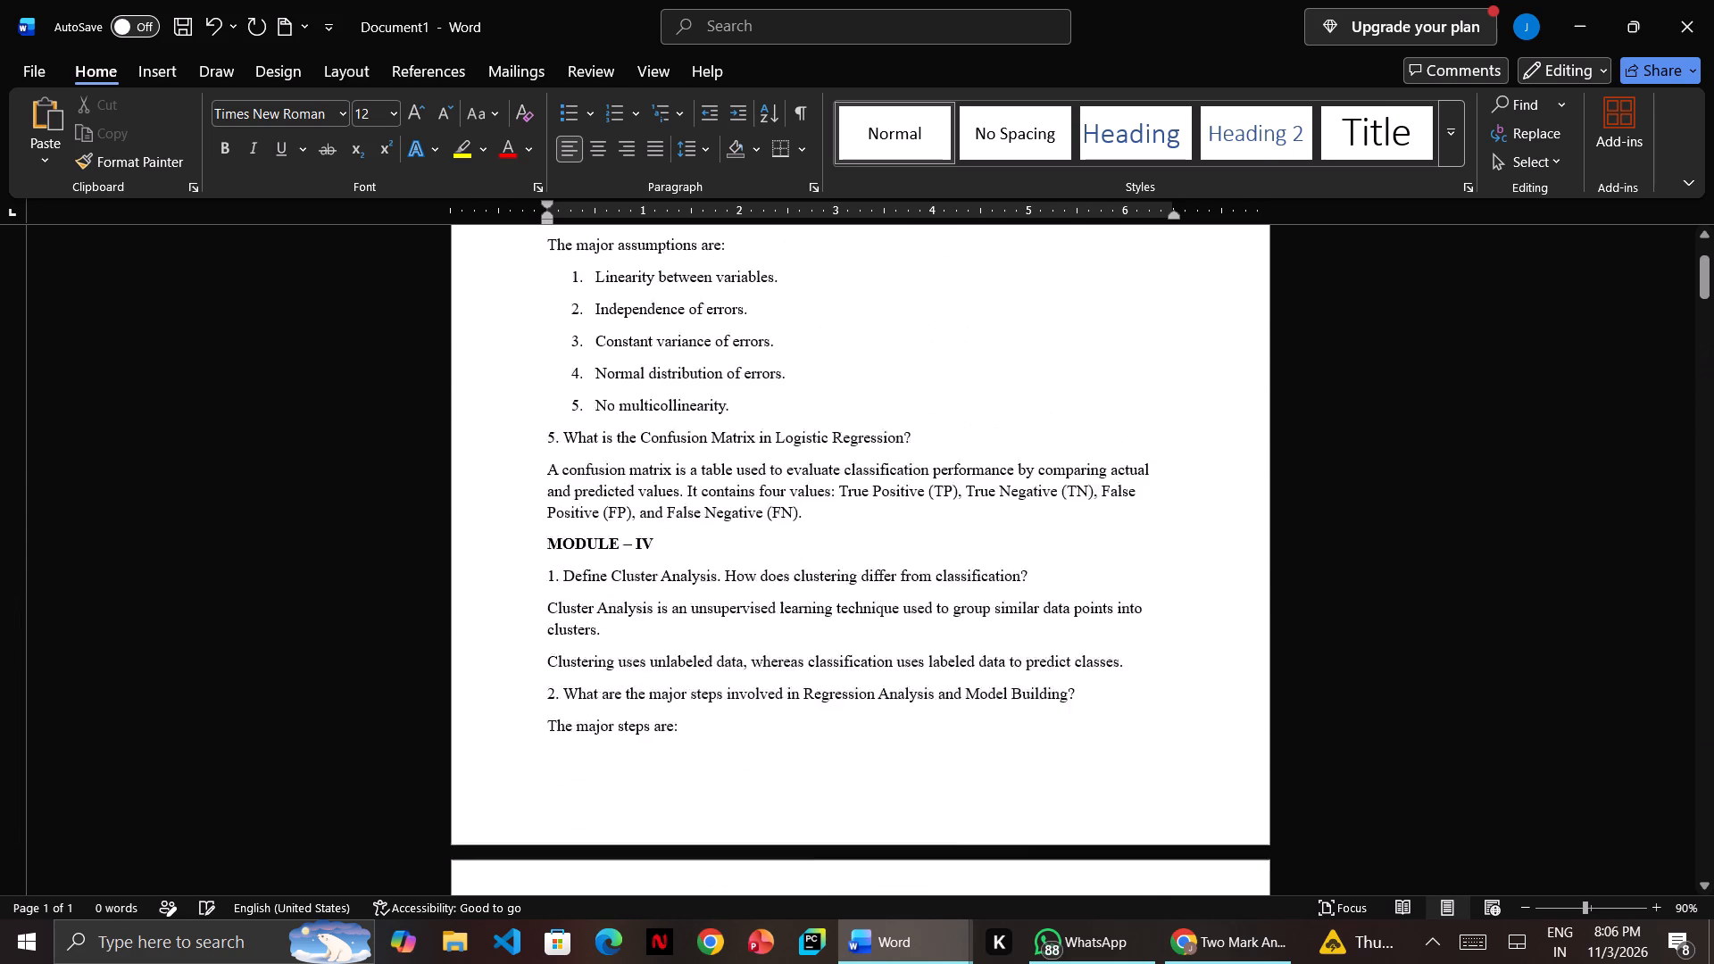
pyautogui.scroll(20, 589, 371)
pyautogui.scroll(20, 589, 371)
pyautogui.scroll(20, 589, 371)
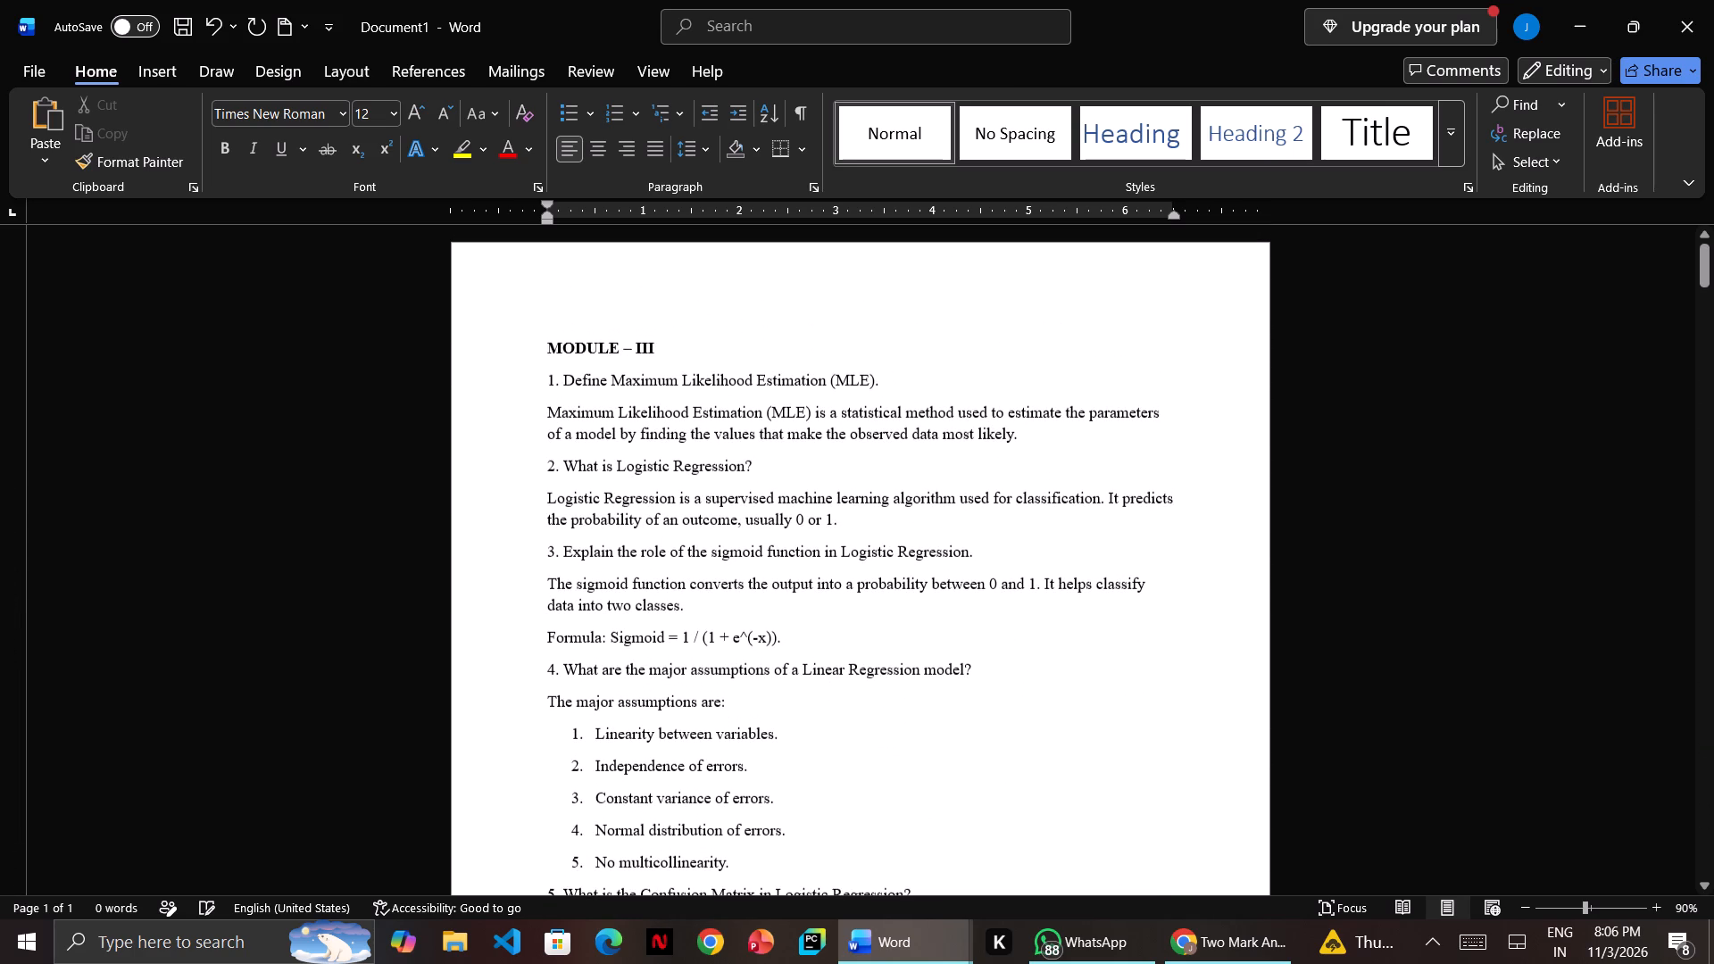
pyautogui.moveTo(882, 386); pyautogui.dragTo(538, 394)
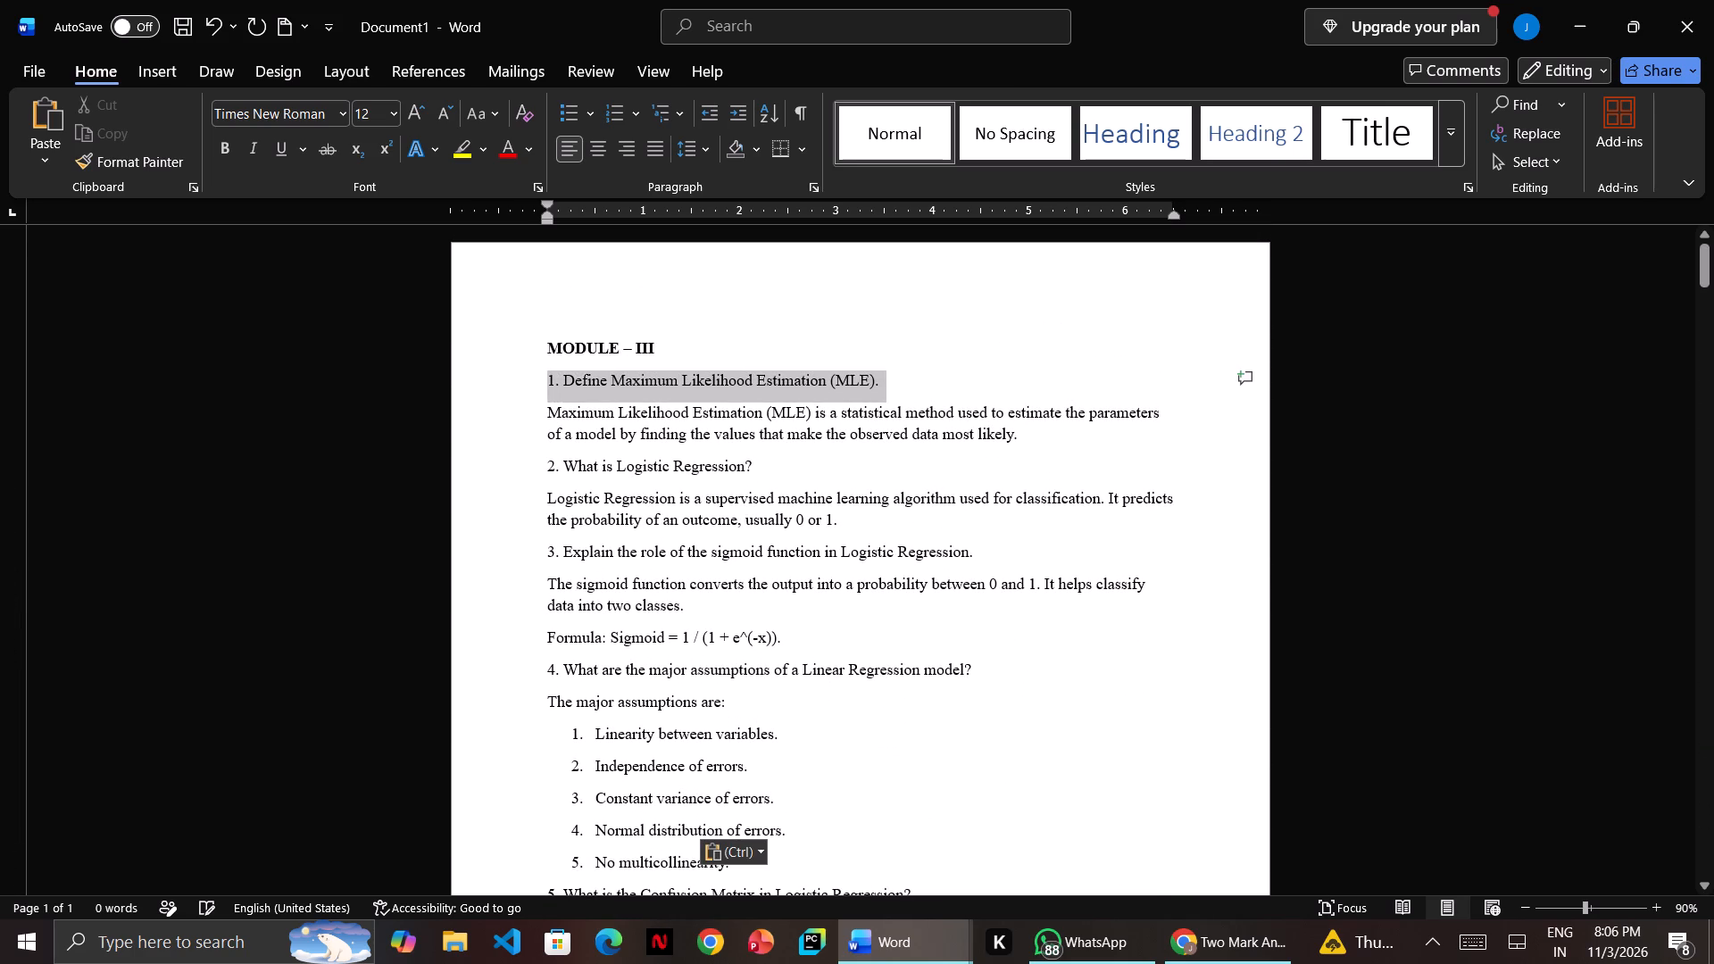
pyautogui.click(549, 348)
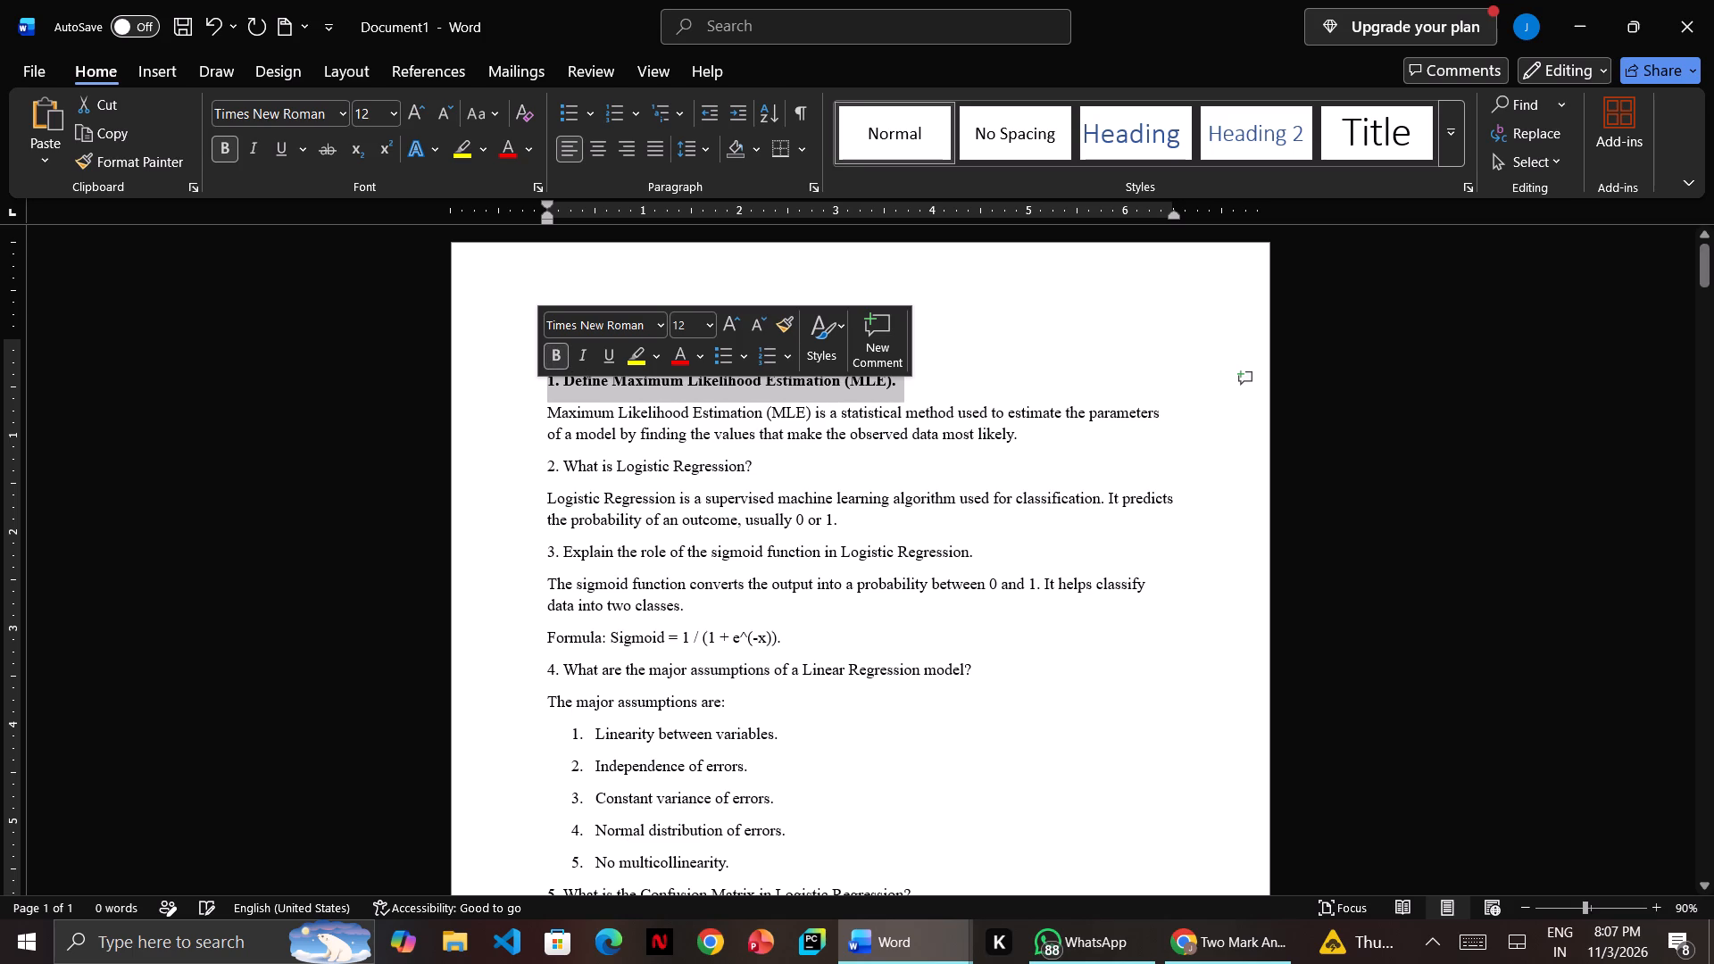
pyautogui.moveTo(762, 468); pyautogui.dragTo(527, 488)
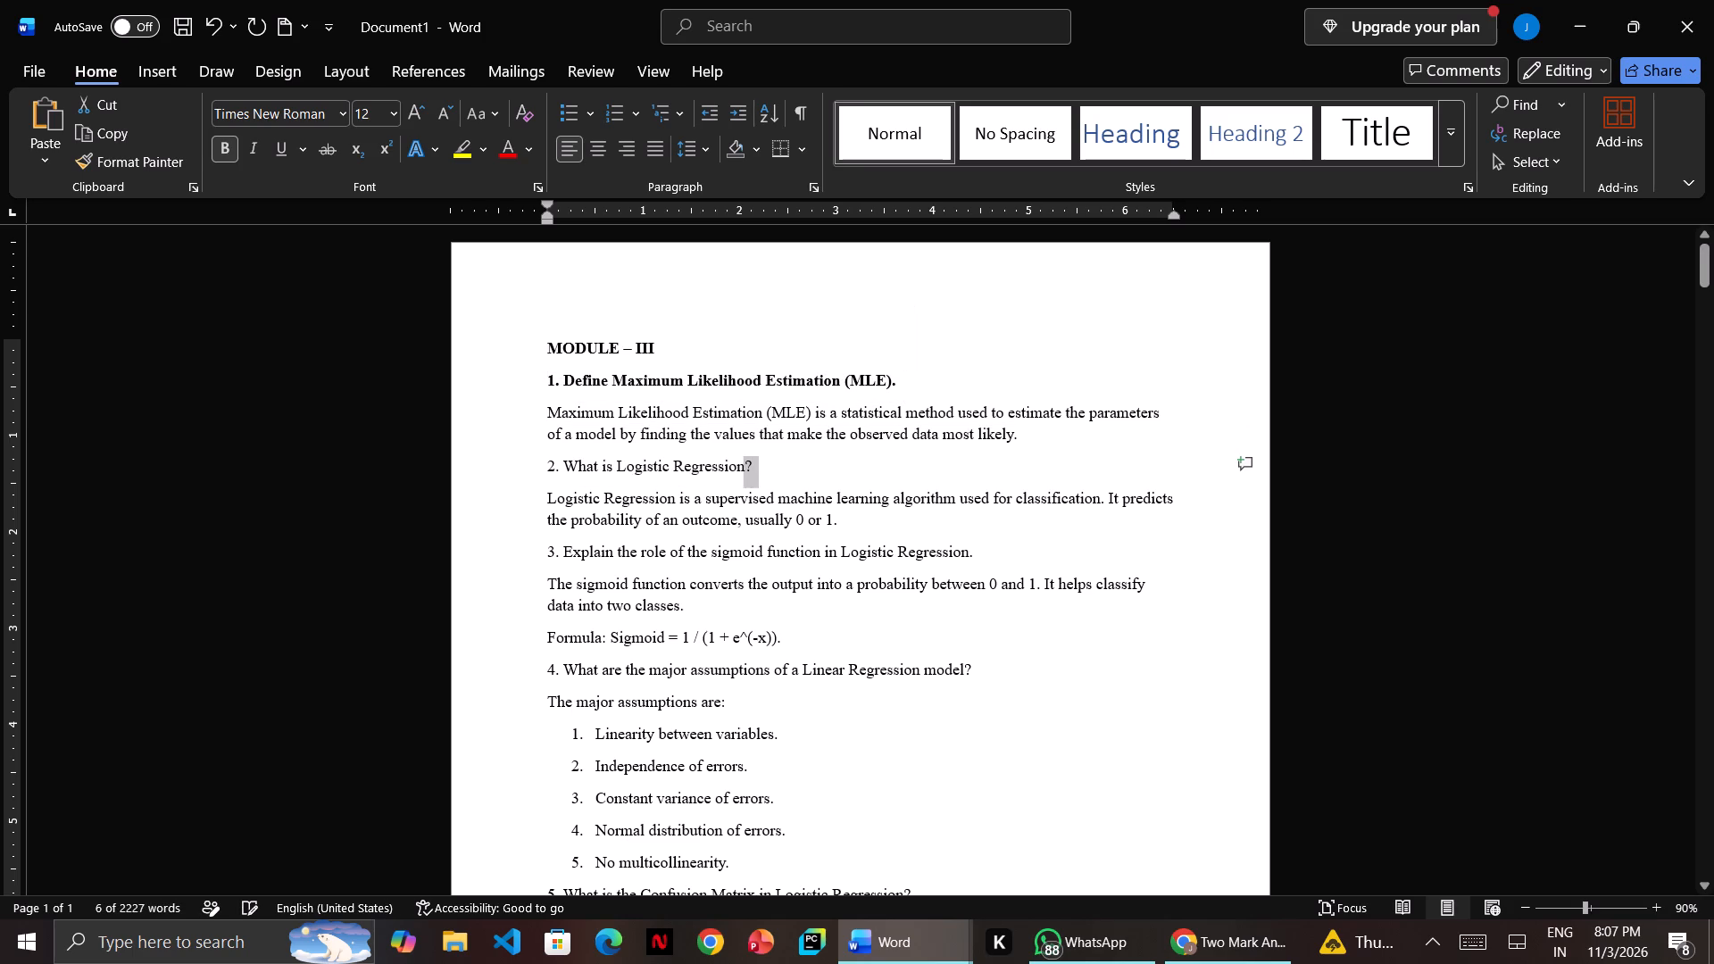
pyautogui.moveTo(527, 488); pyautogui.dragTo(515, 478)
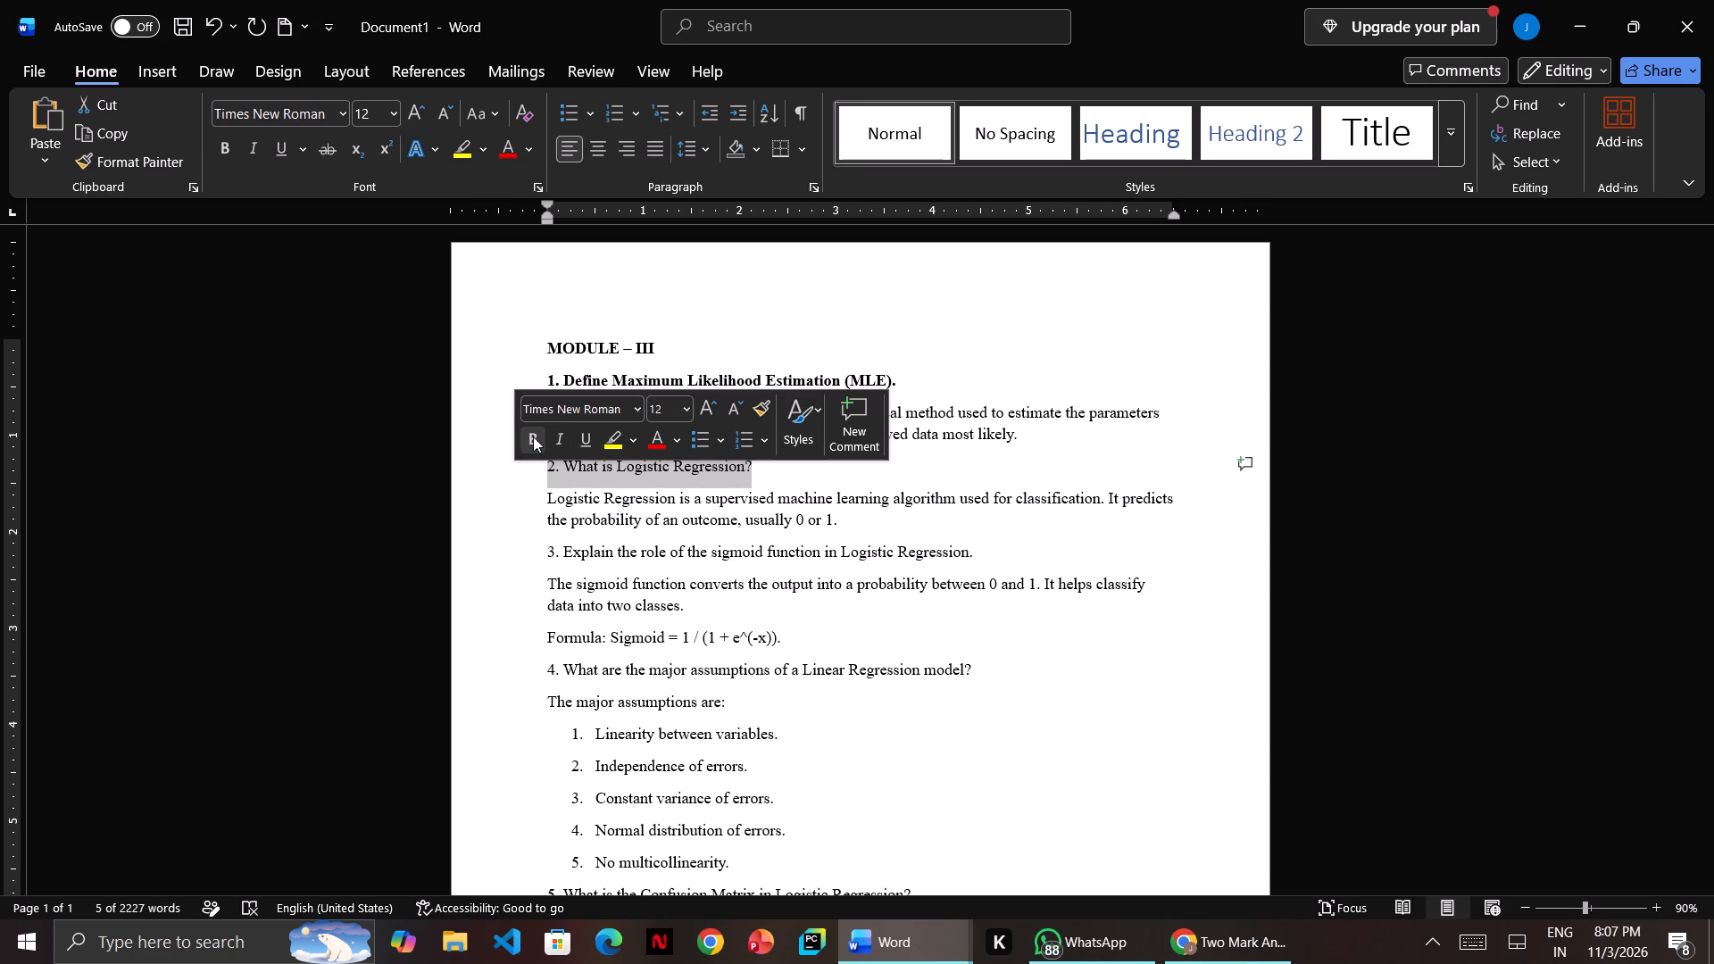
pyautogui.click(533, 436)
pyautogui.moveTo(976, 548); pyautogui.dragTo(787, 554)
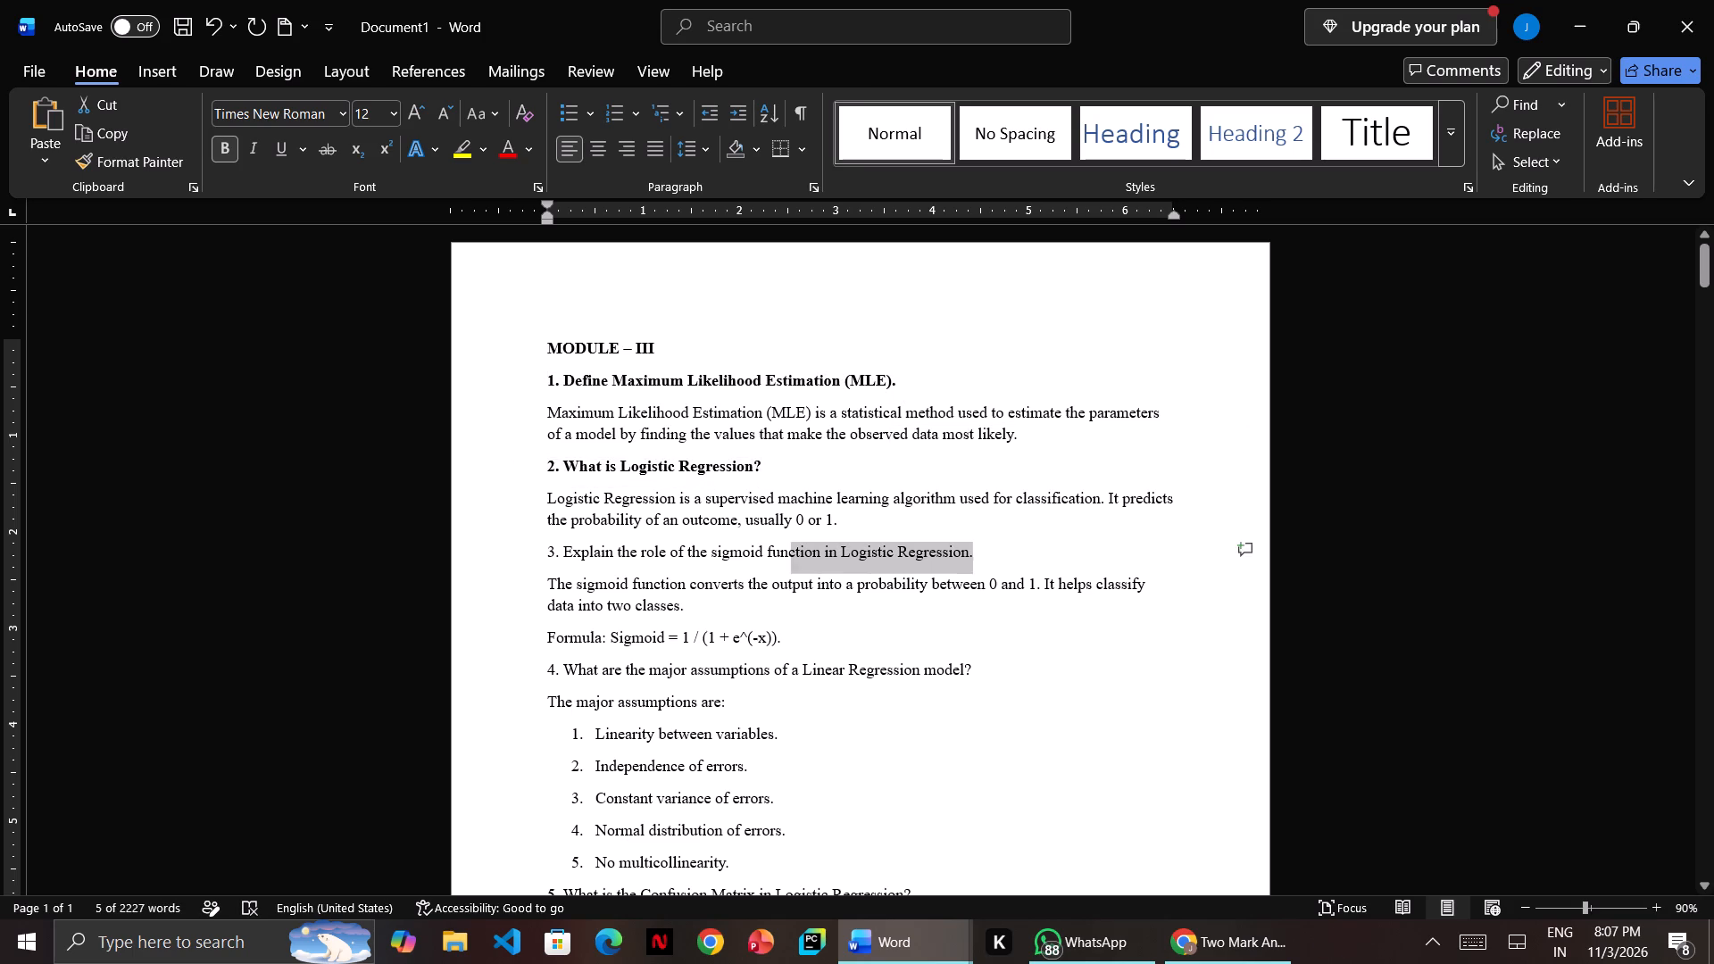
pyautogui.moveTo(787, 554); pyautogui.dragTo(542, 551)
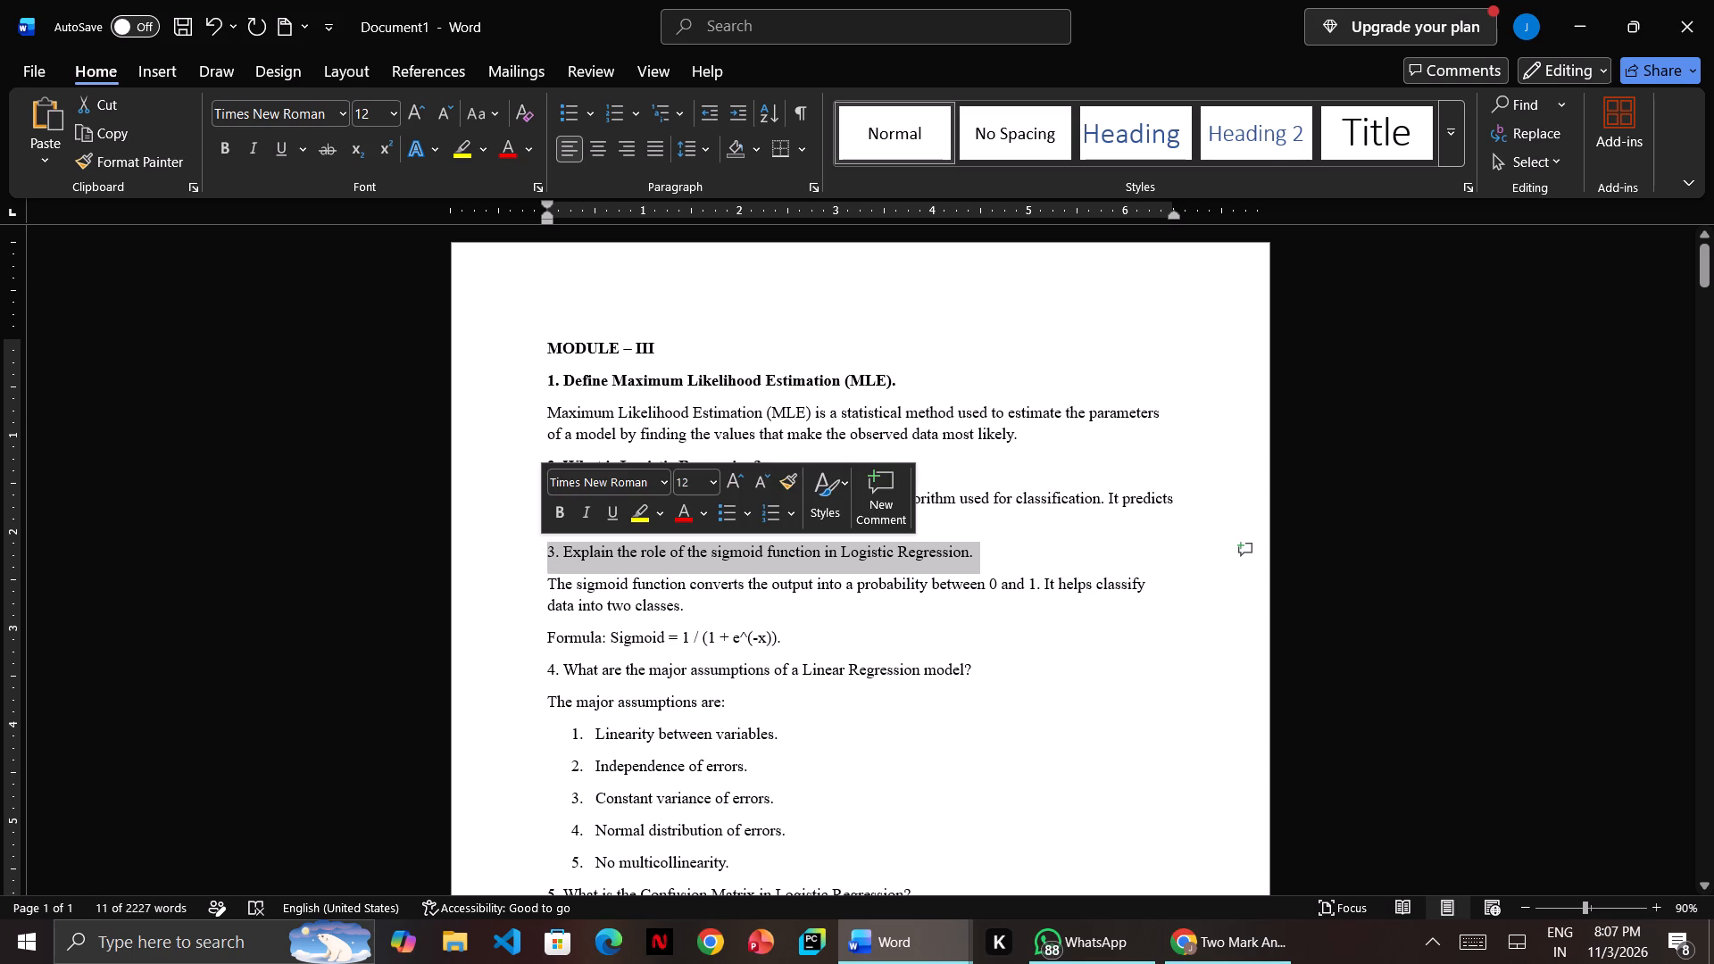
pyautogui.click(558, 516)
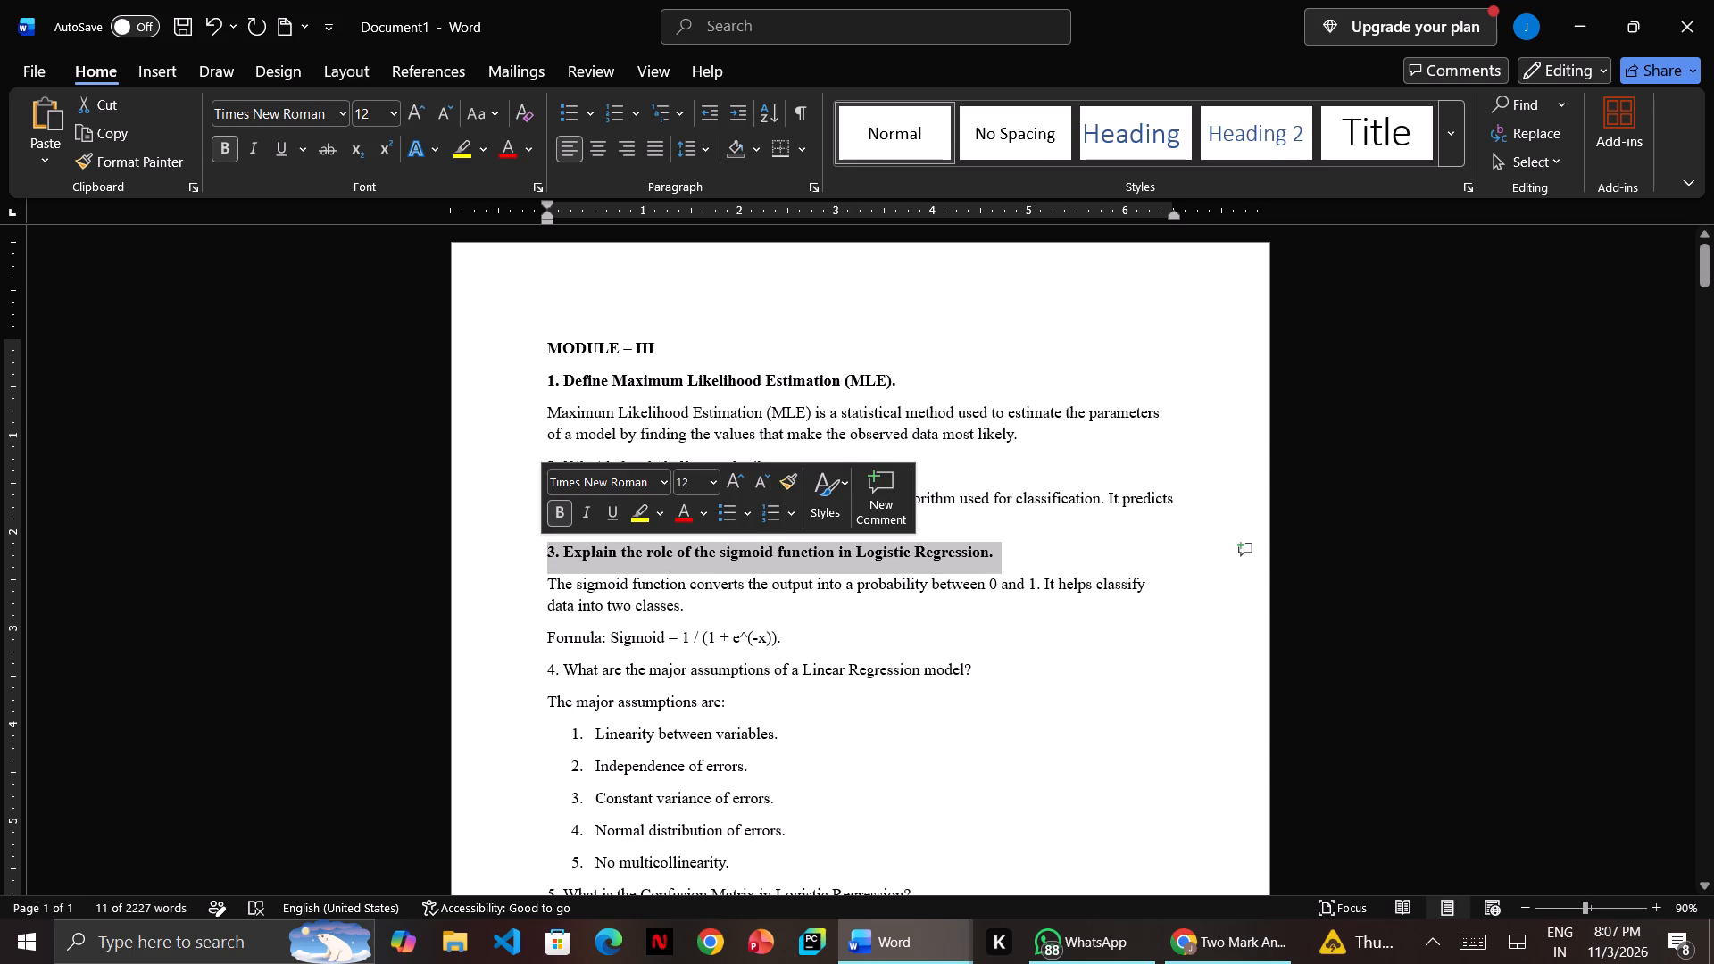
# Bold Module III question lines 4 and 5, on Linear Regression assumptions and the Confusion Matrix.
pyautogui.click(978, 673)
pyautogui.moveTo(978, 673); pyautogui.dragTo(642, 681)
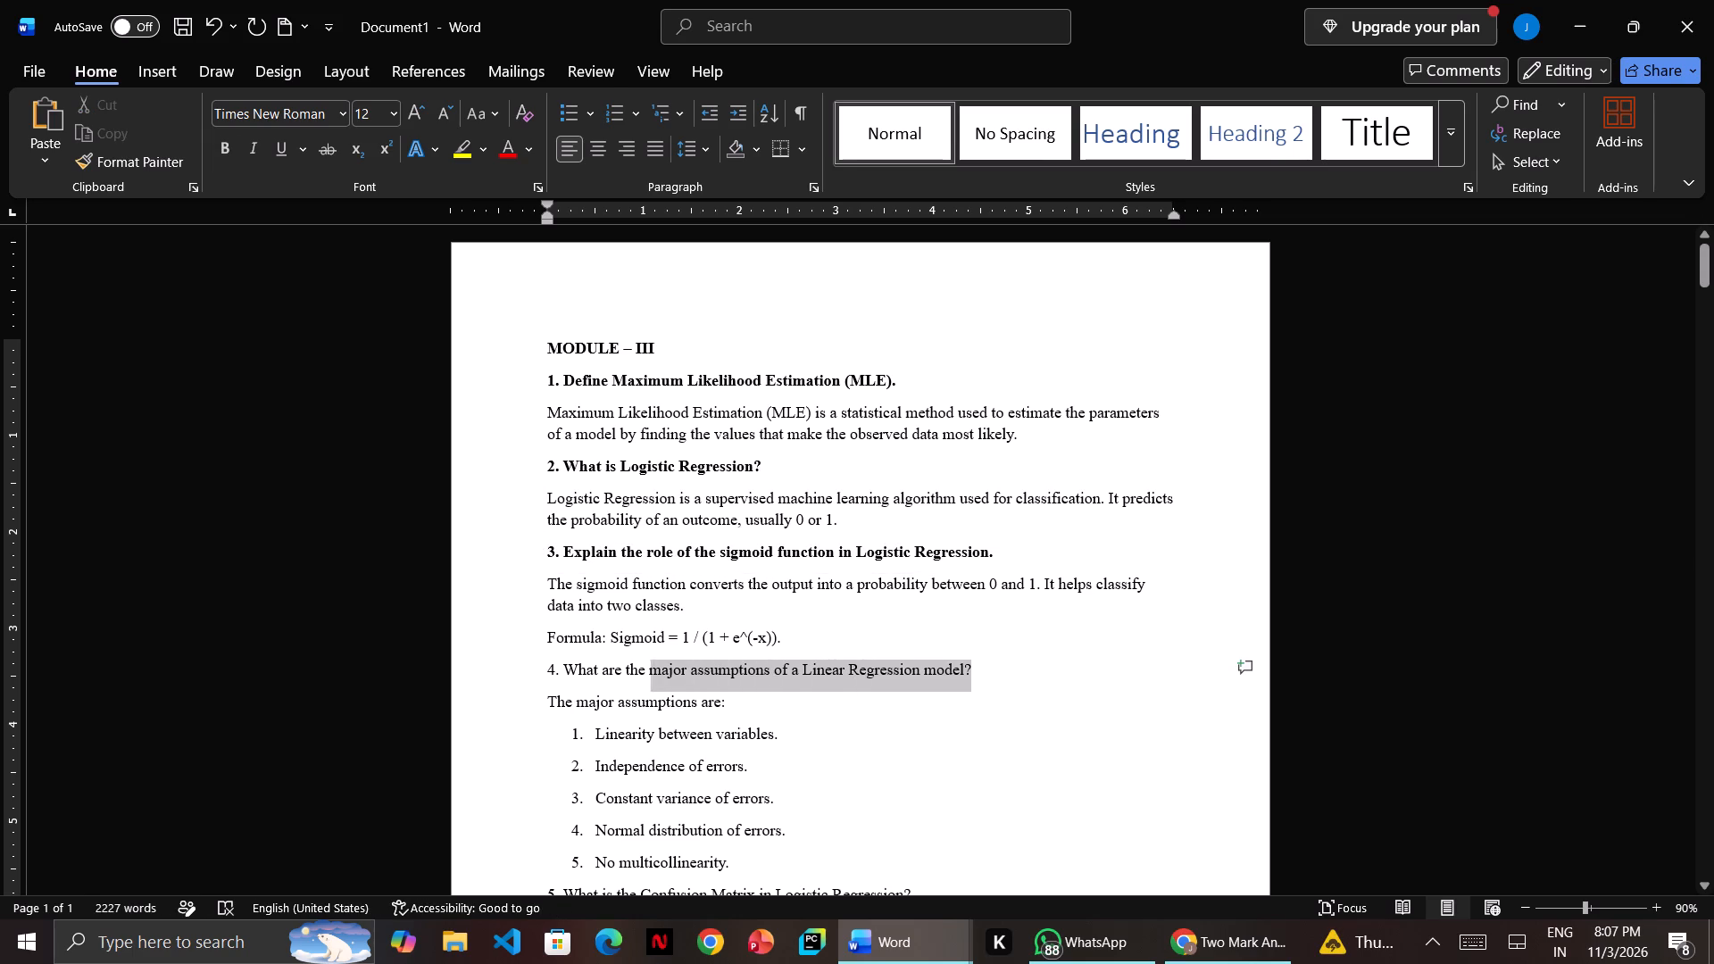
pyautogui.moveTo(642, 681); pyautogui.dragTo(547, 666)
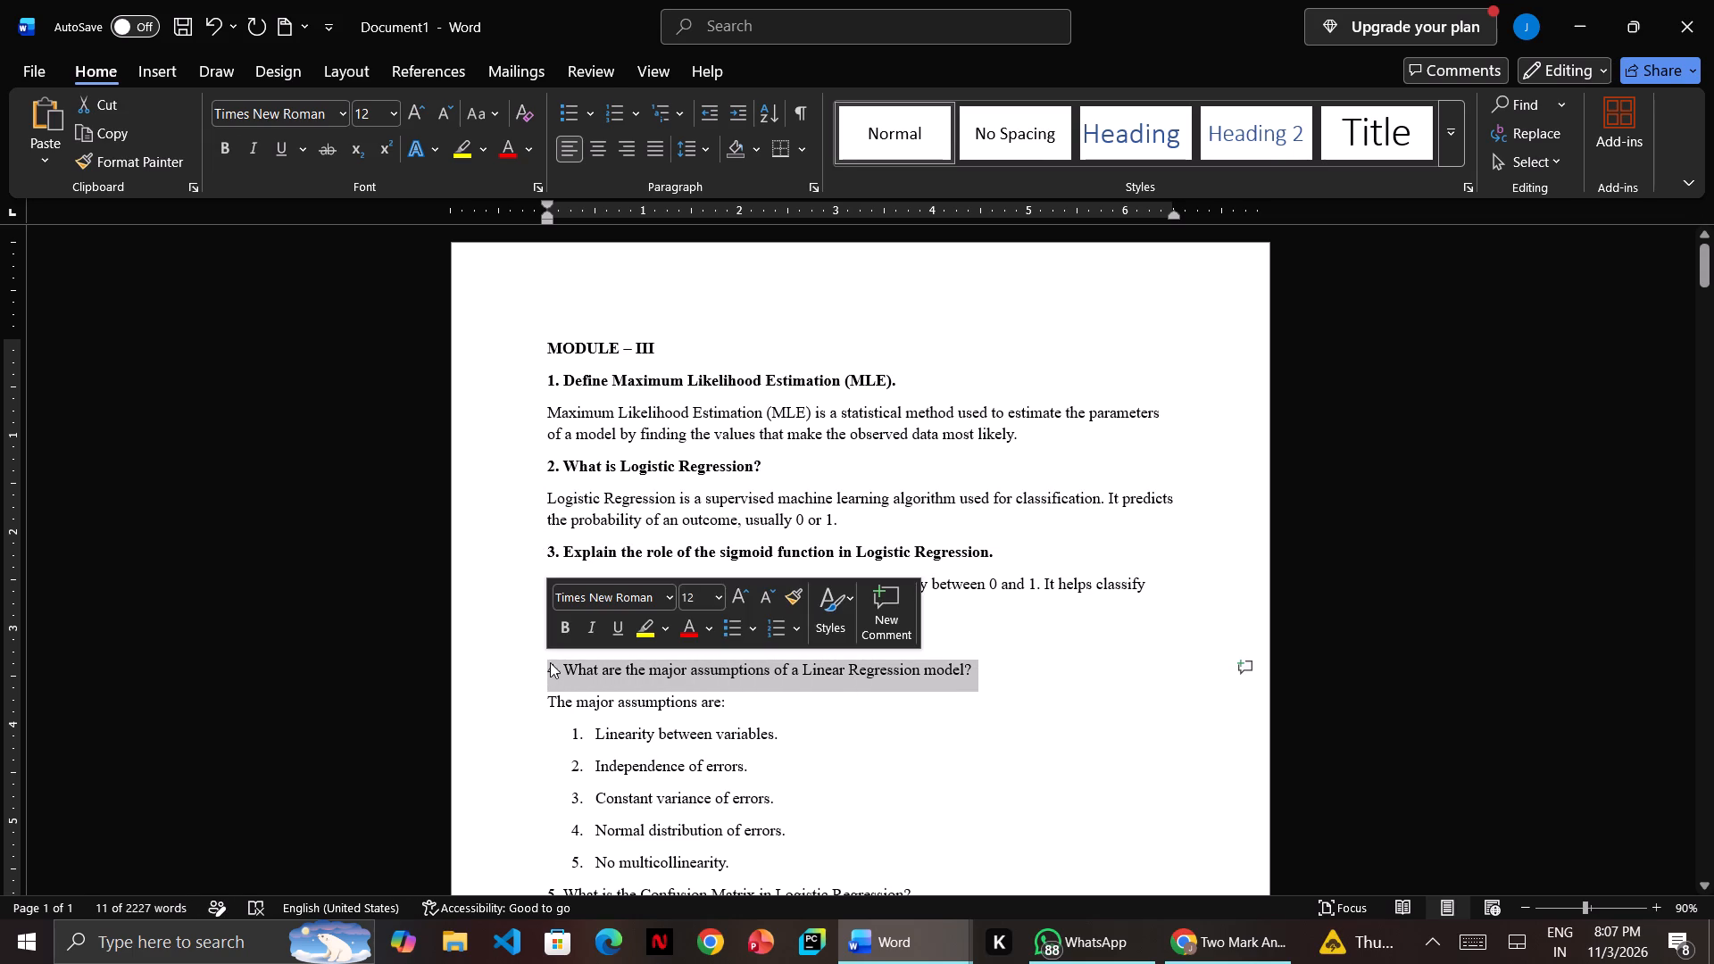
pyautogui.click(558, 628)
pyautogui.scroll(-9, 598, 727)
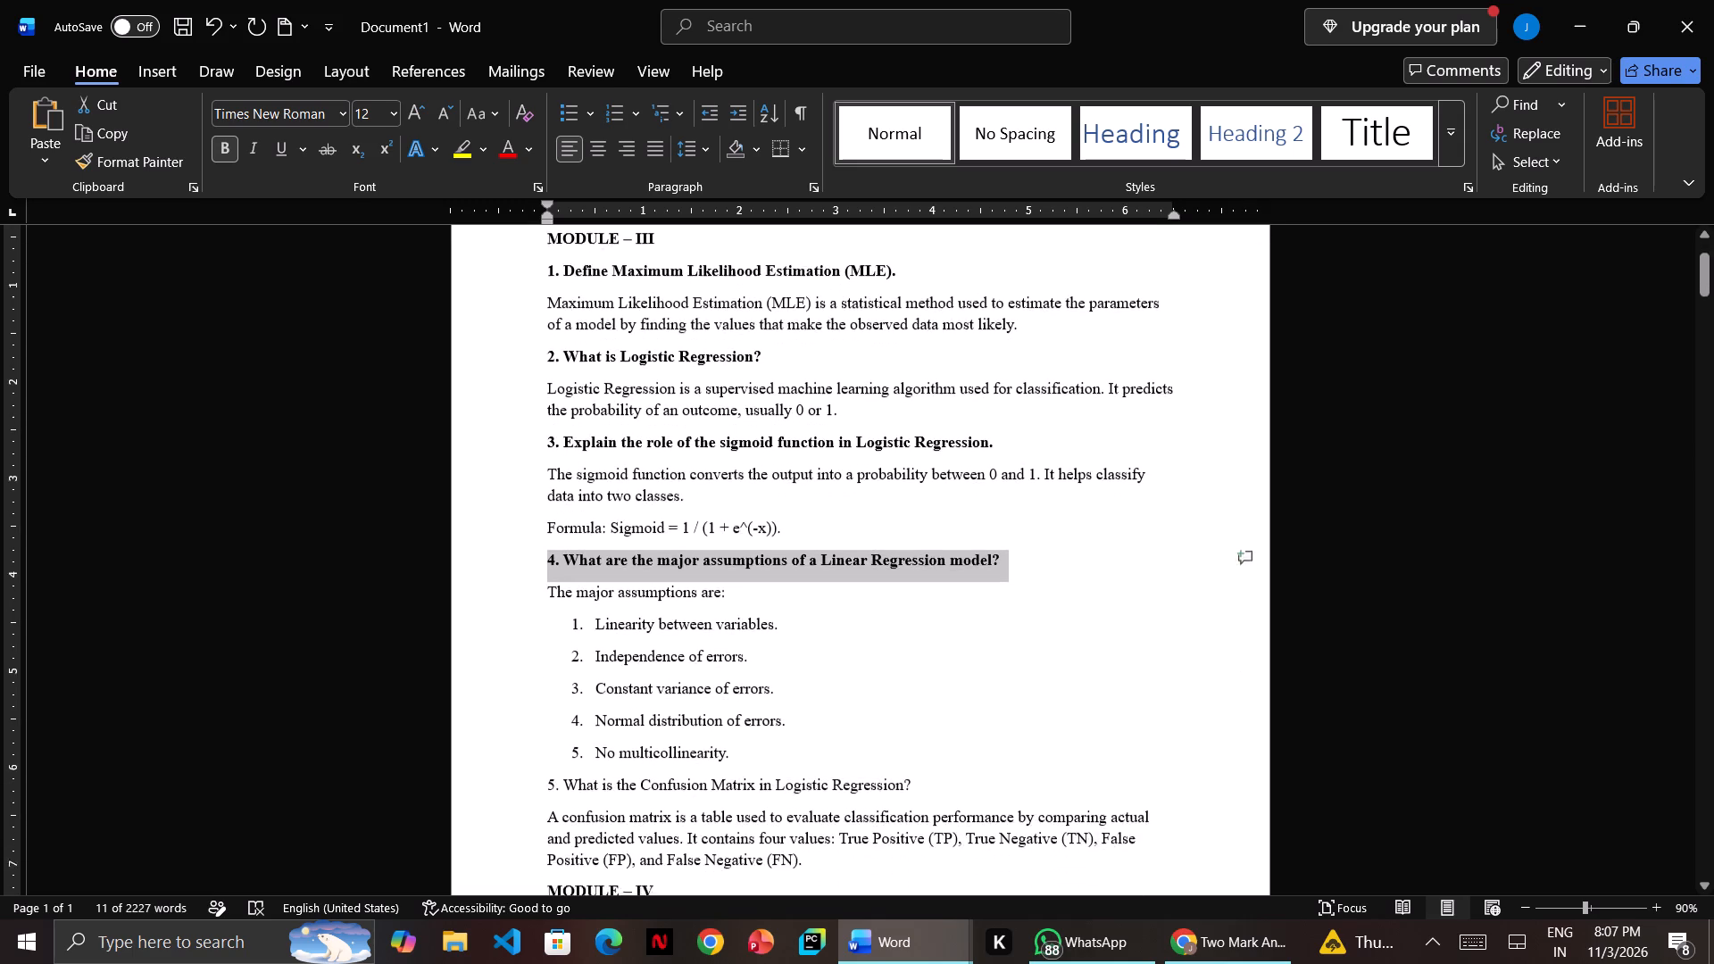
pyautogui.scroll(-7, 598, 727)
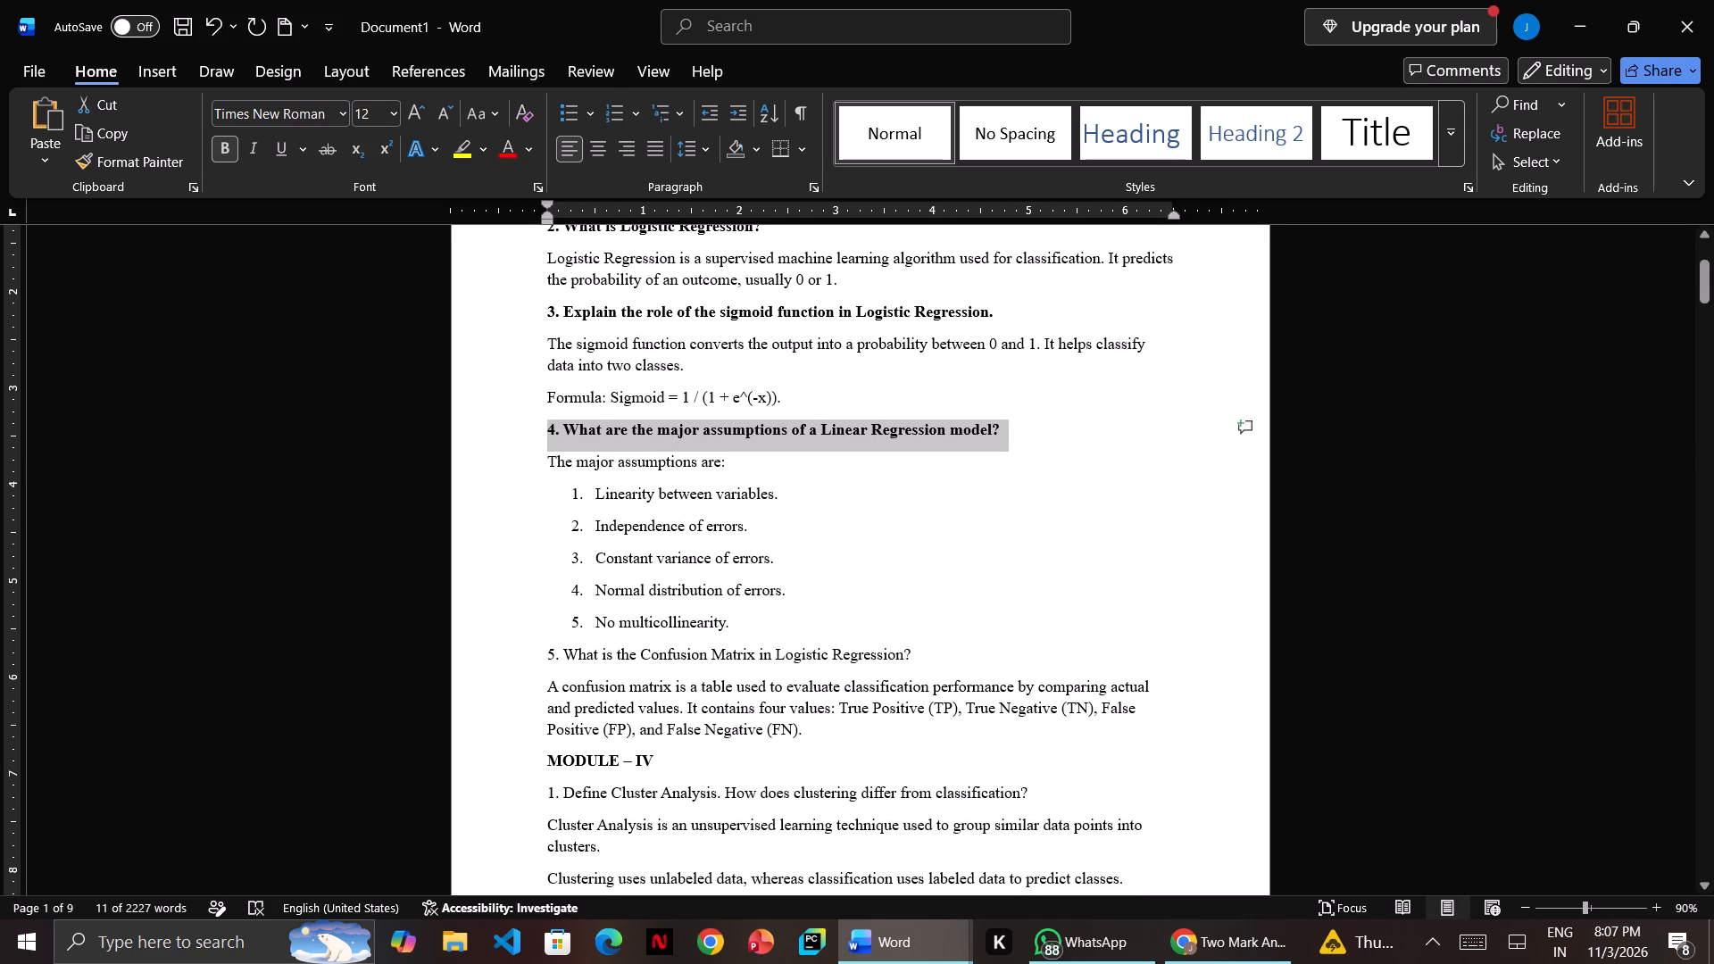
pyautogui.moveTo(918, 651); pyautogui.dragTo(519, 655)
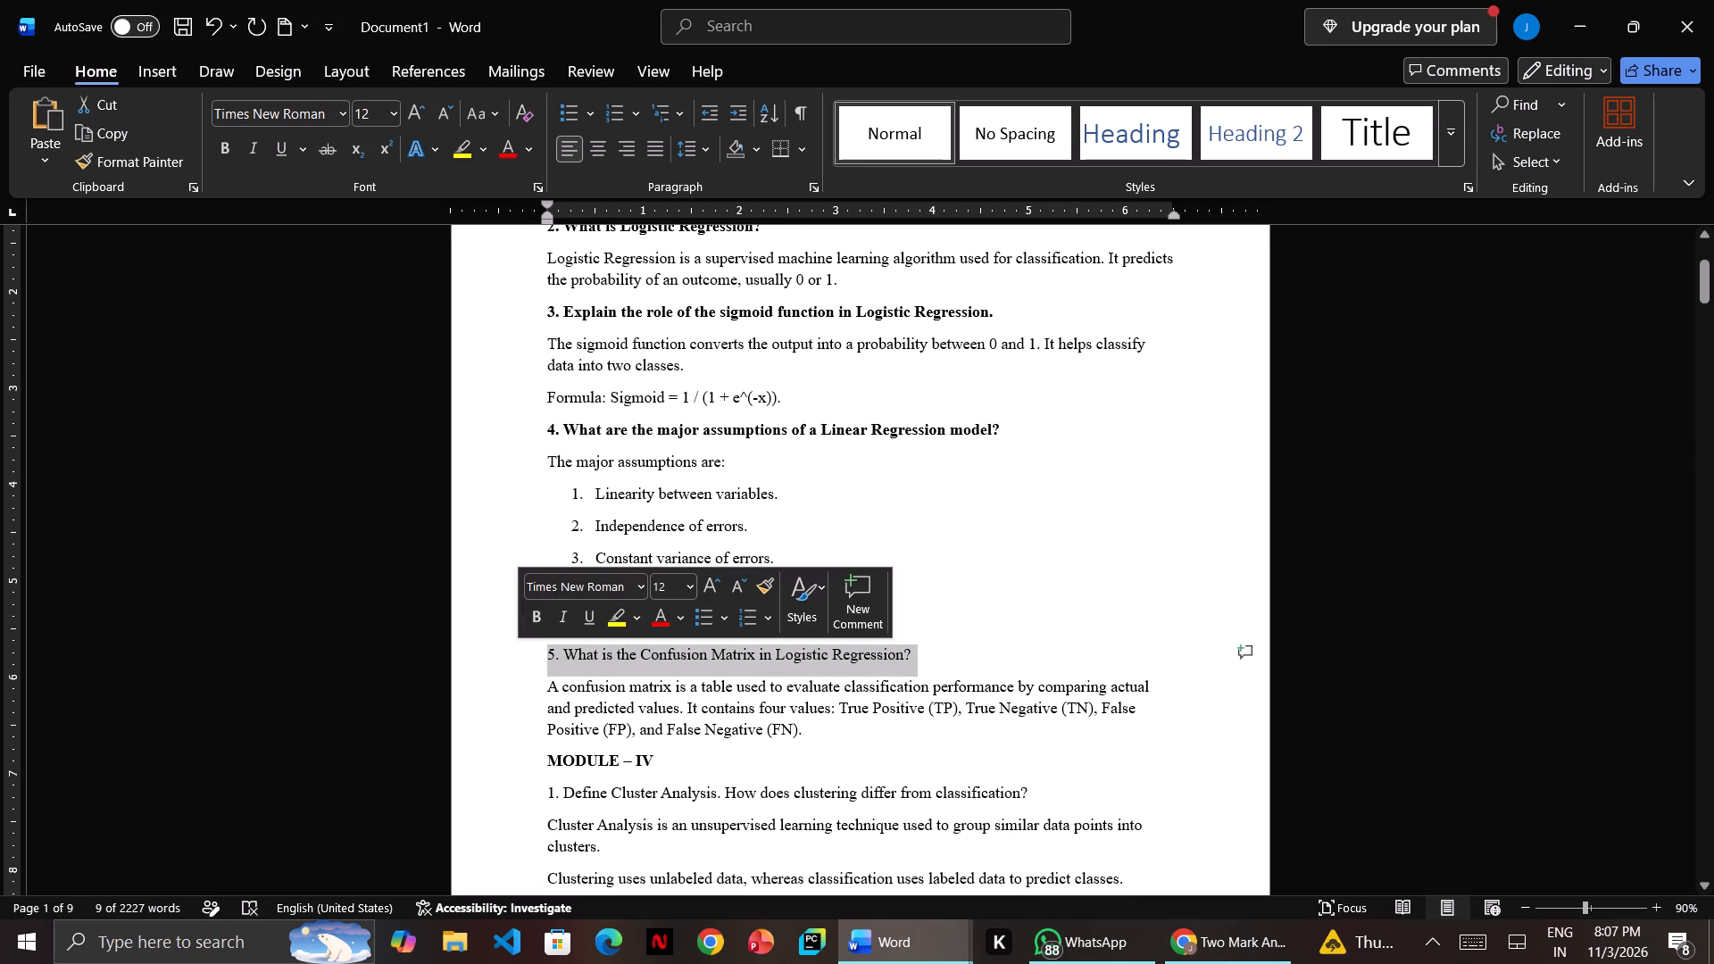
pyautogui.click(536, 619)
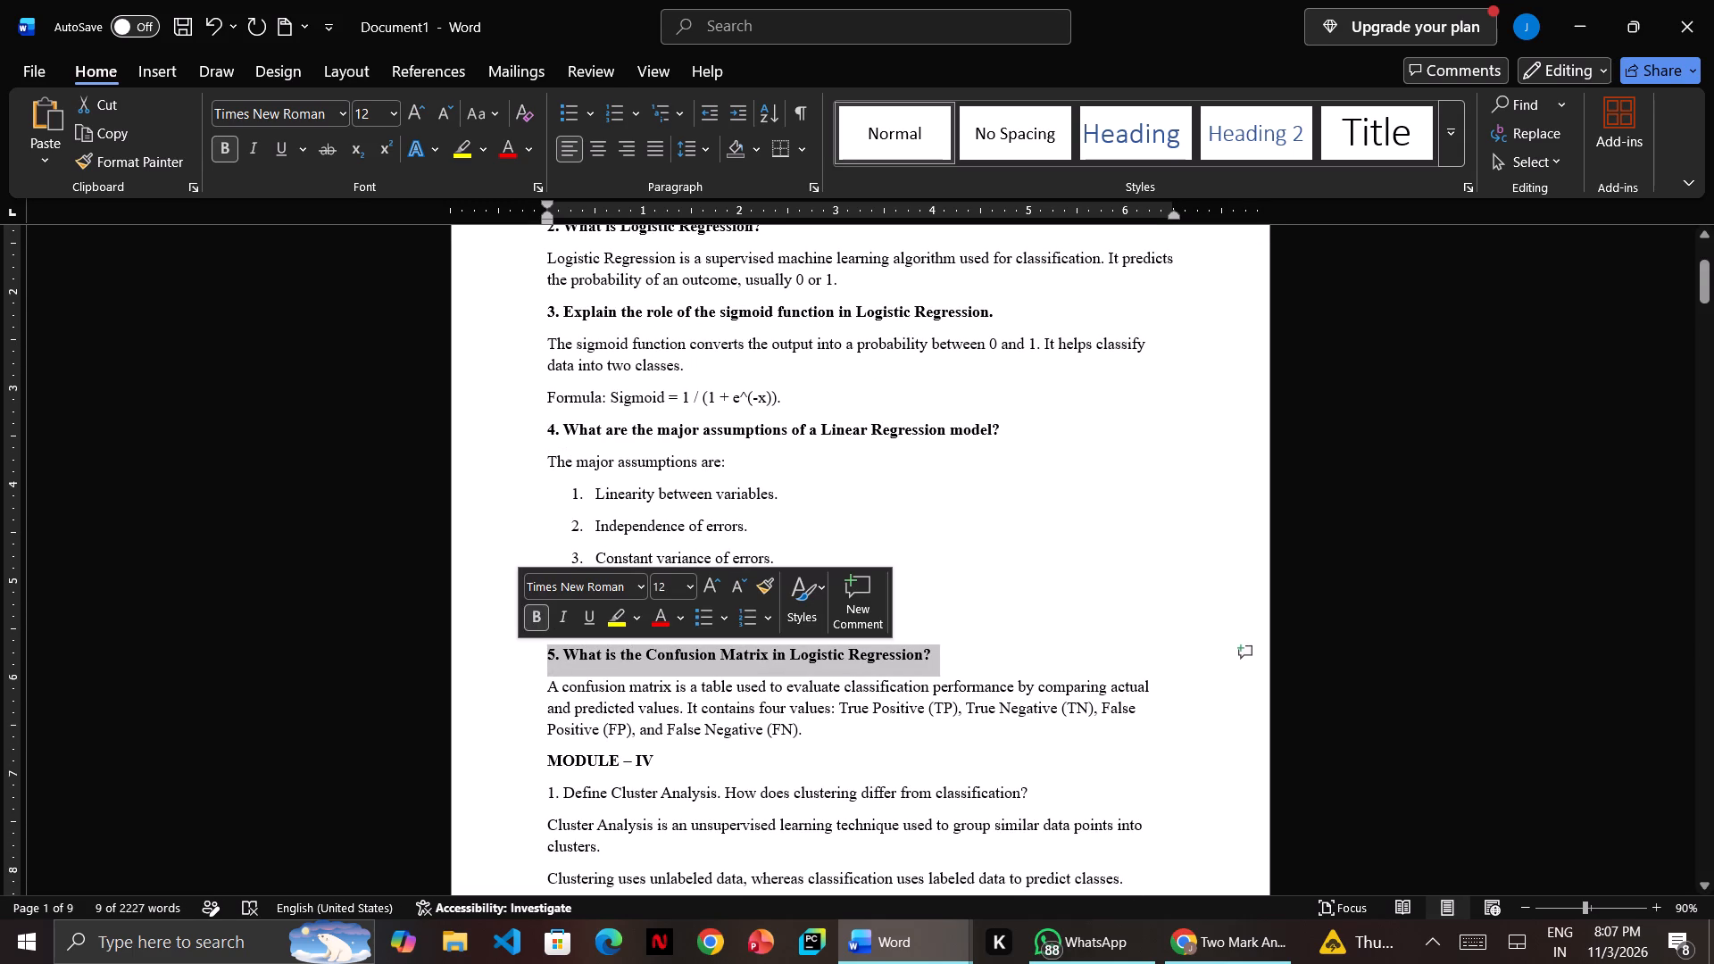
# Bold question lines 1 and 2 under the first MODULE – IV heading, on Cluster Analysis and the Regression Analysis steps.
pyautogui.click(697, 792)
pyautogui.scroll(-14, 697, 792)
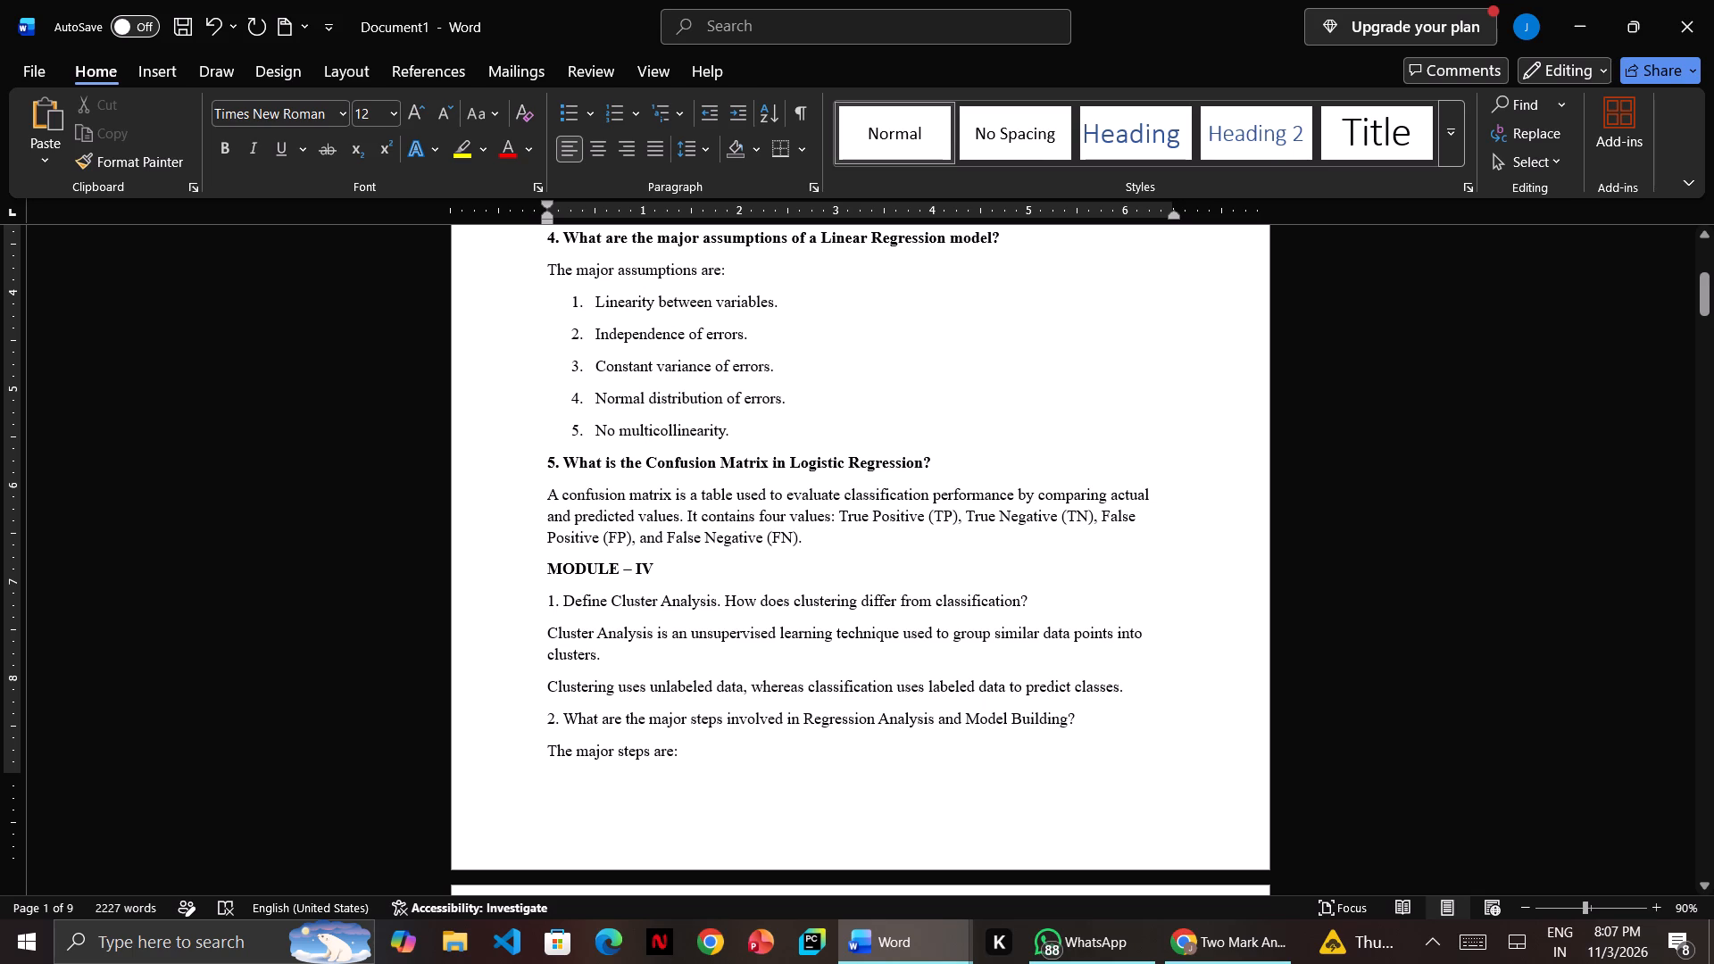
pyautogui.moveTo(1033, 605); pyautogui.dragTo(553, 593)
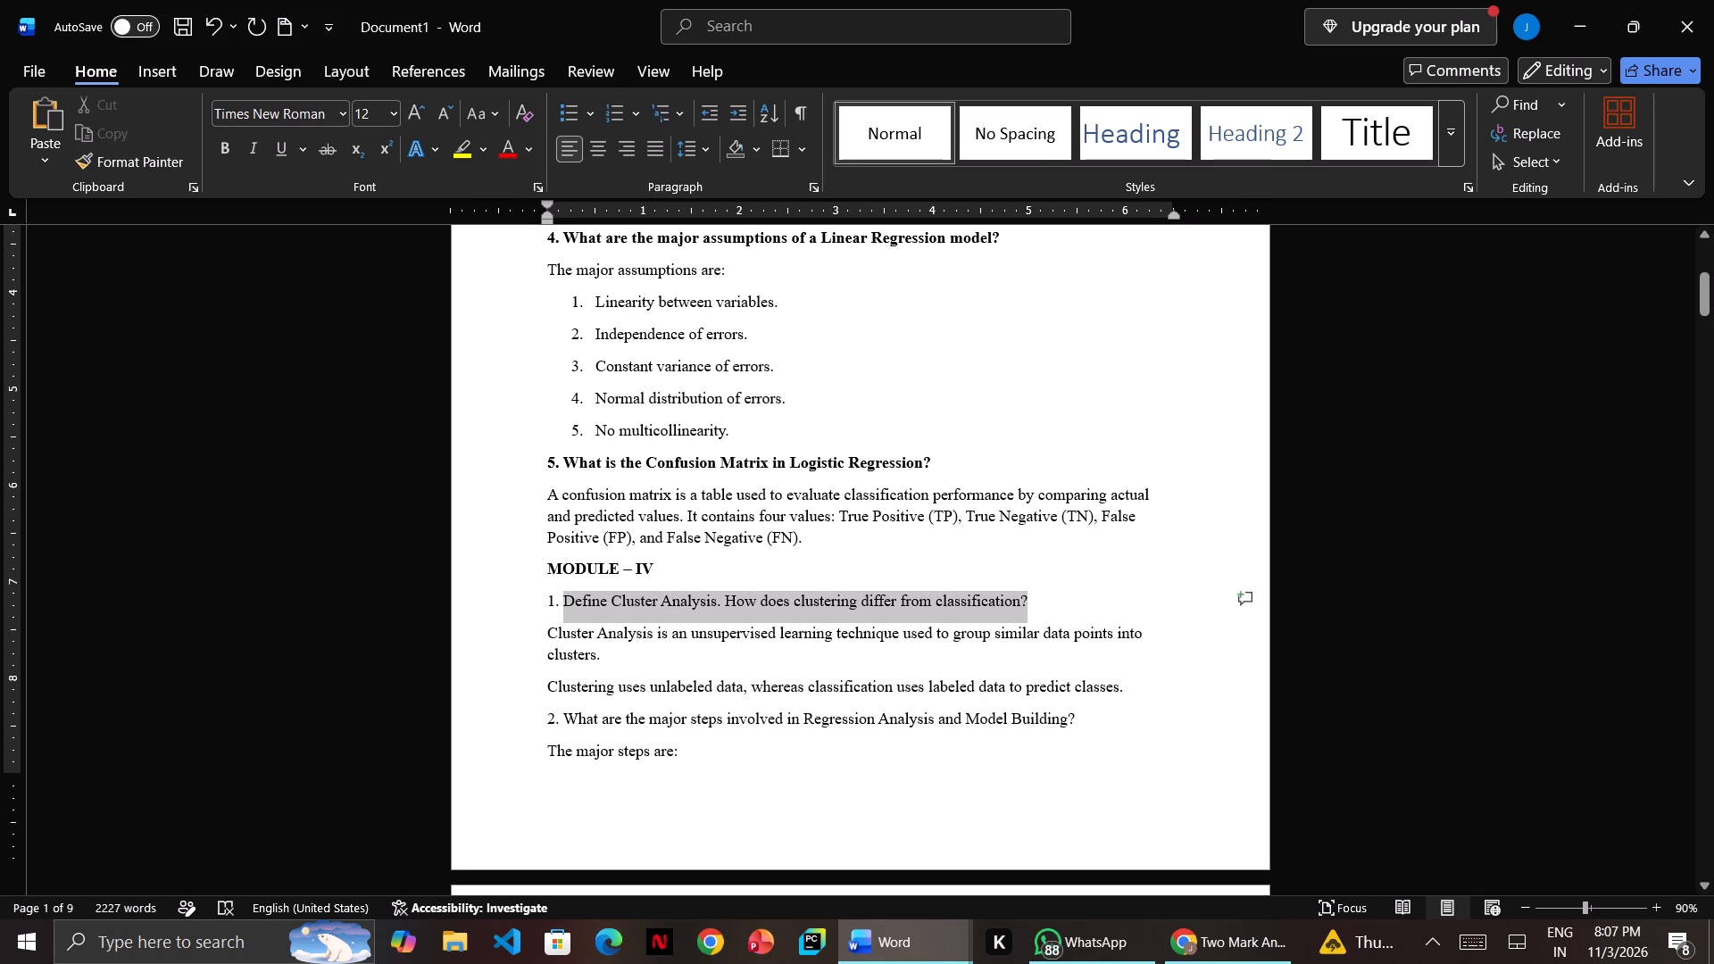
pyautogui.moveTo(553, 593); pyautogui.dragTo(550, 593)
pyautogui.click(565, 558)
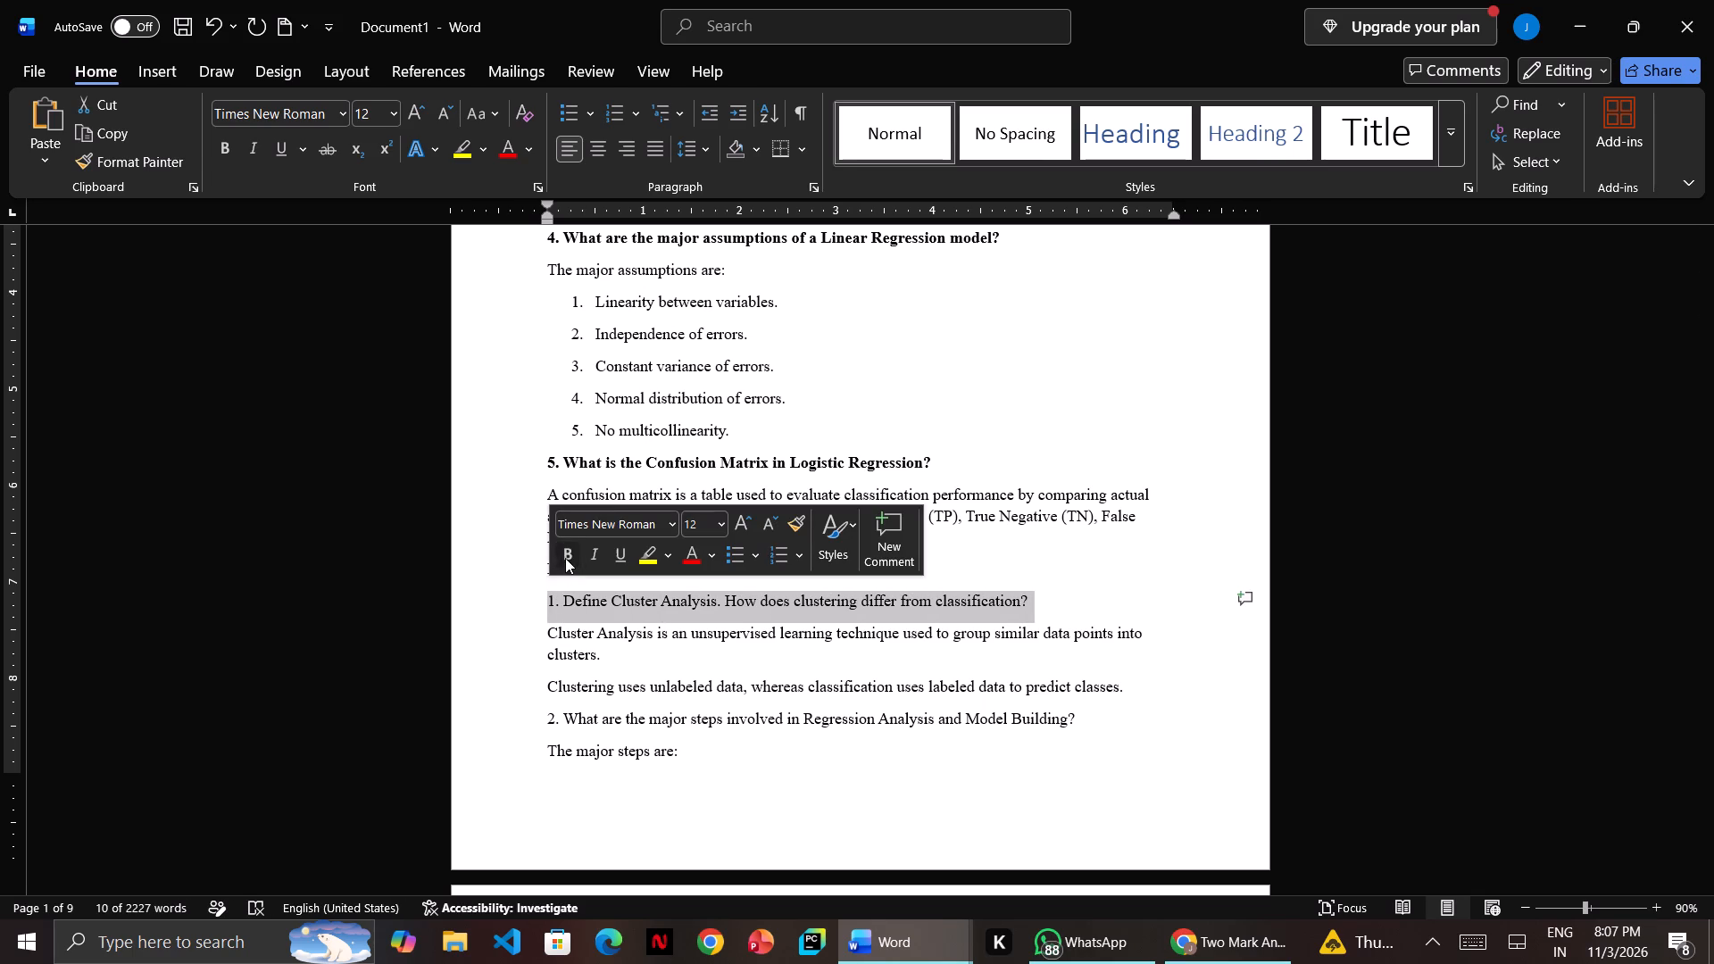
pyautogui.moveTo(1082, 724); pyautogui.dragTo(1000, 719)
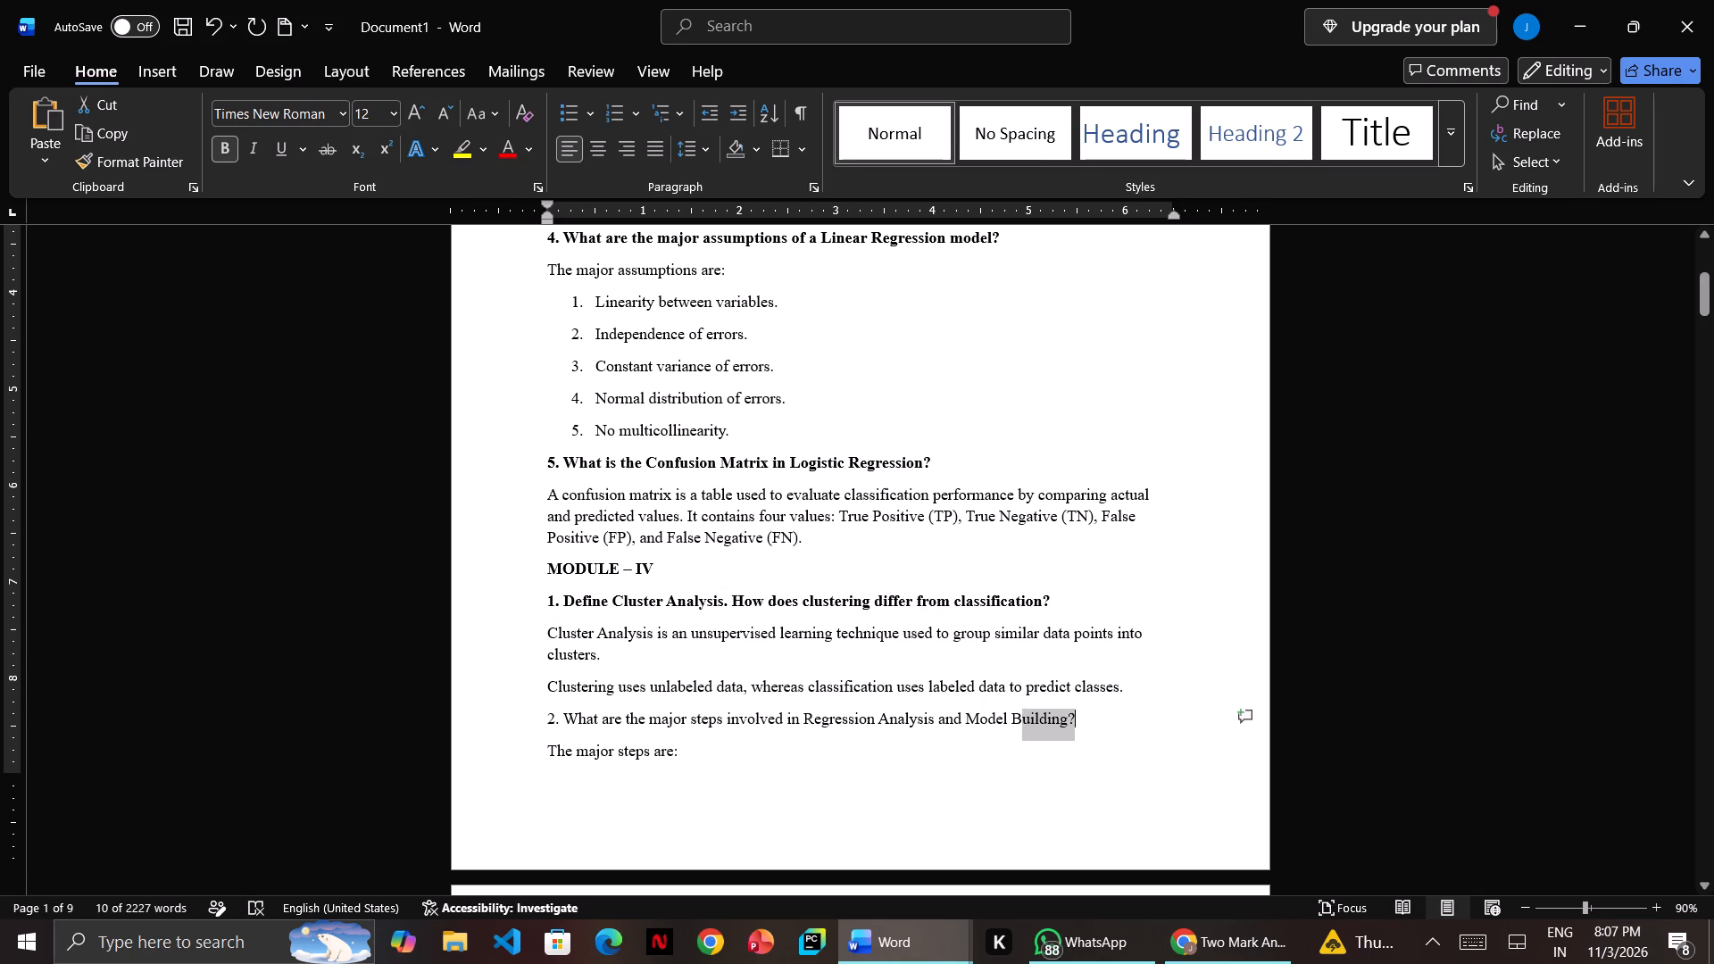
pyautogui.moveTo(1000, 719); pyautogui.dragTo(547, 727)
pyautogui.click(571, 680)
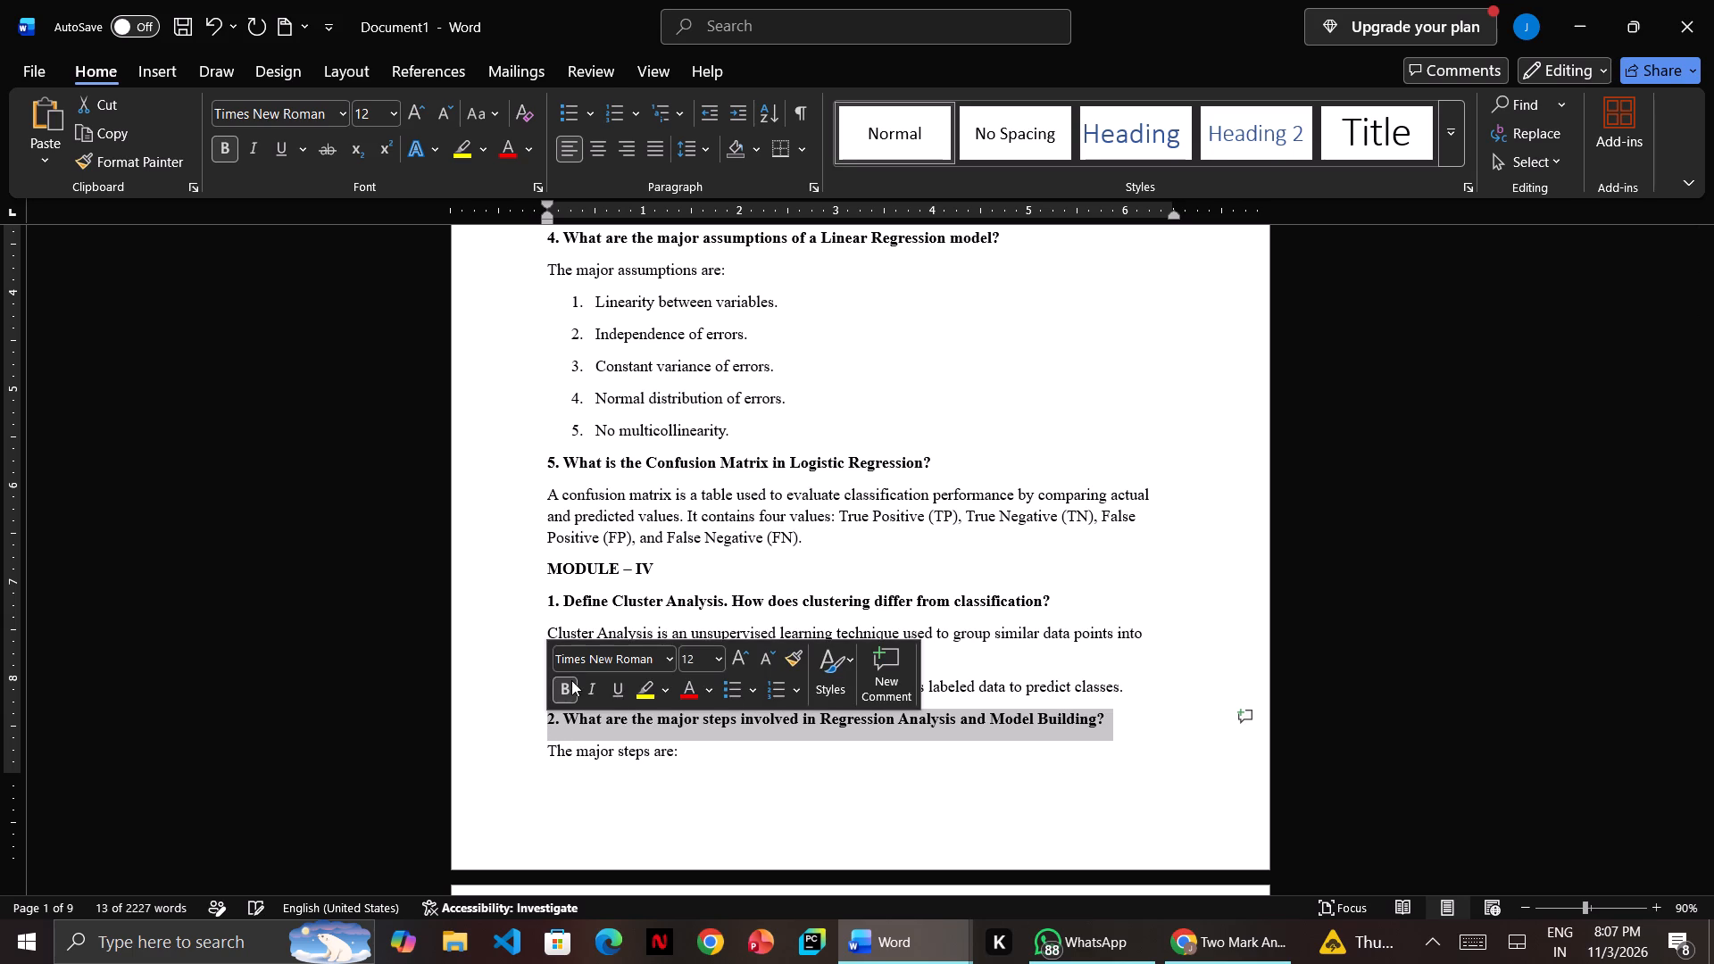
# Bold Module IV question lines 3 and 4, on the ROC Curve and the Chi-square Test.
pyautogui.click(620, 775)
pyautogui.scroll(-16, 620, 775)
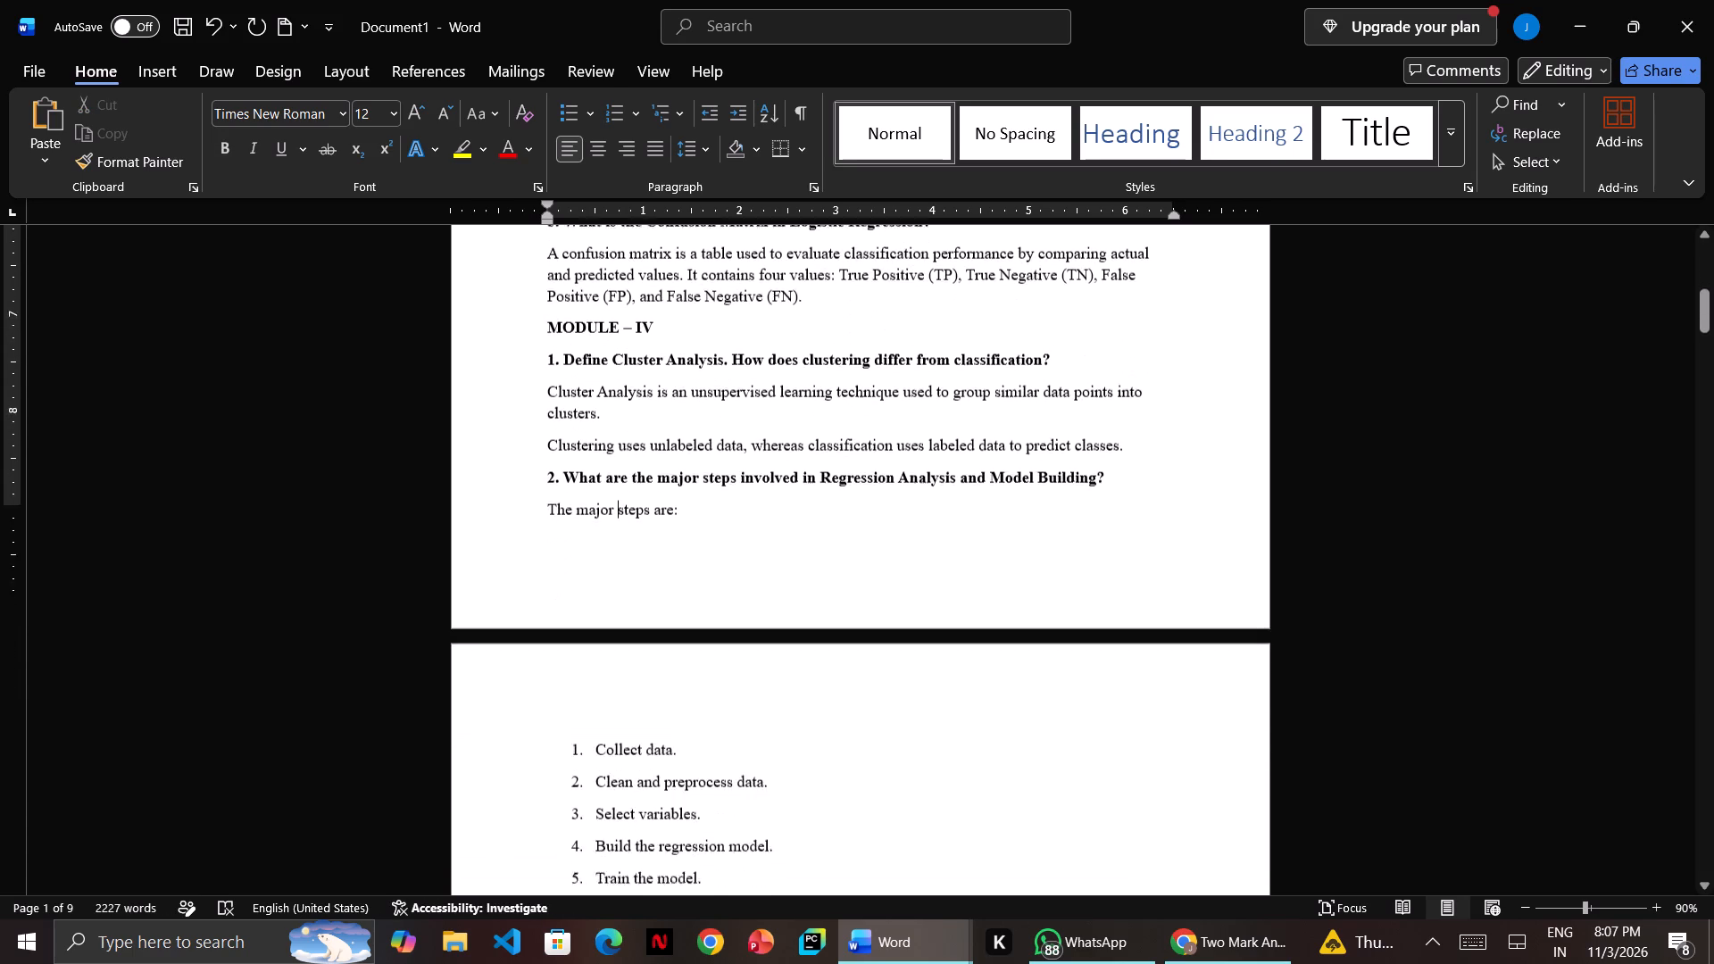
pyautogui.scroll(-17, 620, 775)
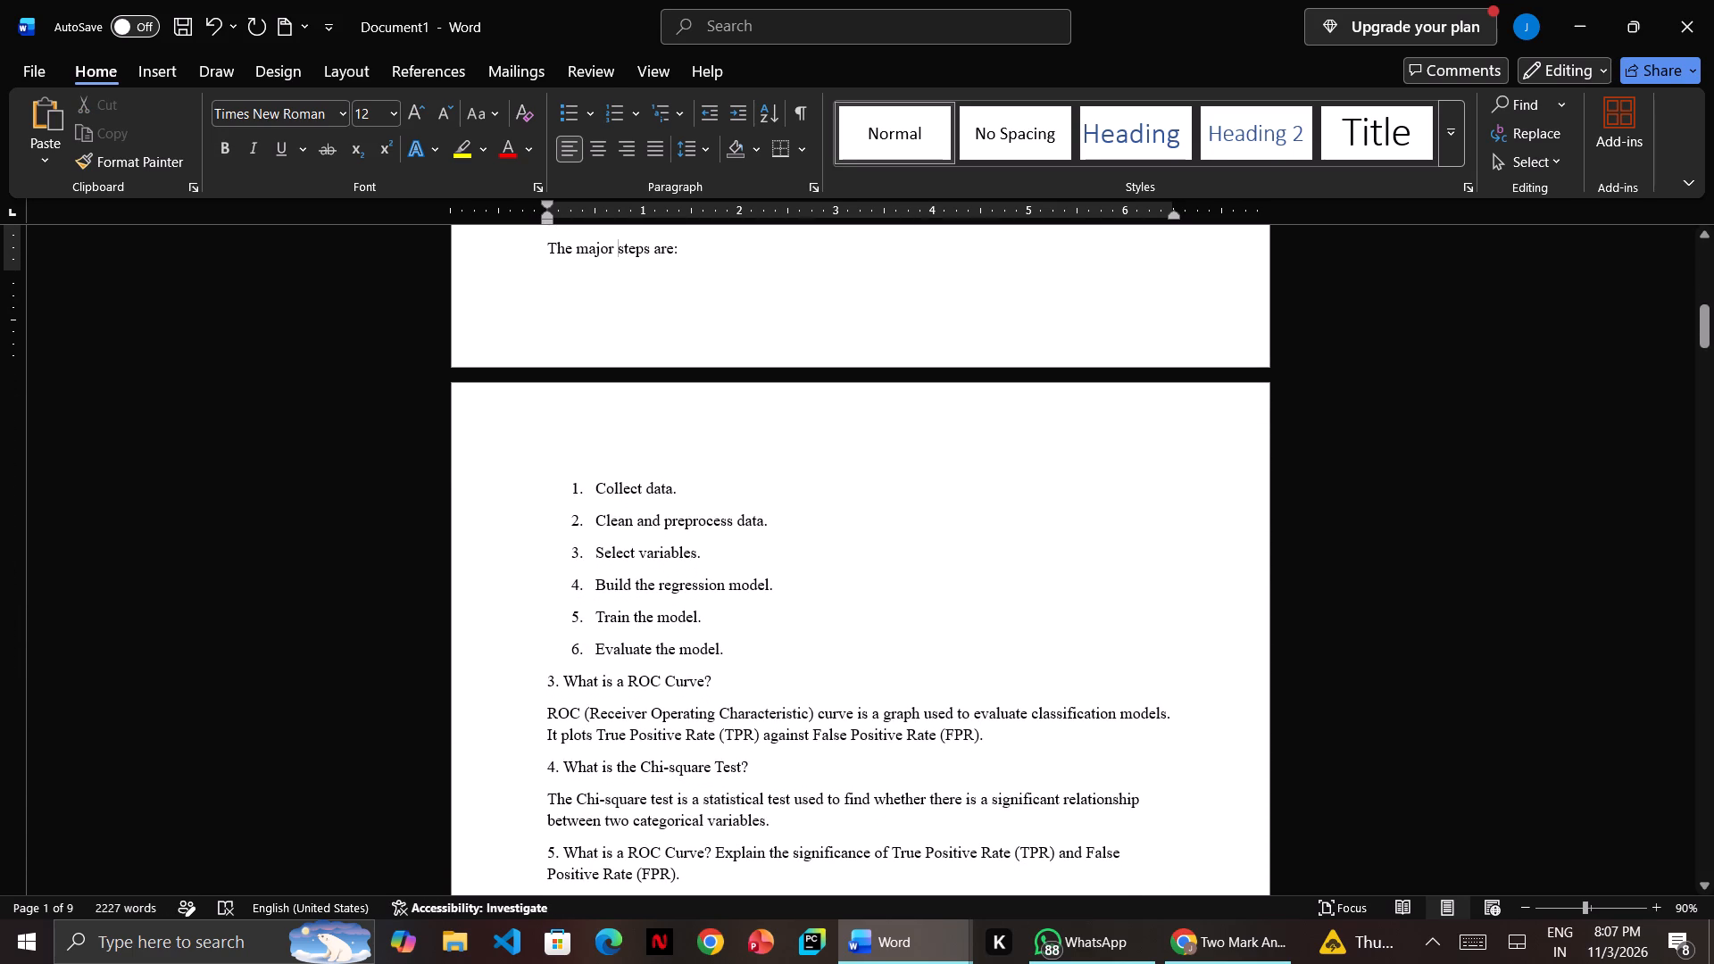
pyautogui.moveTo(713, 677); pyautogui.dragTo(474, 676)
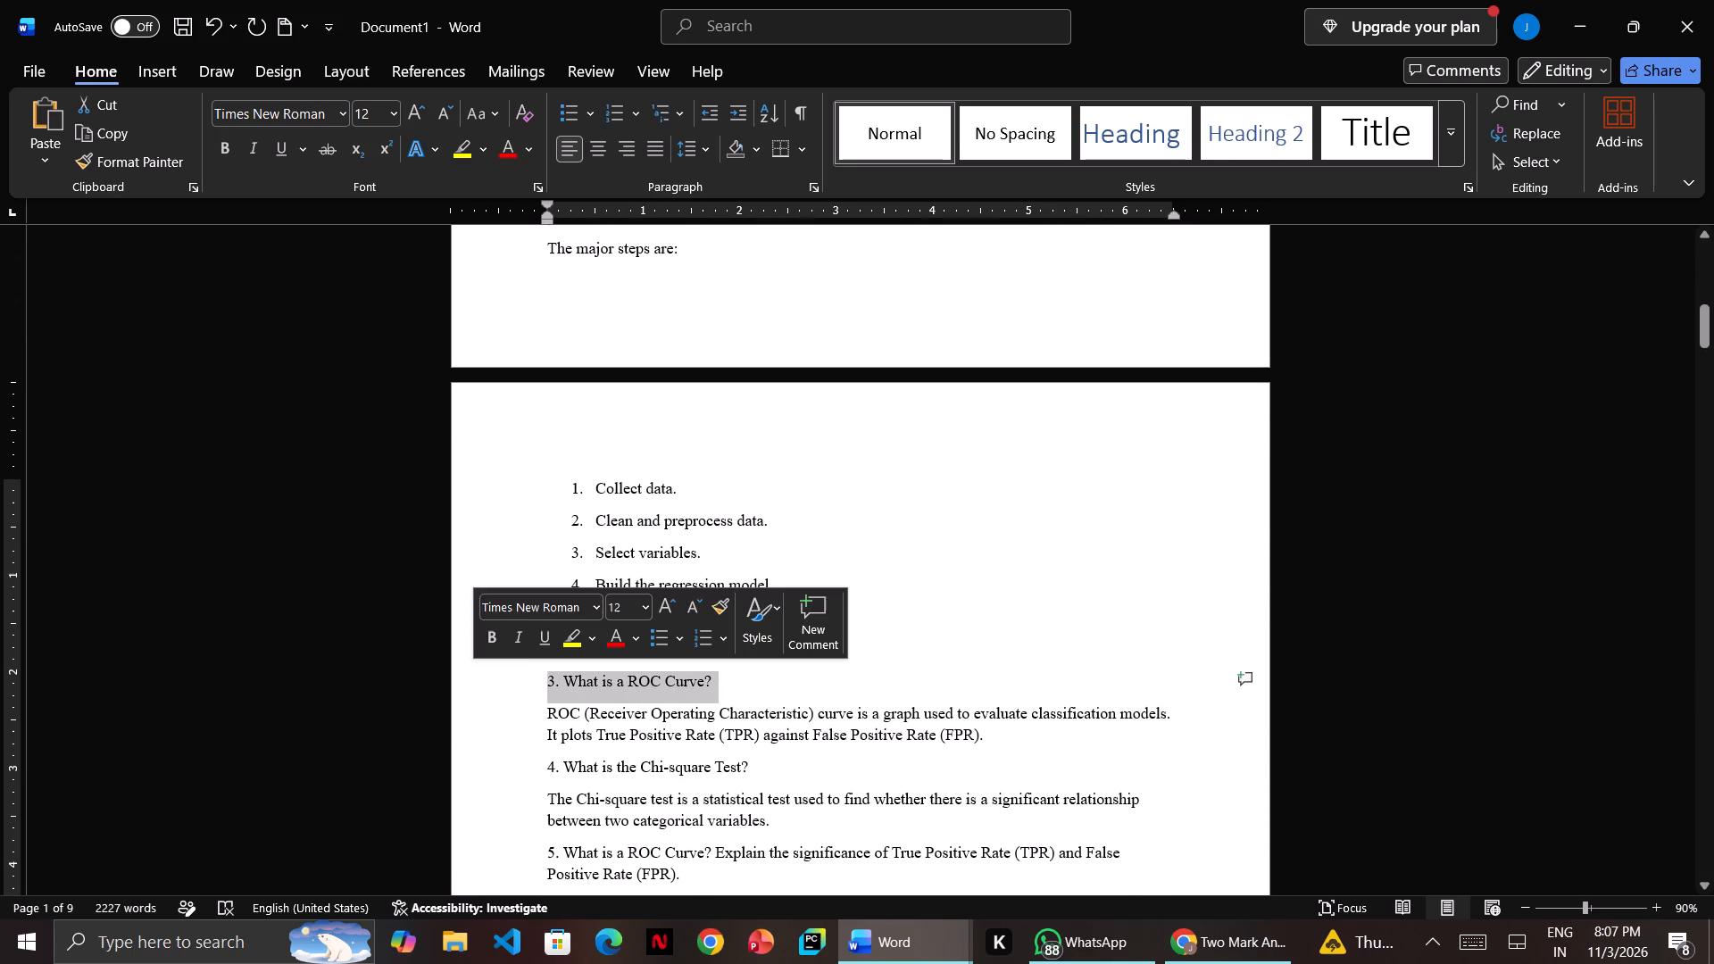
pyautogui.click(490, 637)
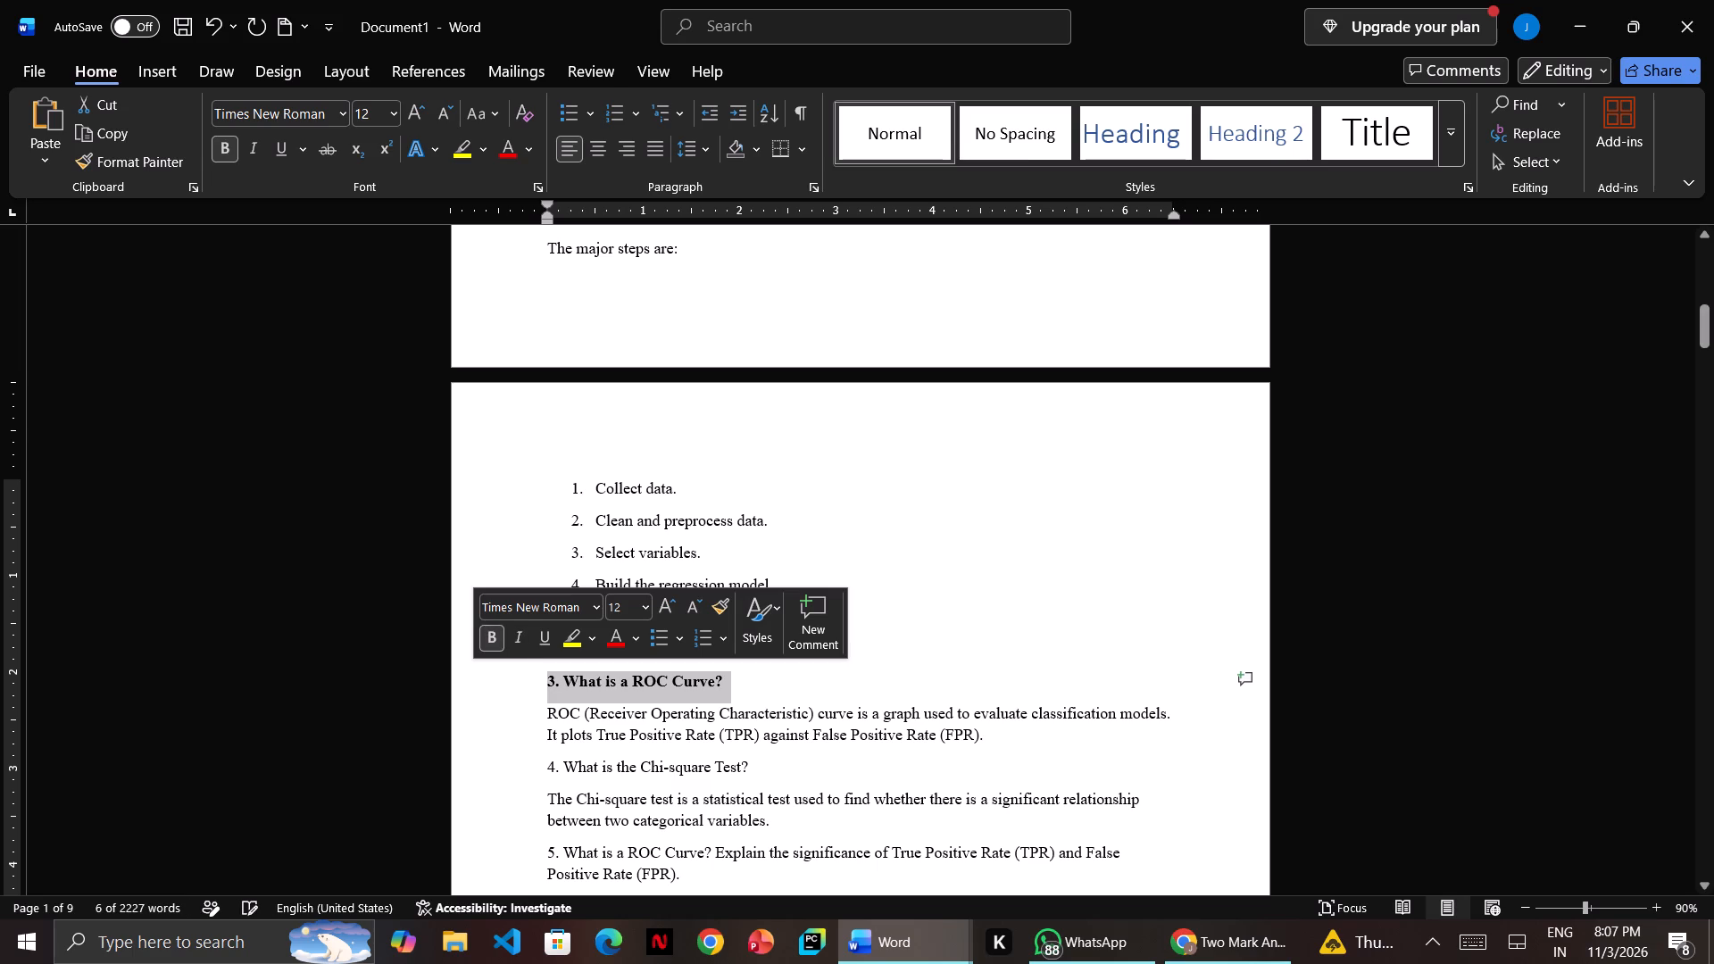
pyautogui.moveTo(753, 767); pyautogui.dragTo(502, 775)
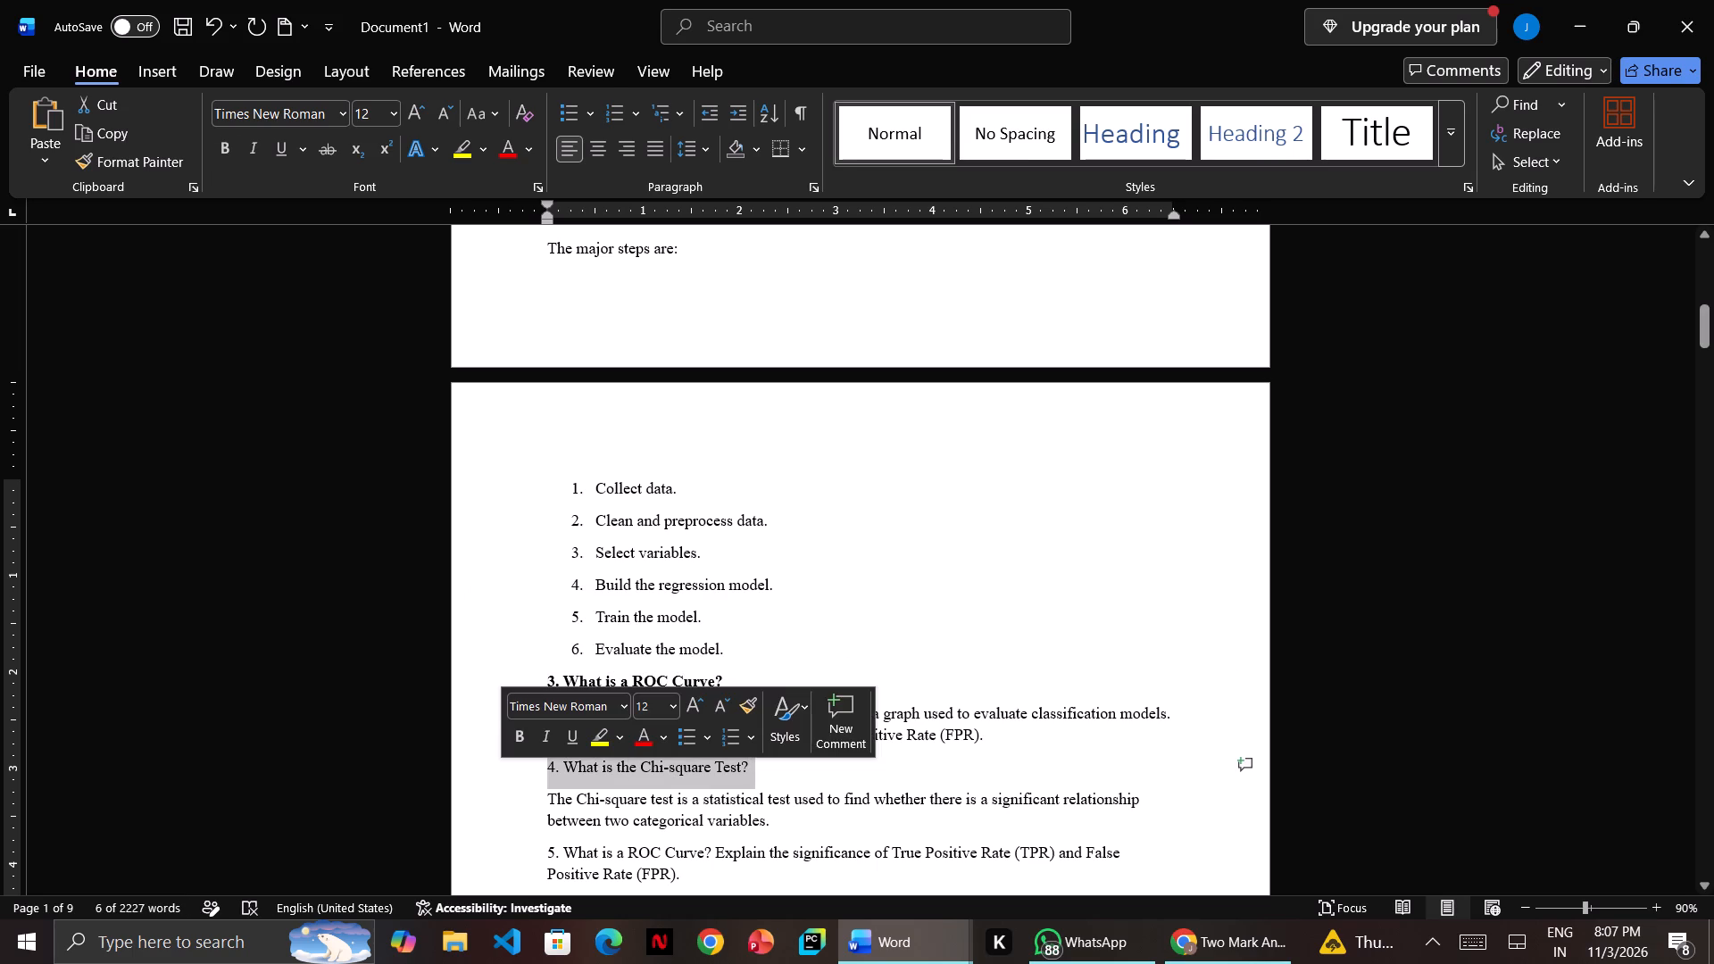
pyautogui.click(520, 747)
# Bold Module IV question lines 5 and 6, on the significance of TPR and FPR and on Euclidean Distance.
pyautogui.scroll(-3, 573, 787)
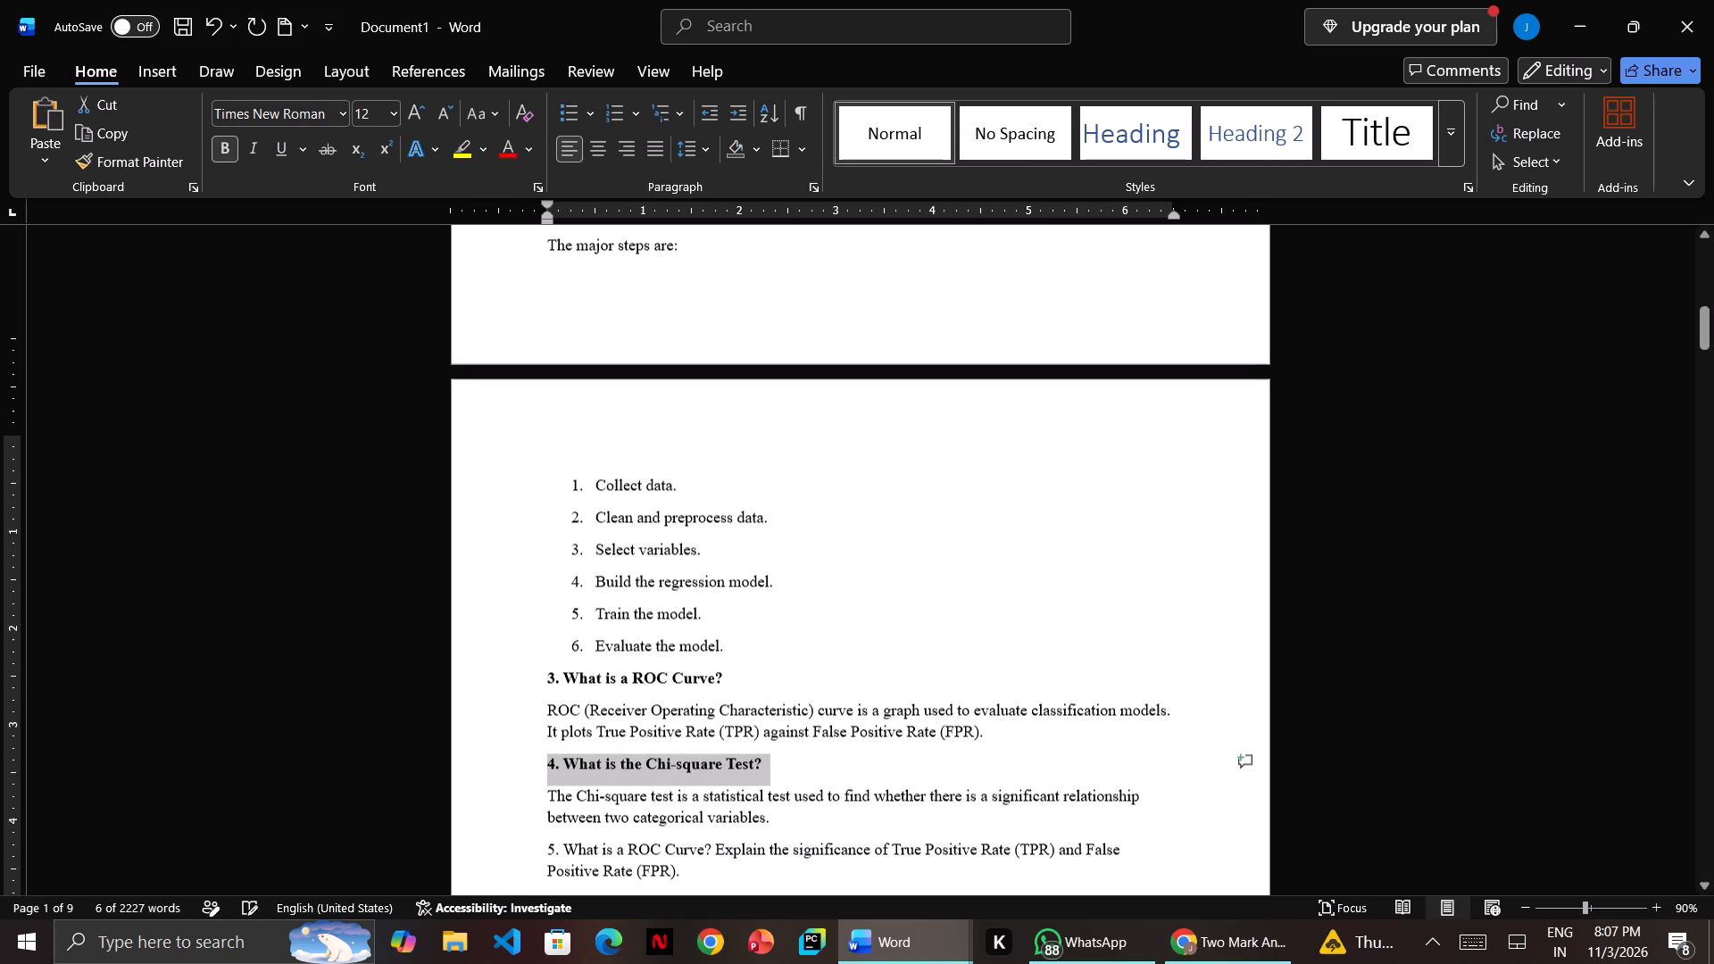
pyautogui.scroll(-7, 573, 787)
pyautogui.moveTo(692, 720); pyautogui.dragTo(648, 721)
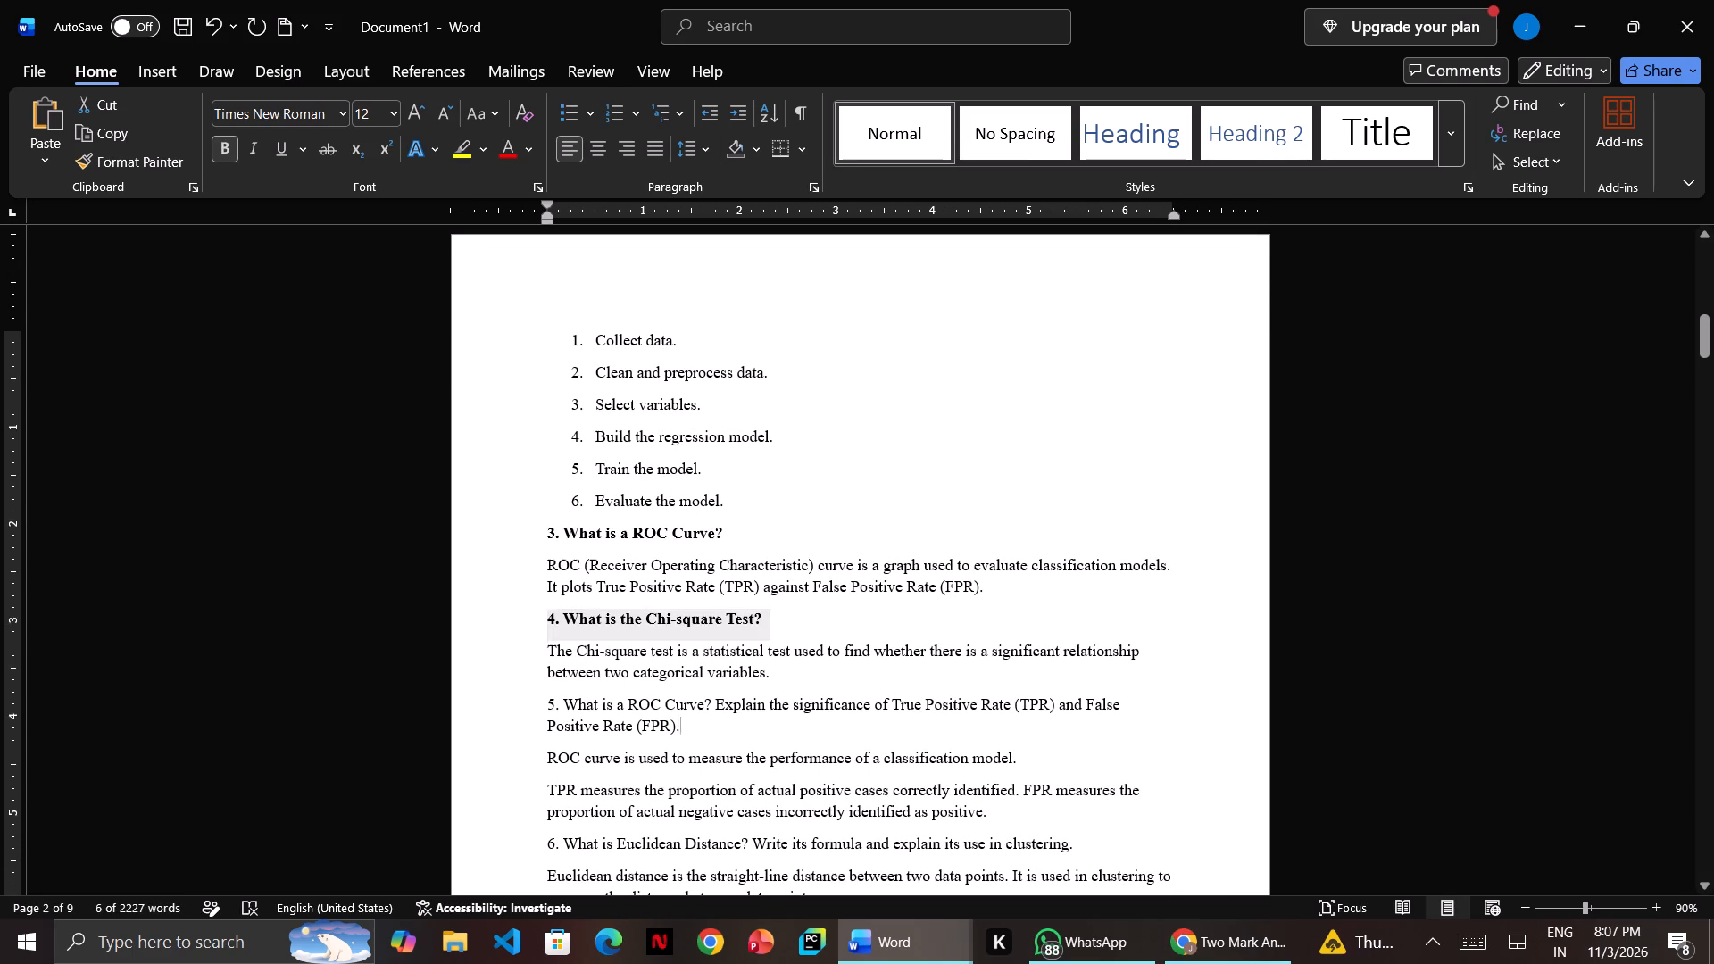
pyautogui.moveTo(648, 721); pyautogui.dragTo(463, 712)
pyautogui.click(474, 673)
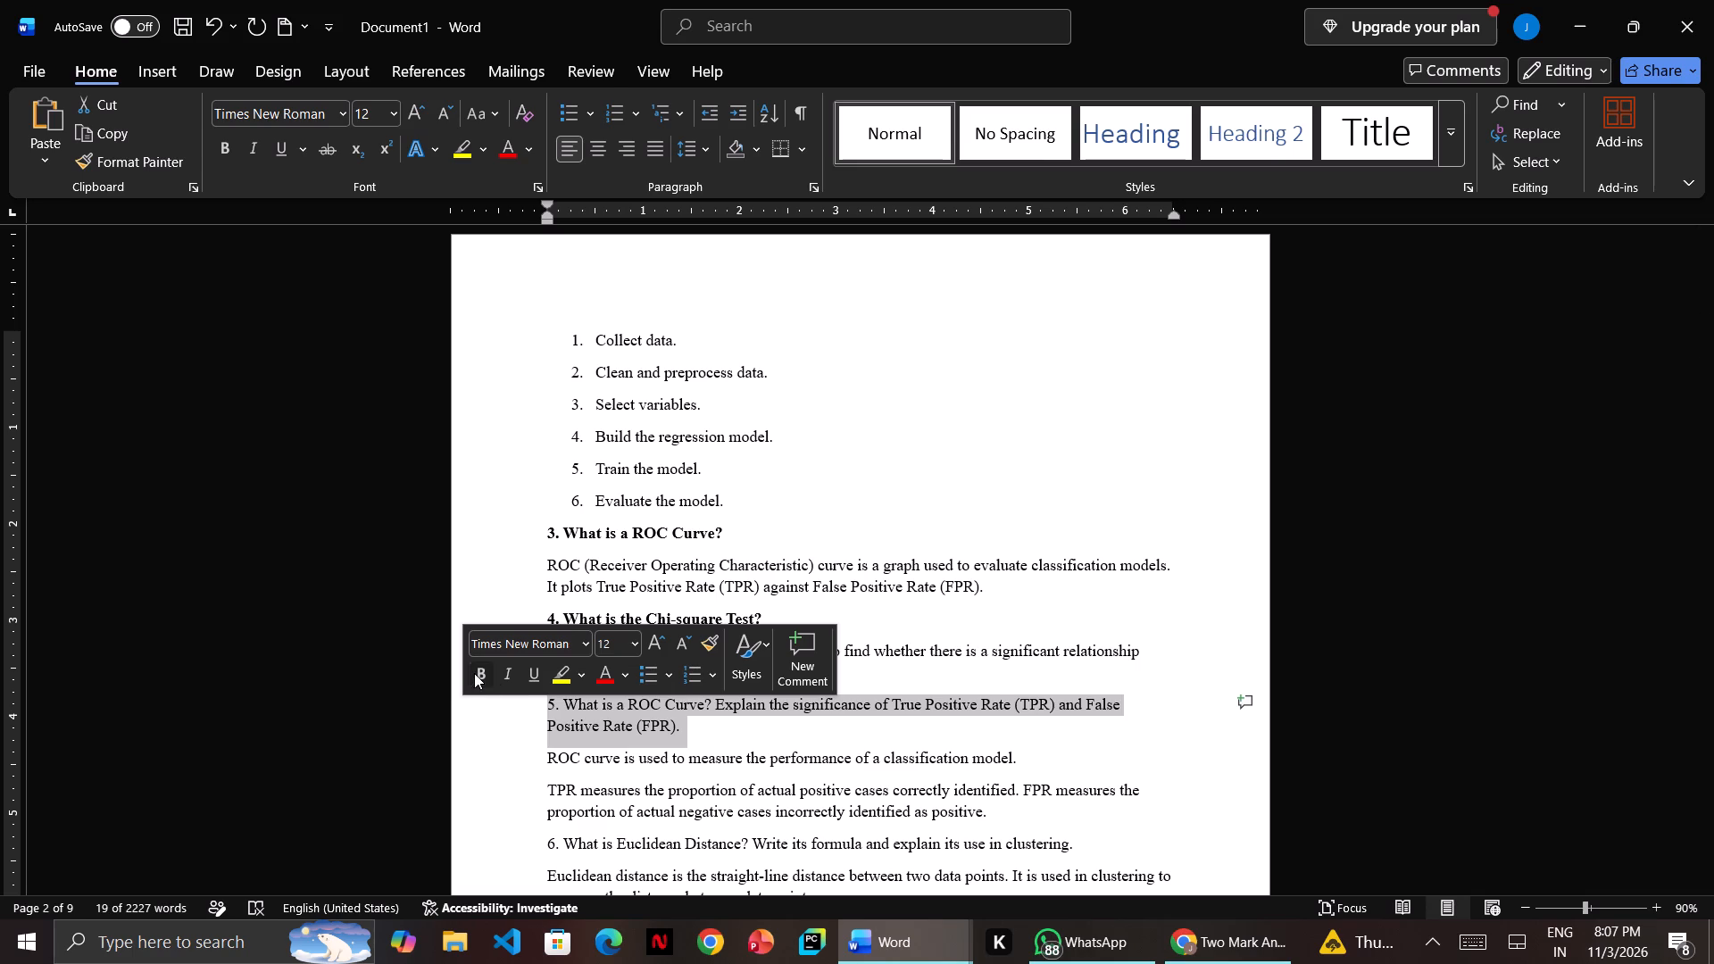
pyautogui.scroll(-14, 564, 778)
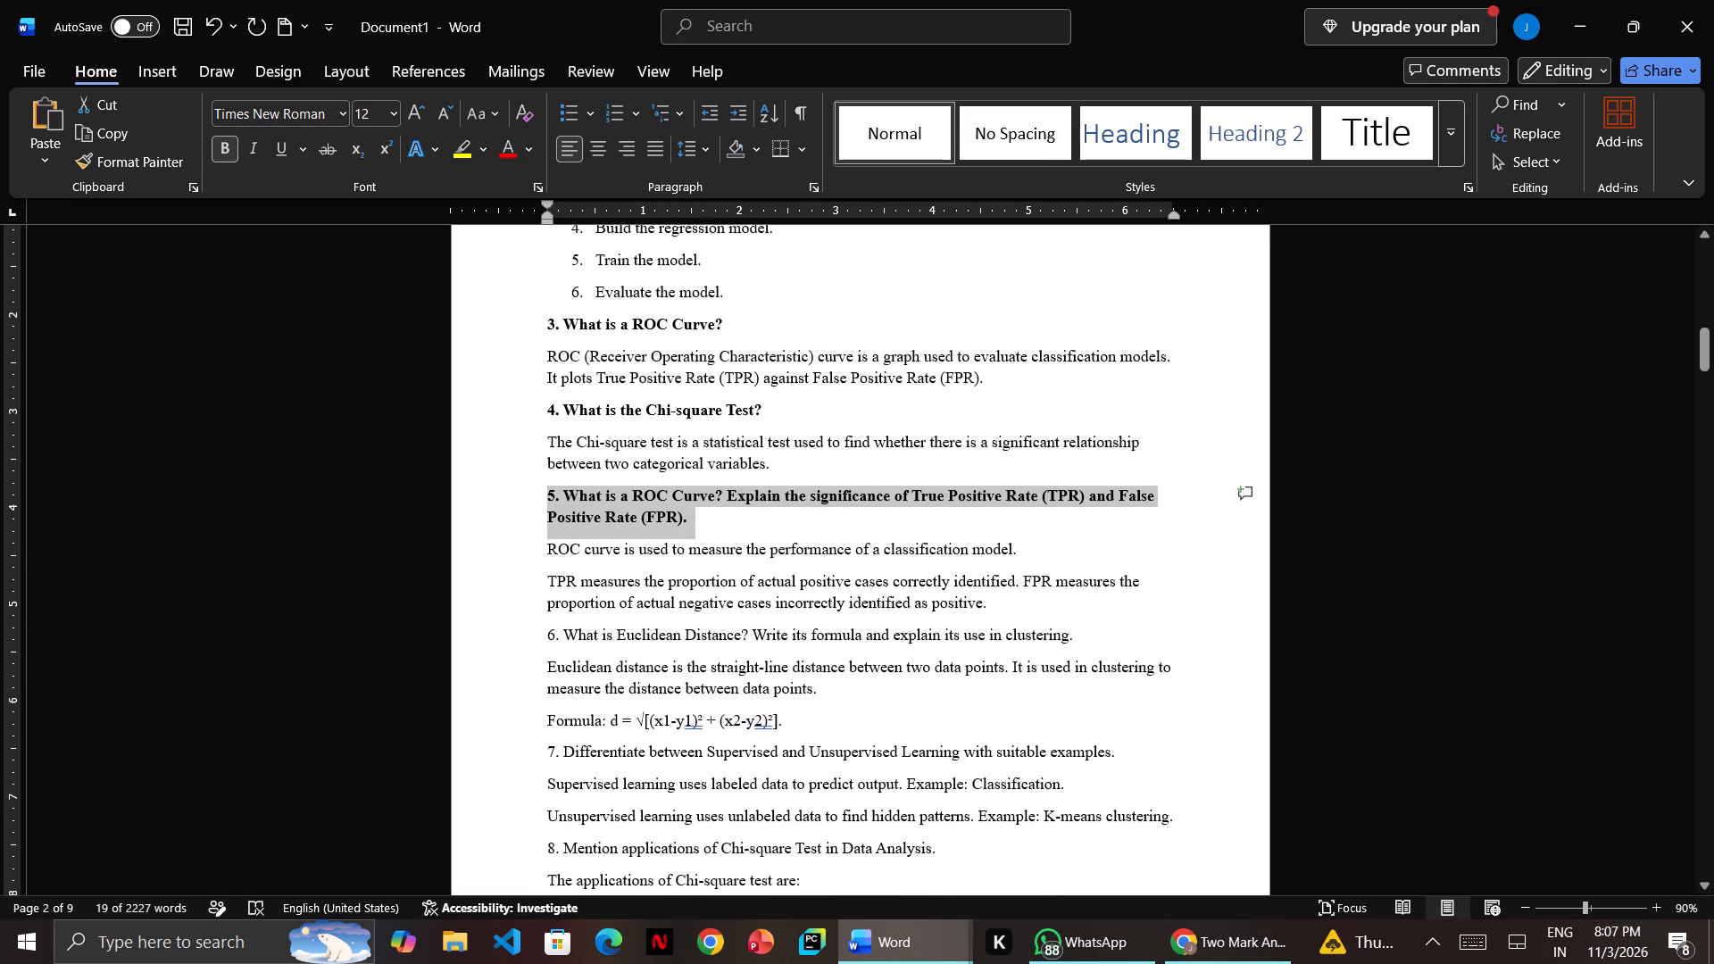
pyautogui.moveTo(1071, 633); pyautogui.dragTo(814, 662)
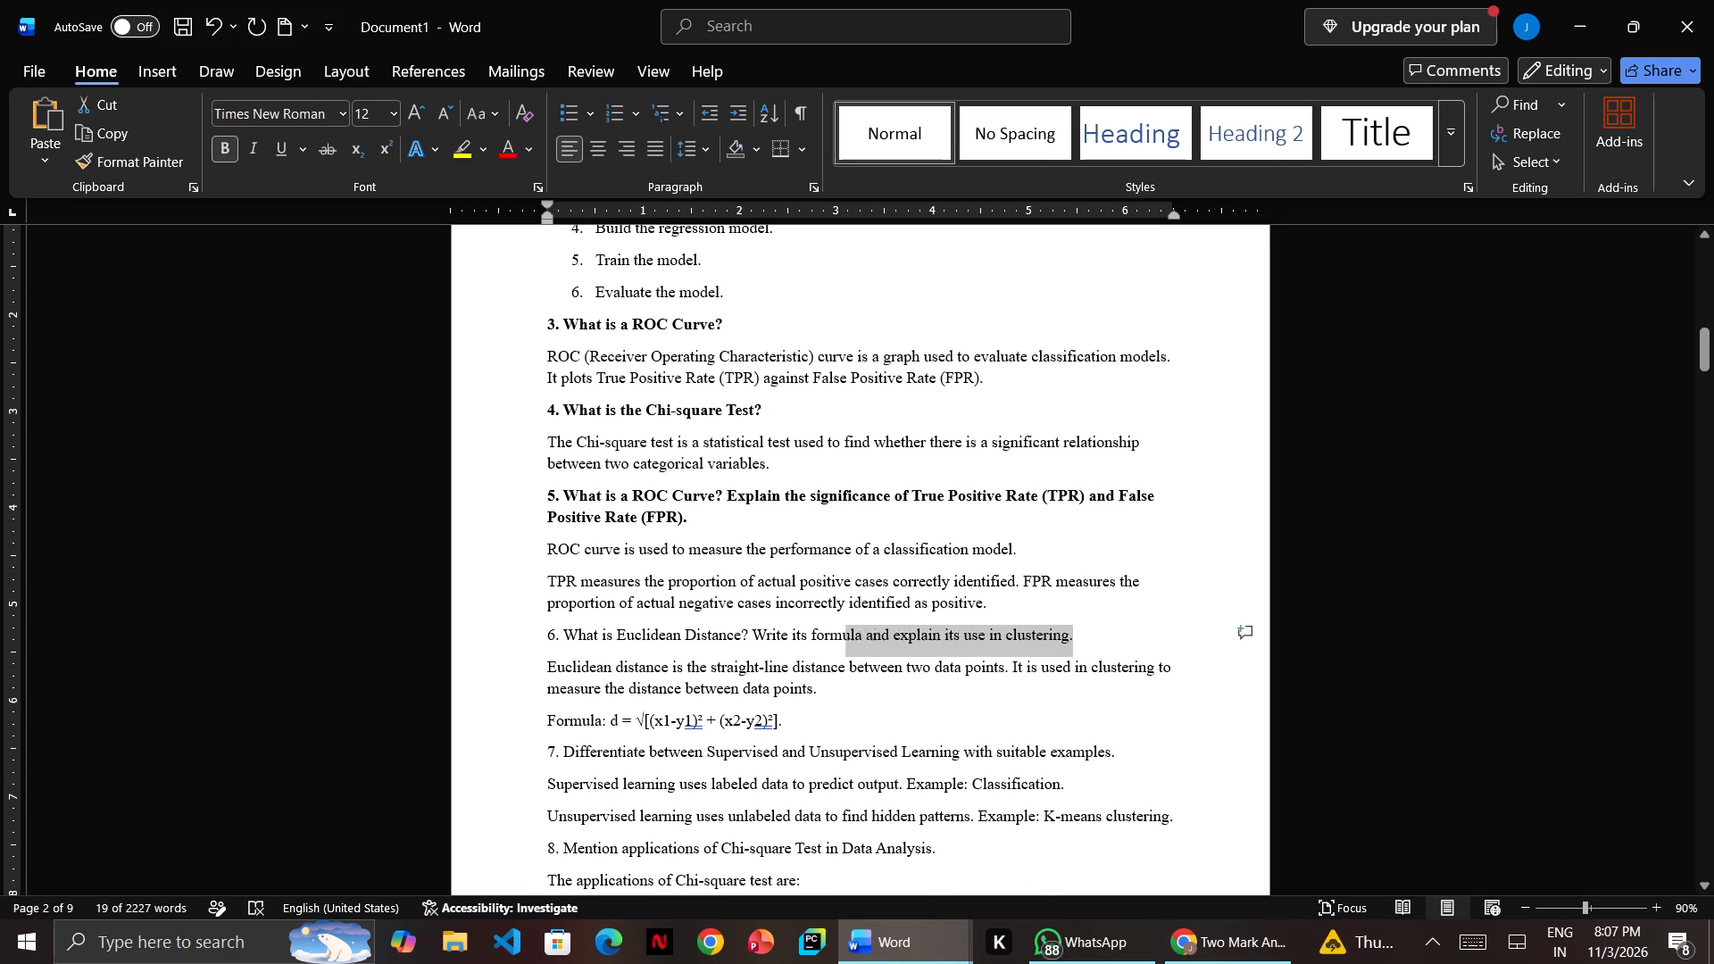
pyautogui.moveTo(814, 662); pyautogui.dragTo(520, 636)
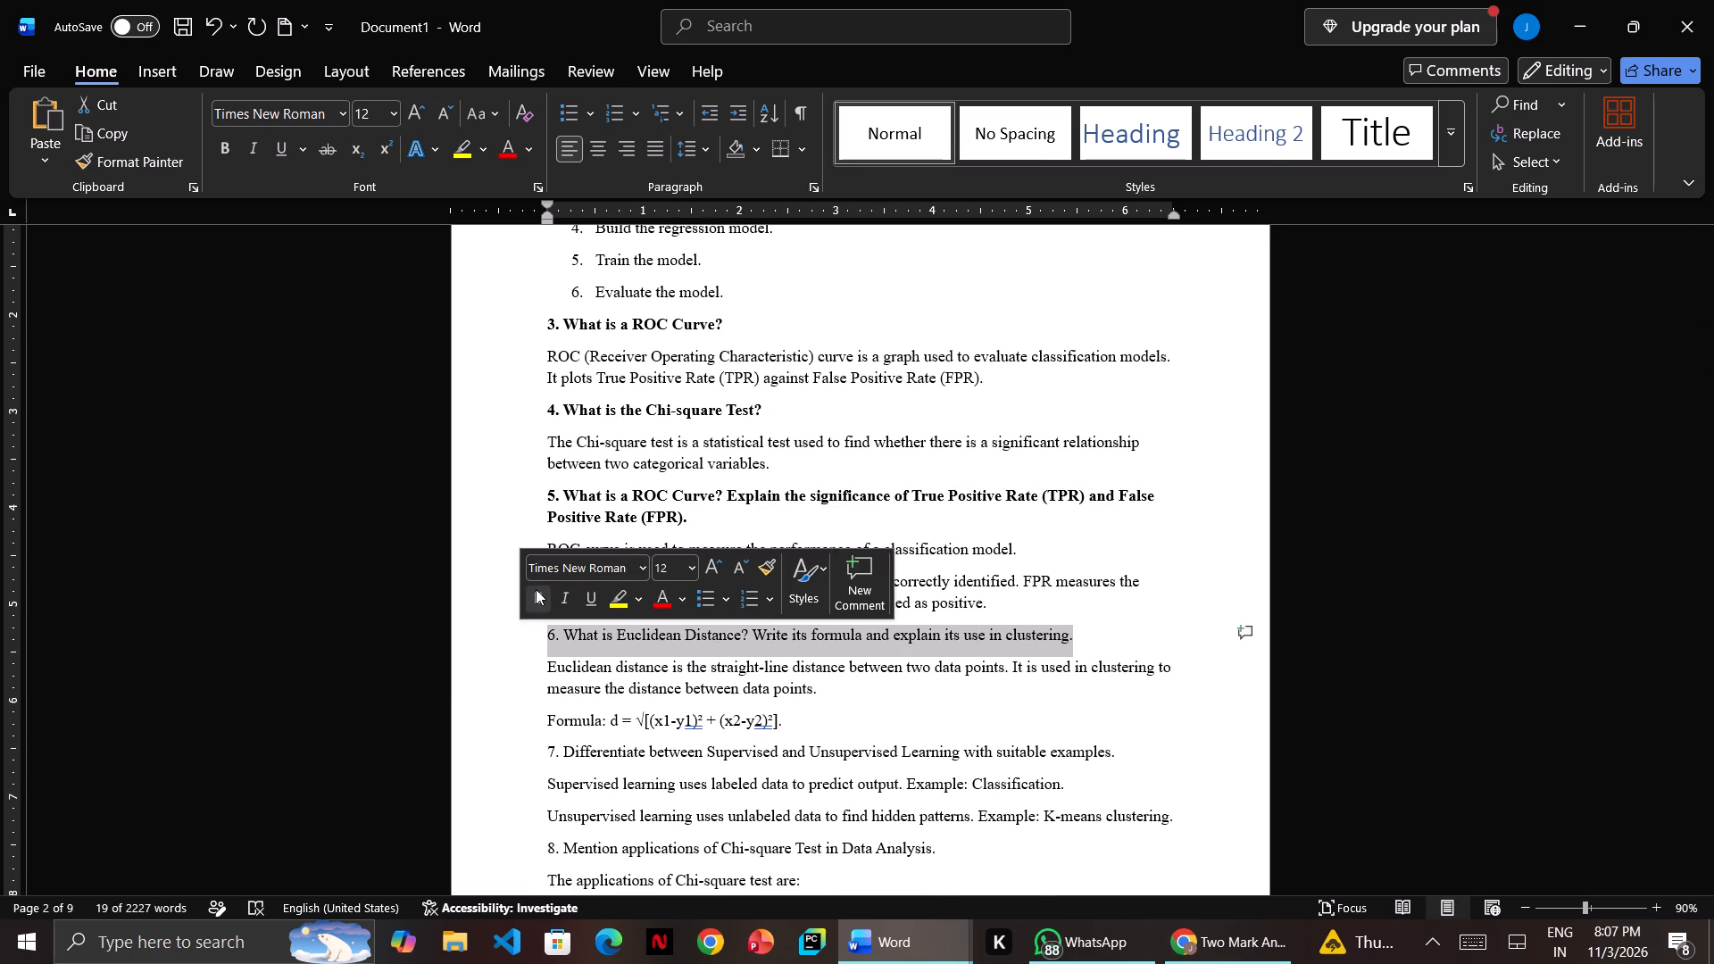
pyautogui.click(536, 590)
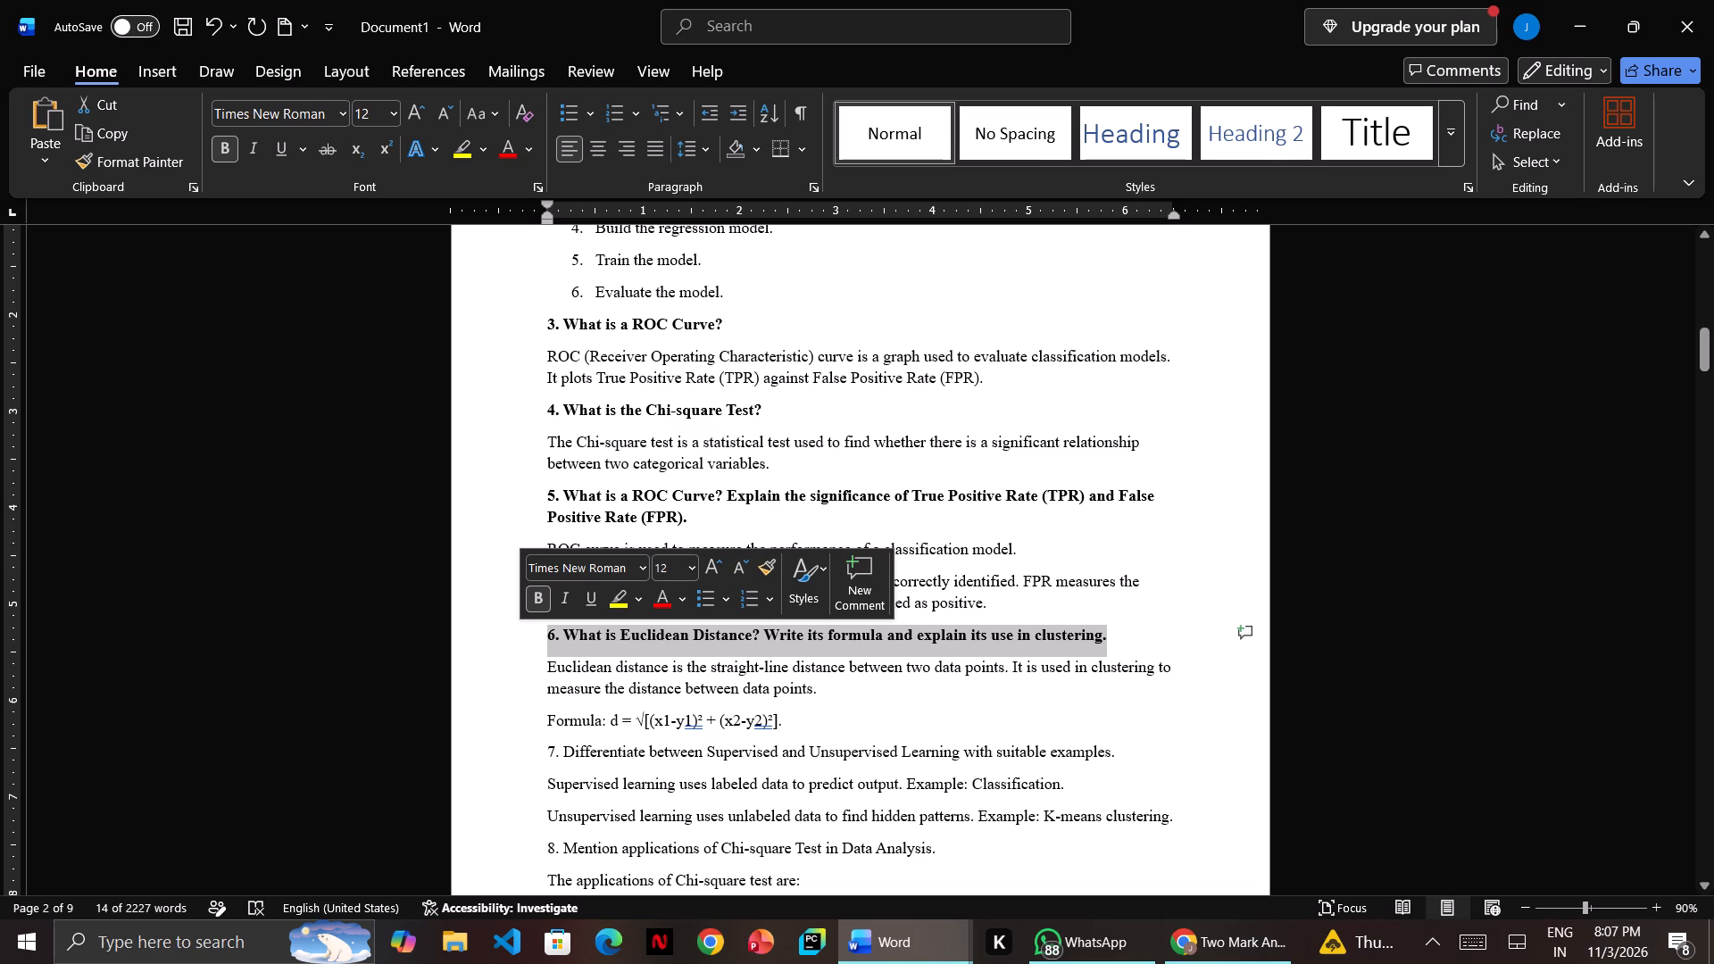
# Bold Module IV question lines 7 and 8, on Supervised versus Unsupervised Learning and on Chi-square Test applications.
pyautogui.moveTo(1119, 755); pyautogui.dragTo(539, 753)
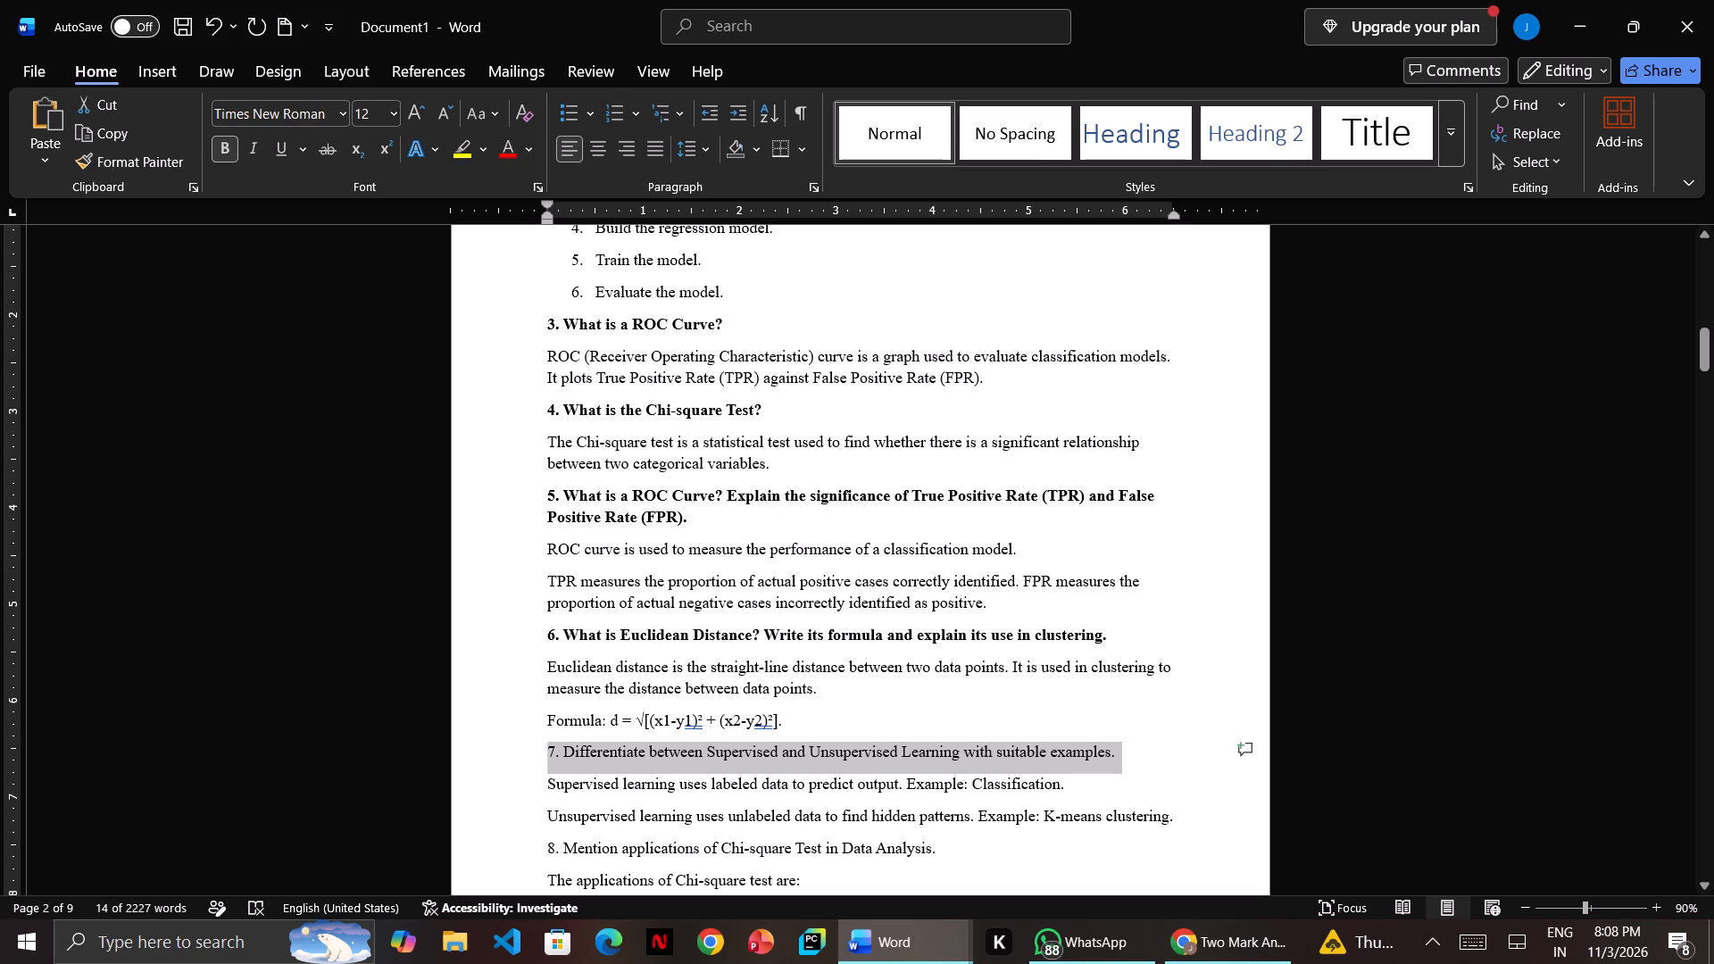
pyautogui.moveTo(539, 753); pyautogui.dragTo(540, 752)
pyautogui.click(561, 711)
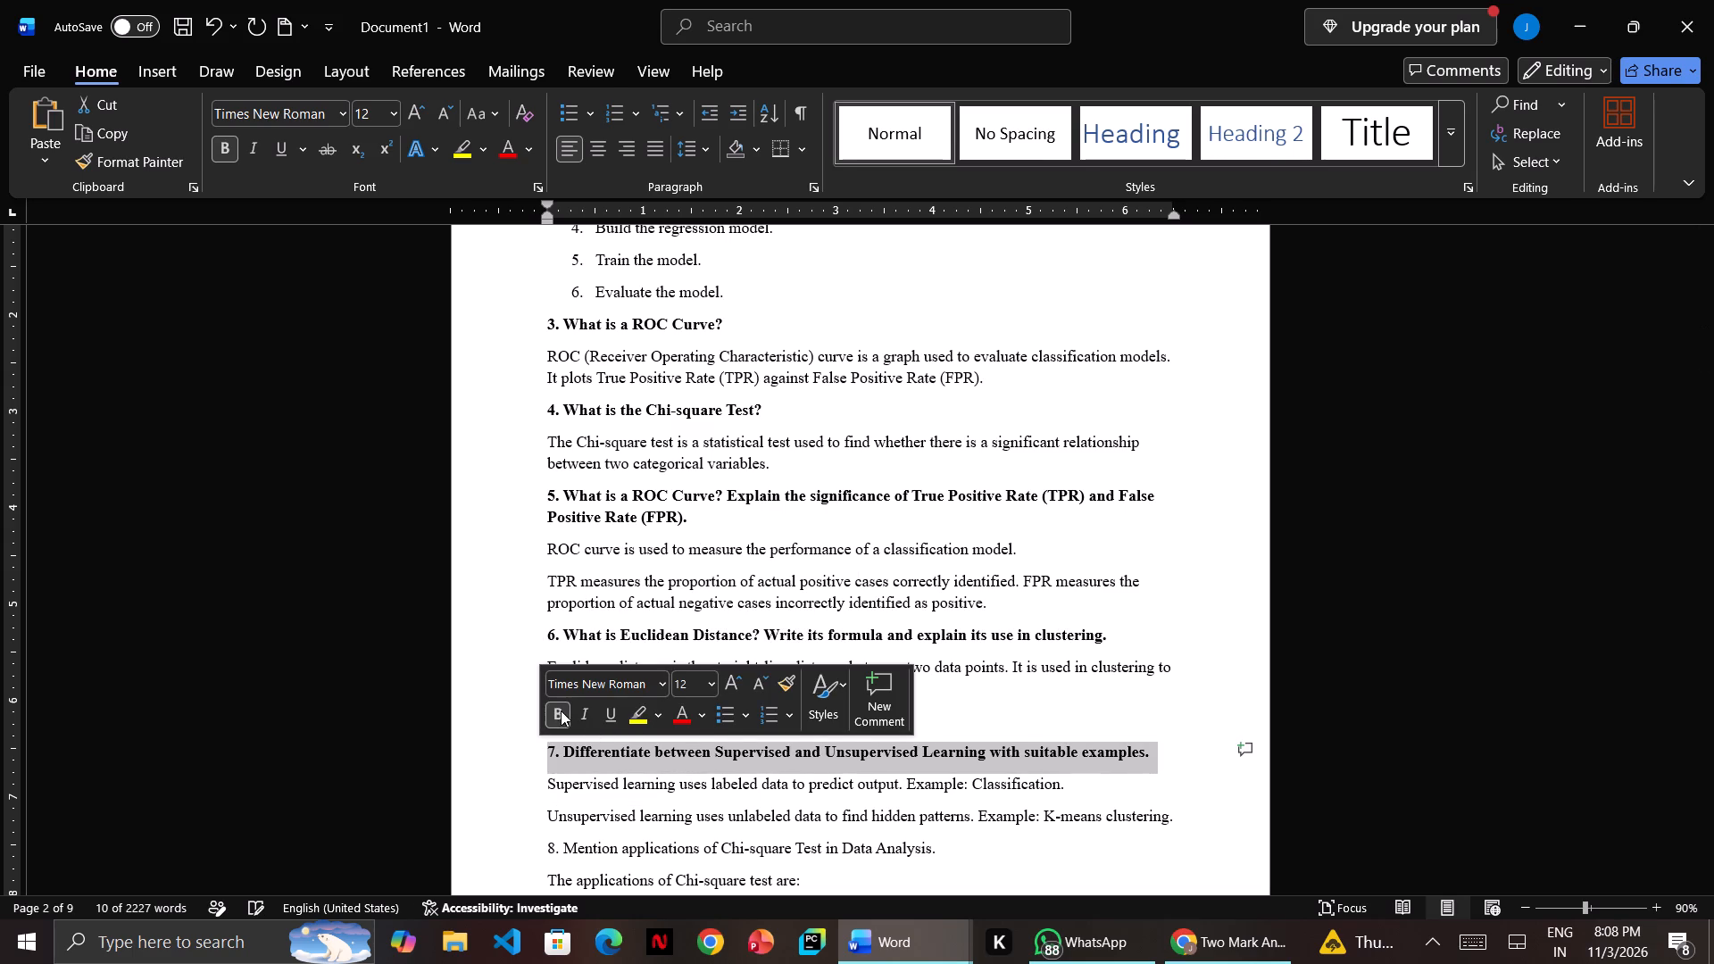
pyautogui.moveTo(945, 844); pyautogui.dragTo(525, 837)
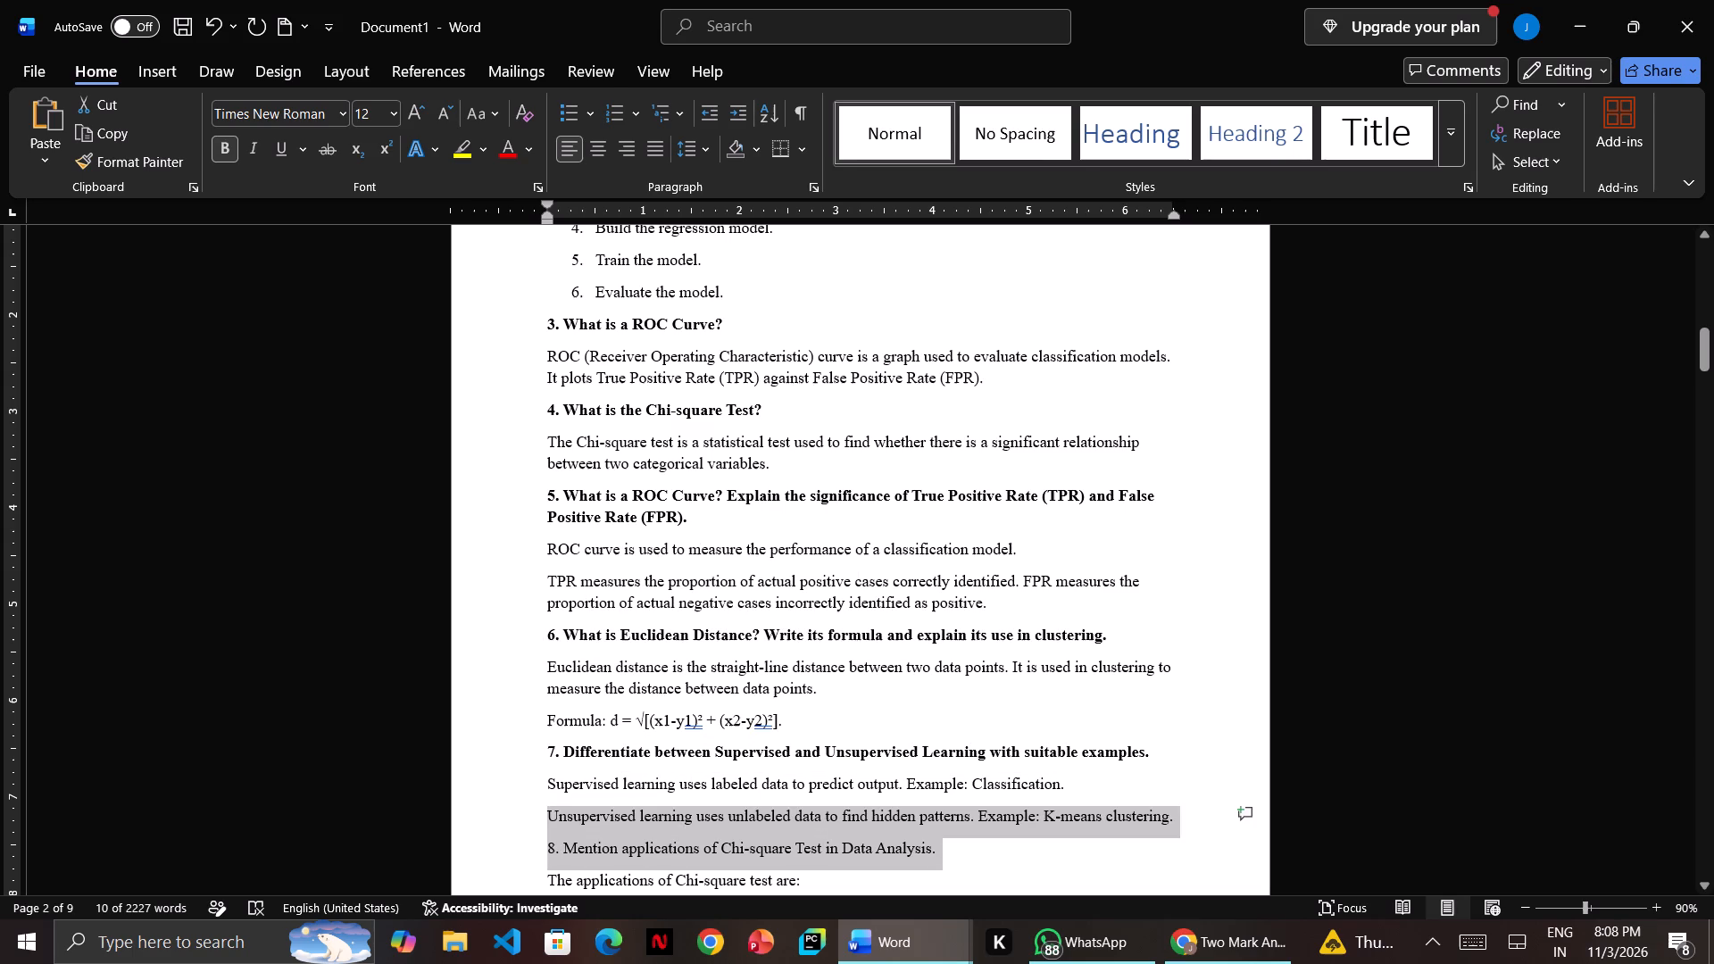
pyautogui.moveTo(525, 837); pyautogui.dragTo(528, 842)
pyautogui.click(546, 807)
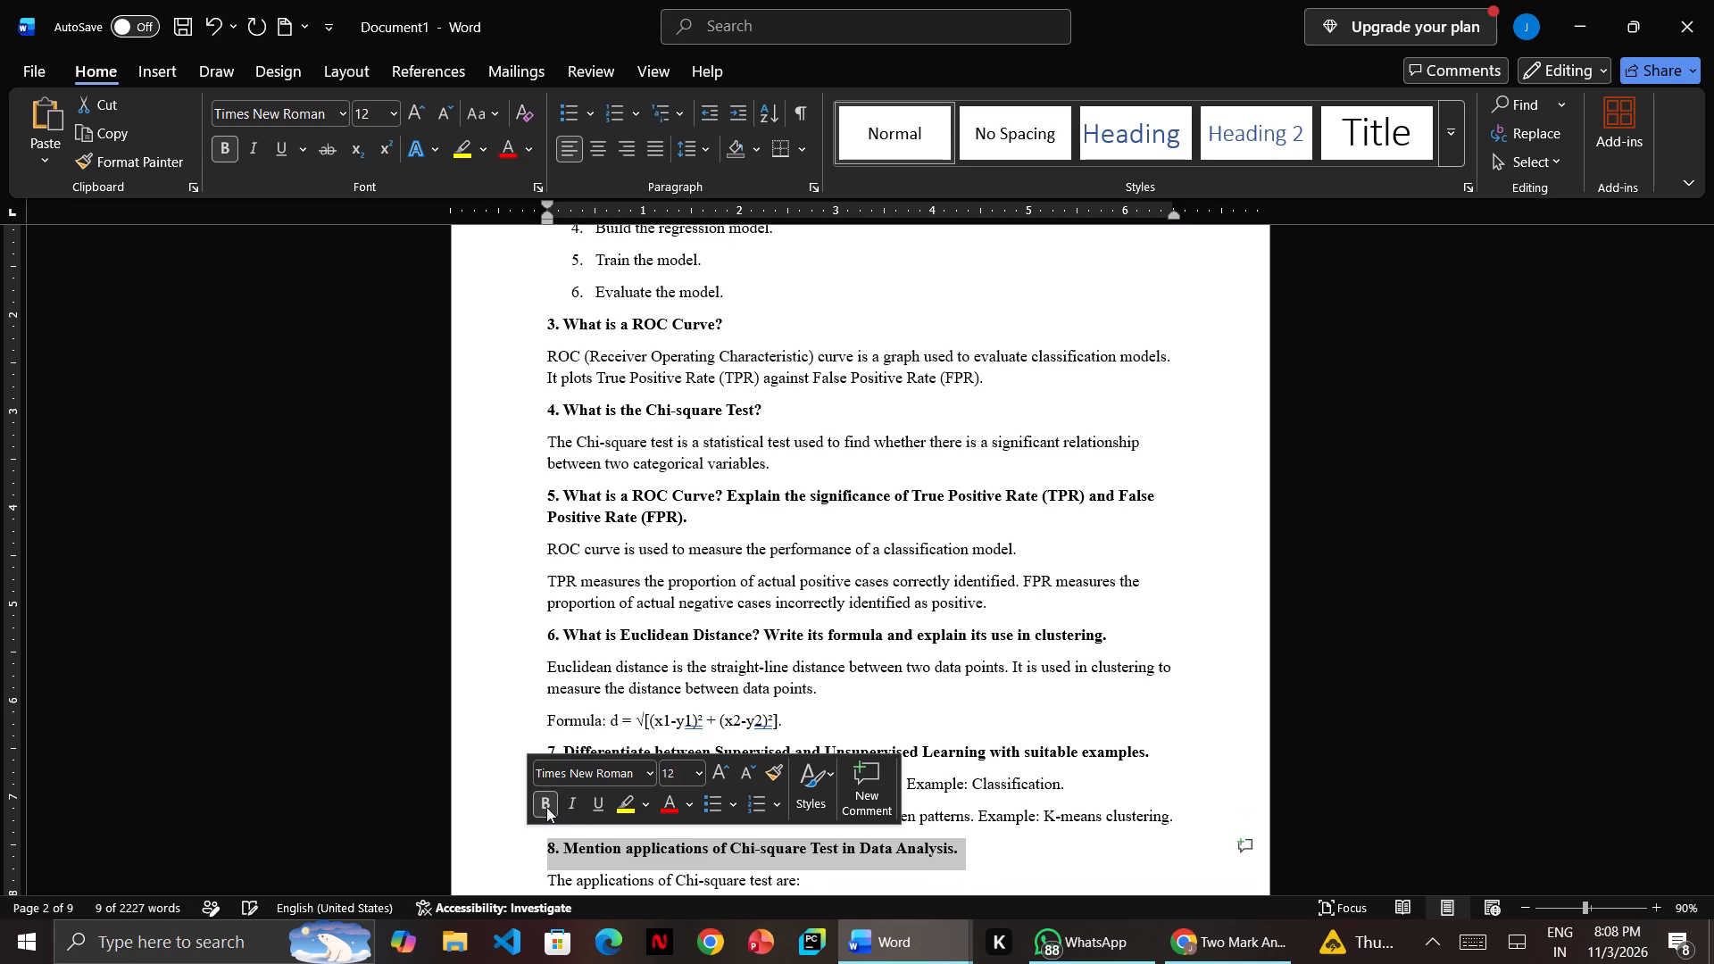
# Bold Module IV question lines 9 and 10, on the significance of TPR and FPR and on Similarity and Dissimilarity Measures.
pyautogui.scroll(-20, 633, 831)
pyautogui.scroll(-11, 633, 831)
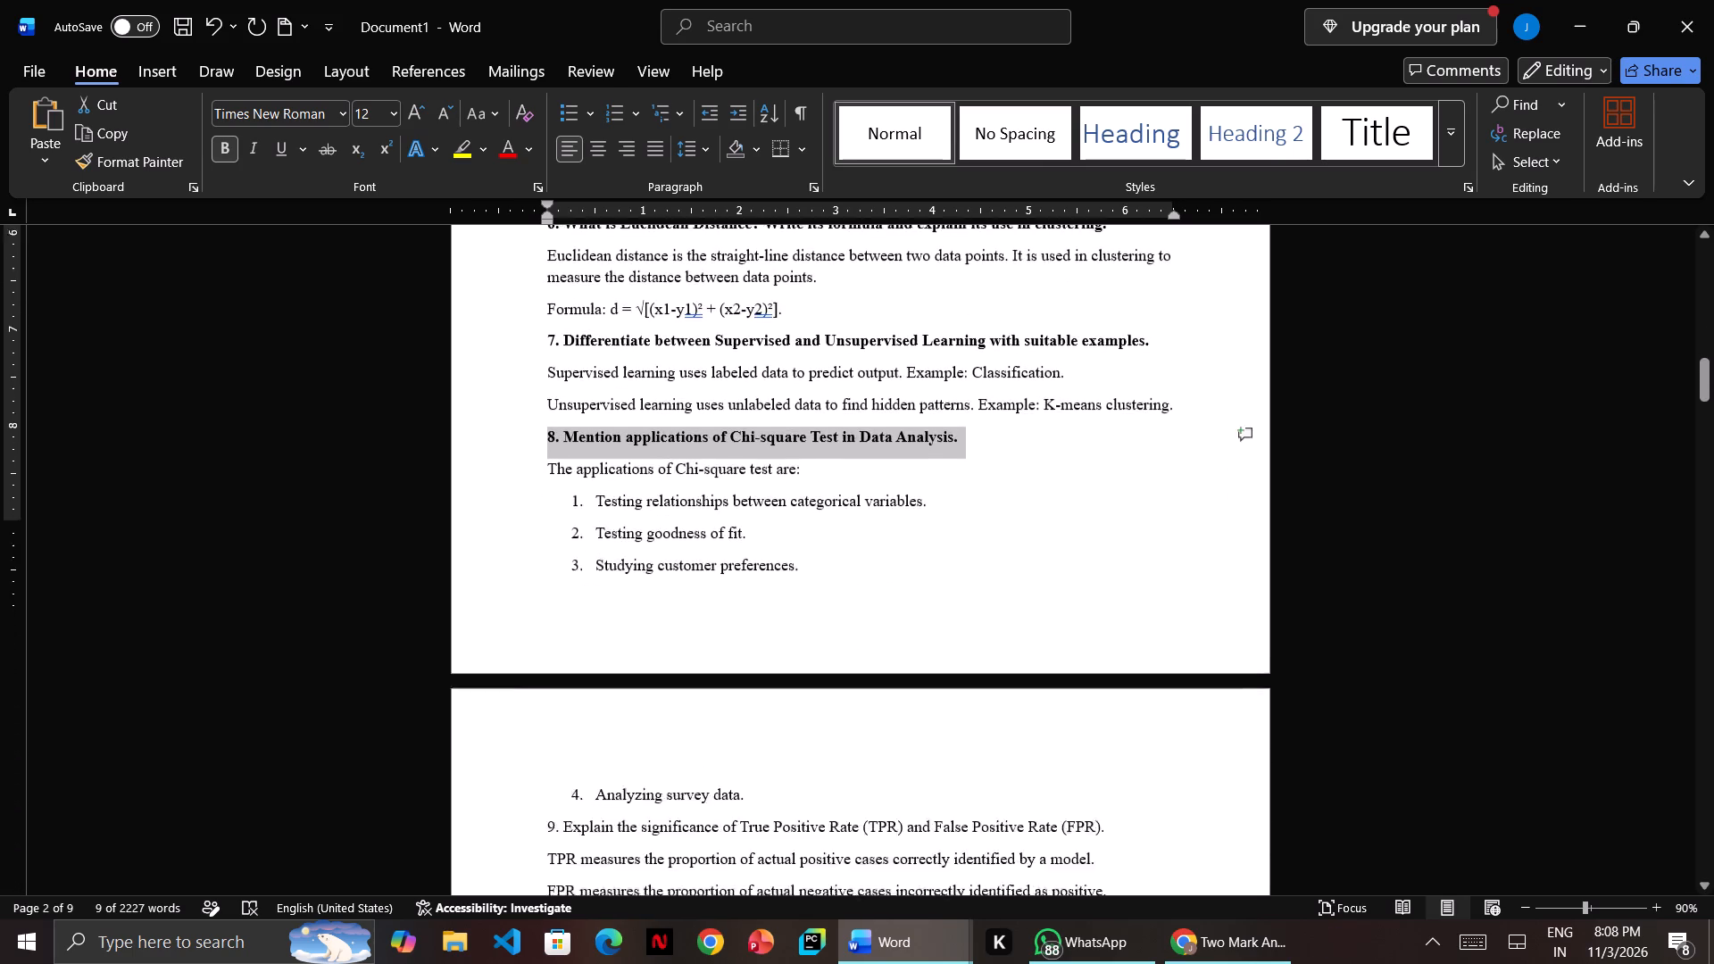
pyautogui.scroll(-2, 633, 831)
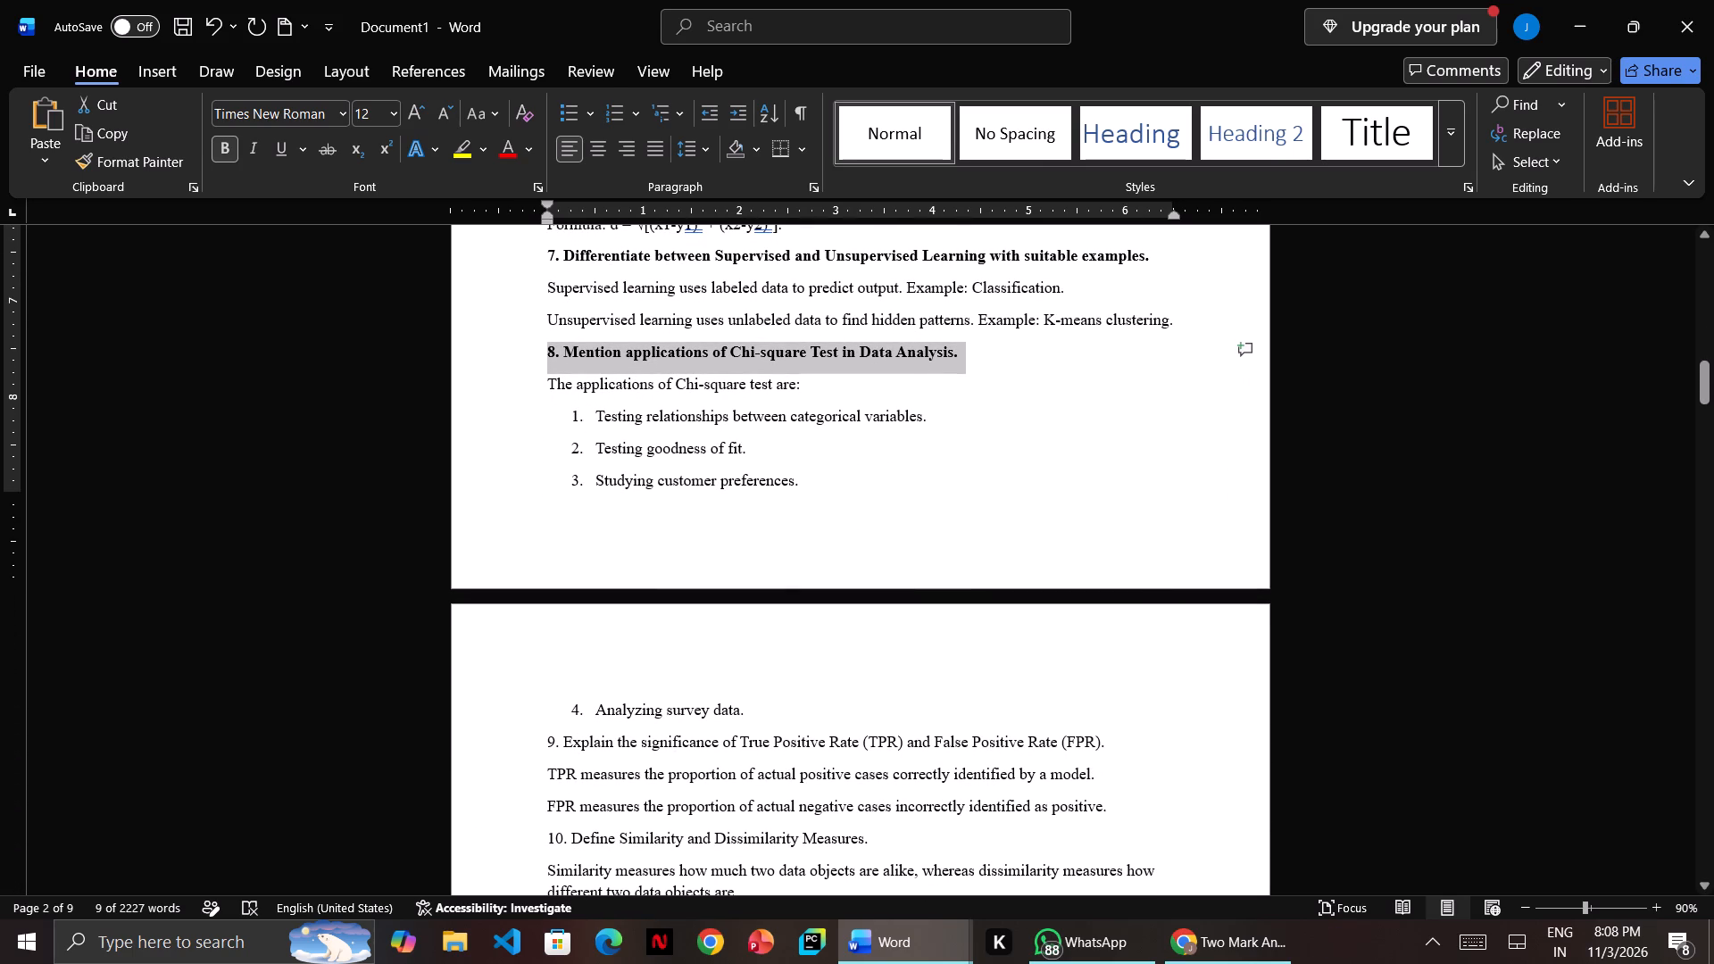
pyautogui.moveTo(1115, 747); pyautogui.dragTo(544, 756)
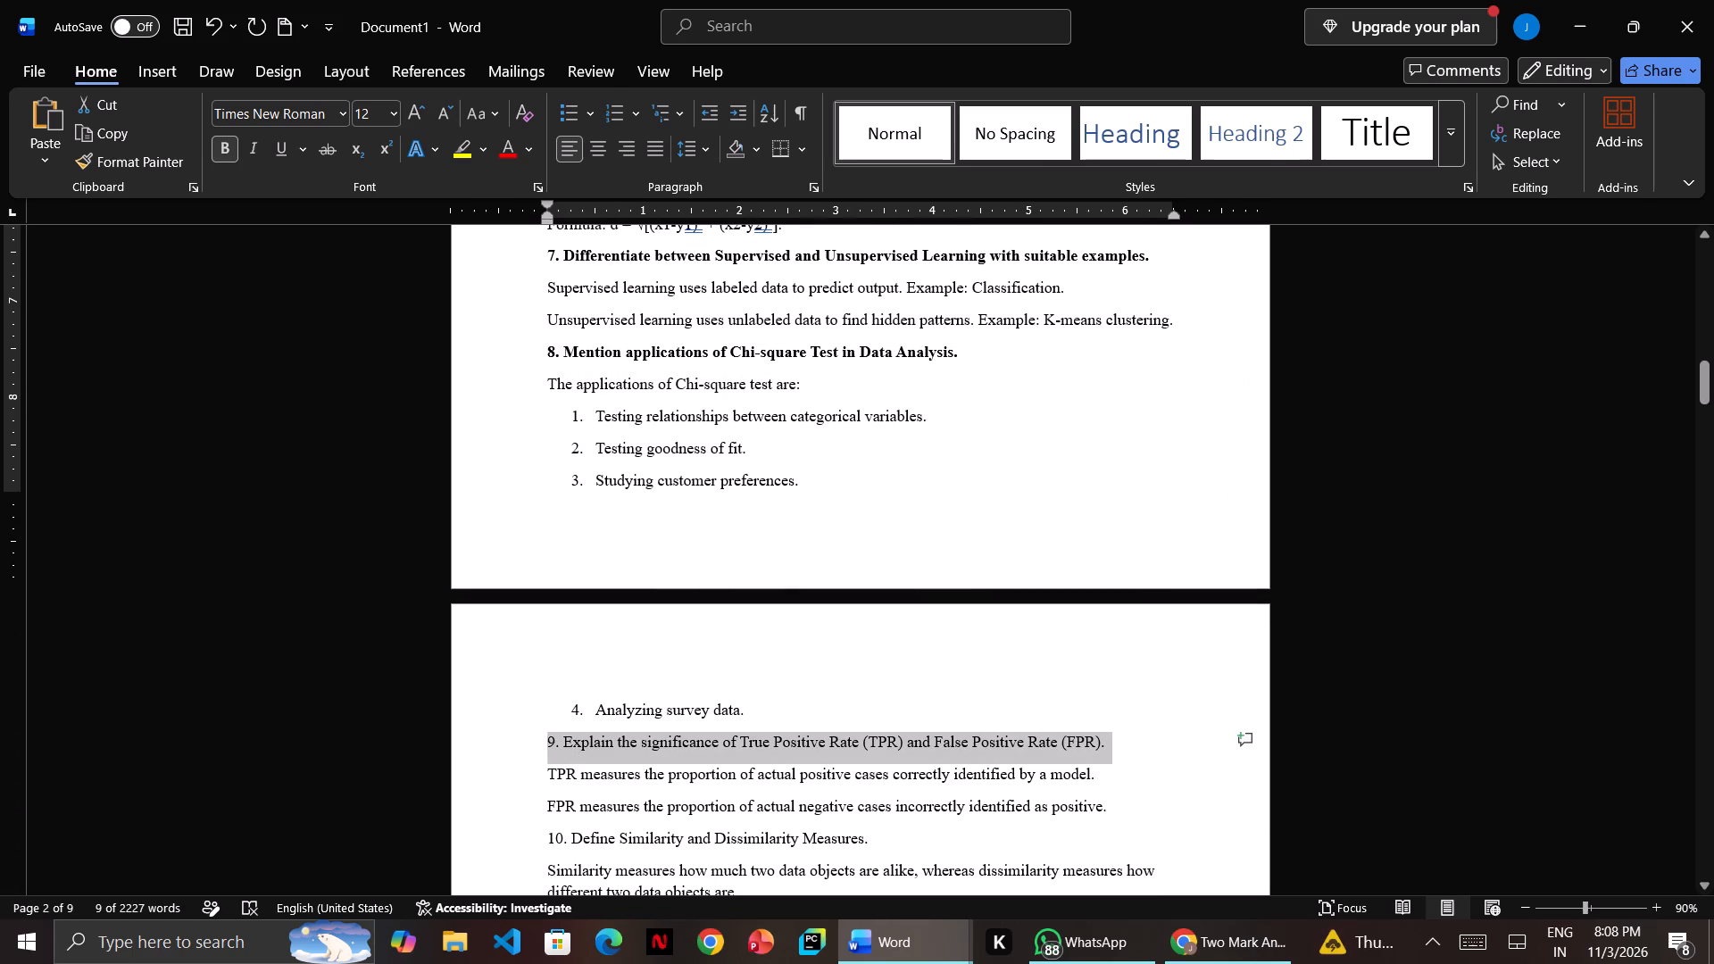
pyautogui.moveTo(544, 756); pyautogui.dragTo(545, 757)
pyautogui.click(559, 726)
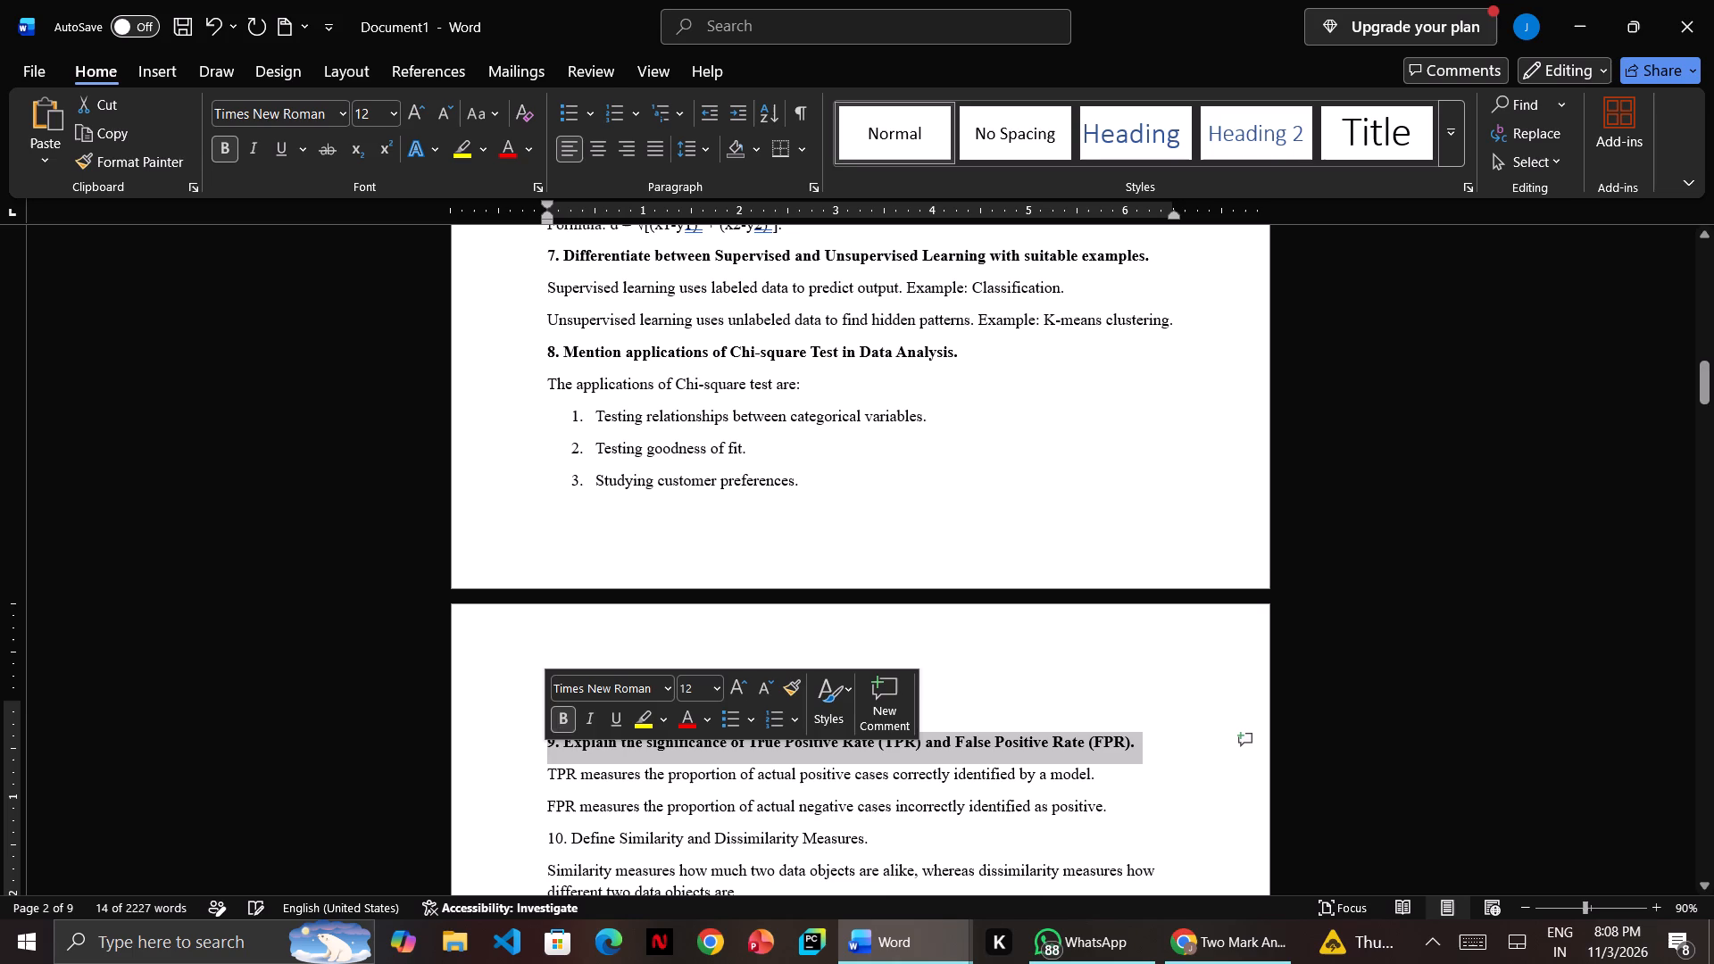
pyautogui.scroll(-16, 607, 786)
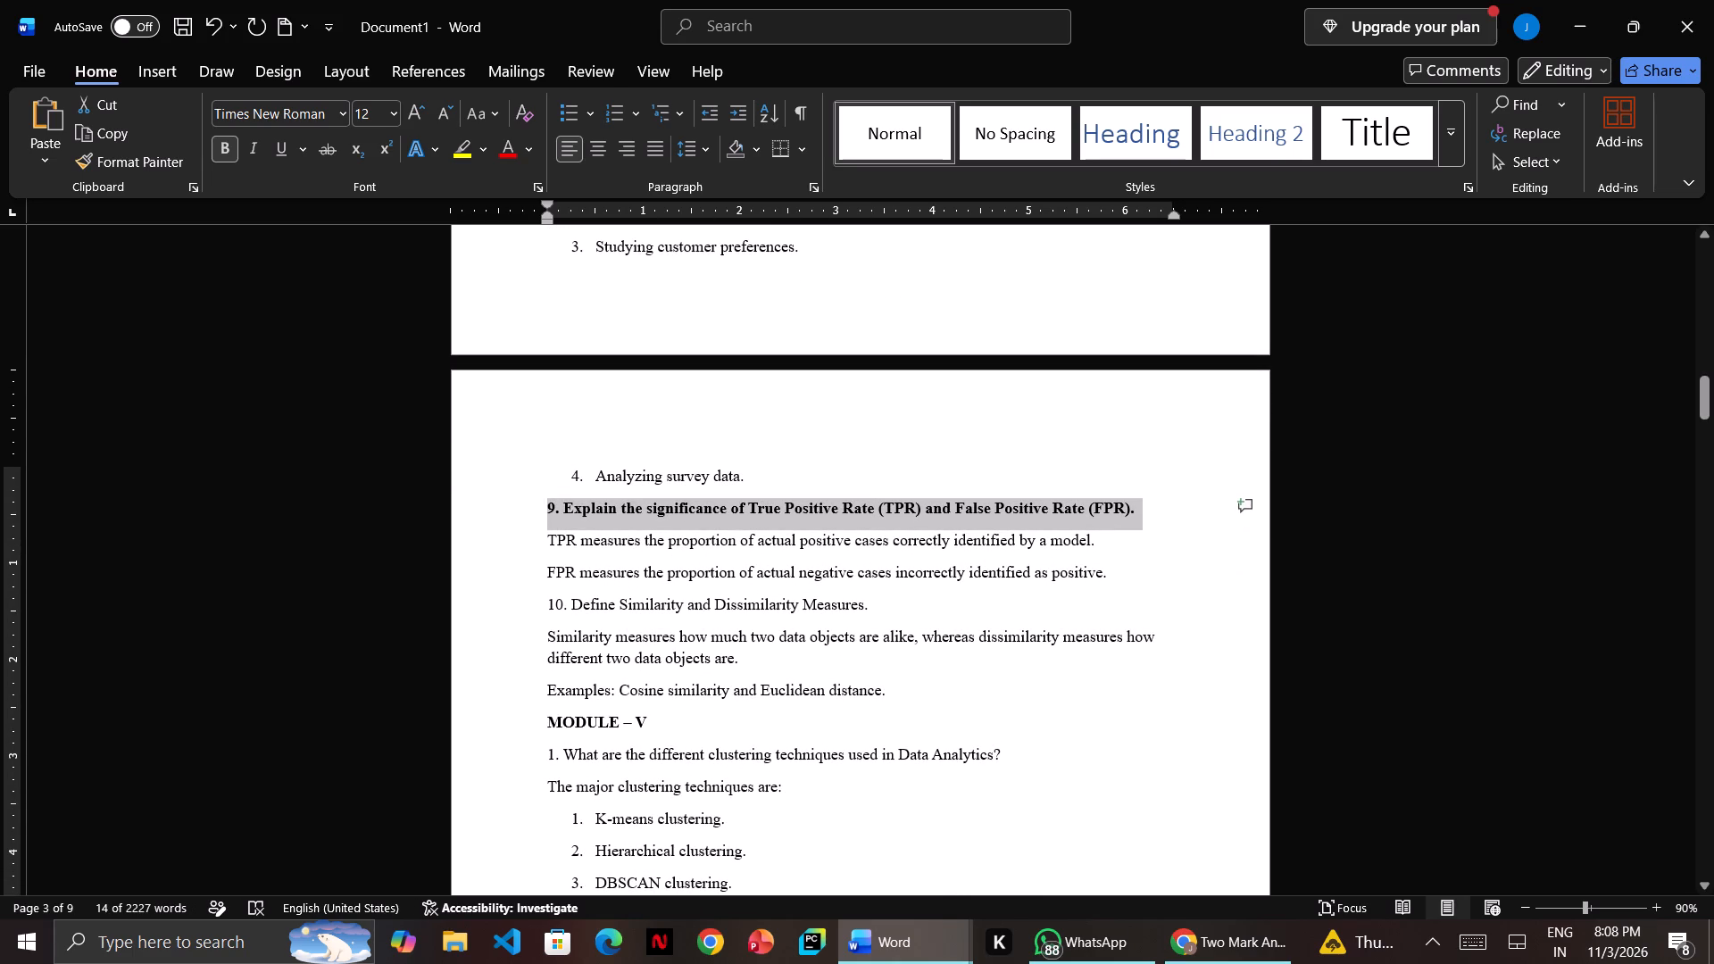
pyautogui.moveTo(878, 603); pyautogui.dragTo(531, 609)
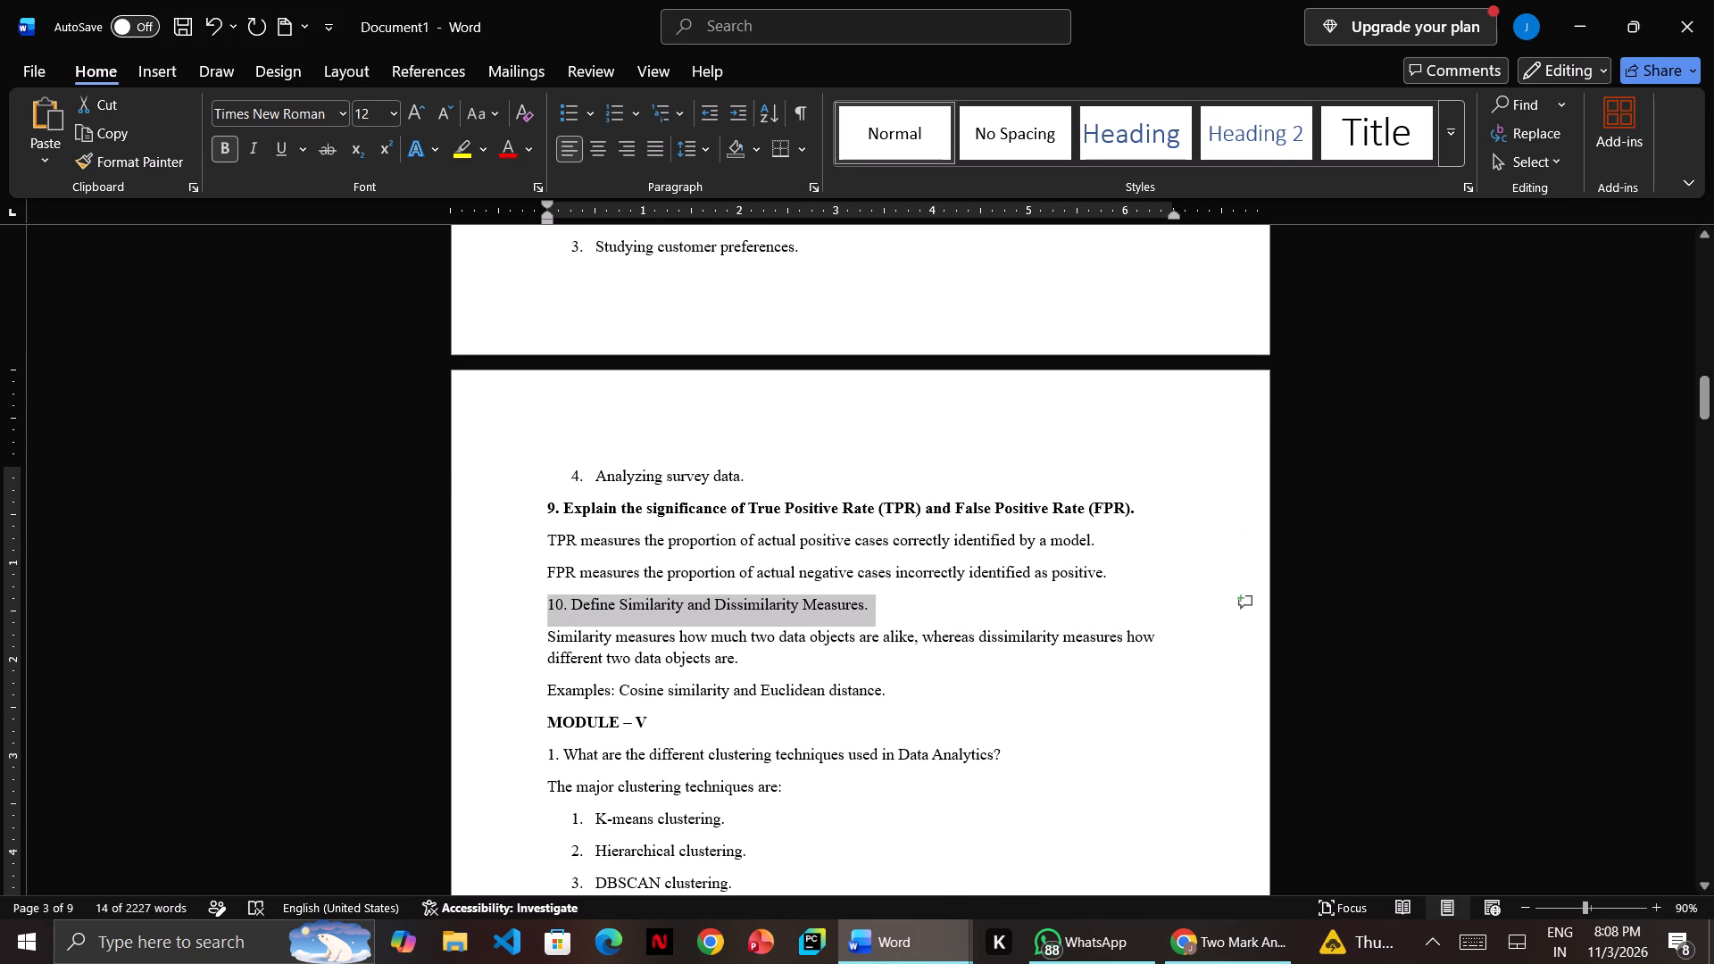
pyautogui.moveTo(531, 609); pyautogui.dragTo(530, 609)
pyautogui.click(546, 578)
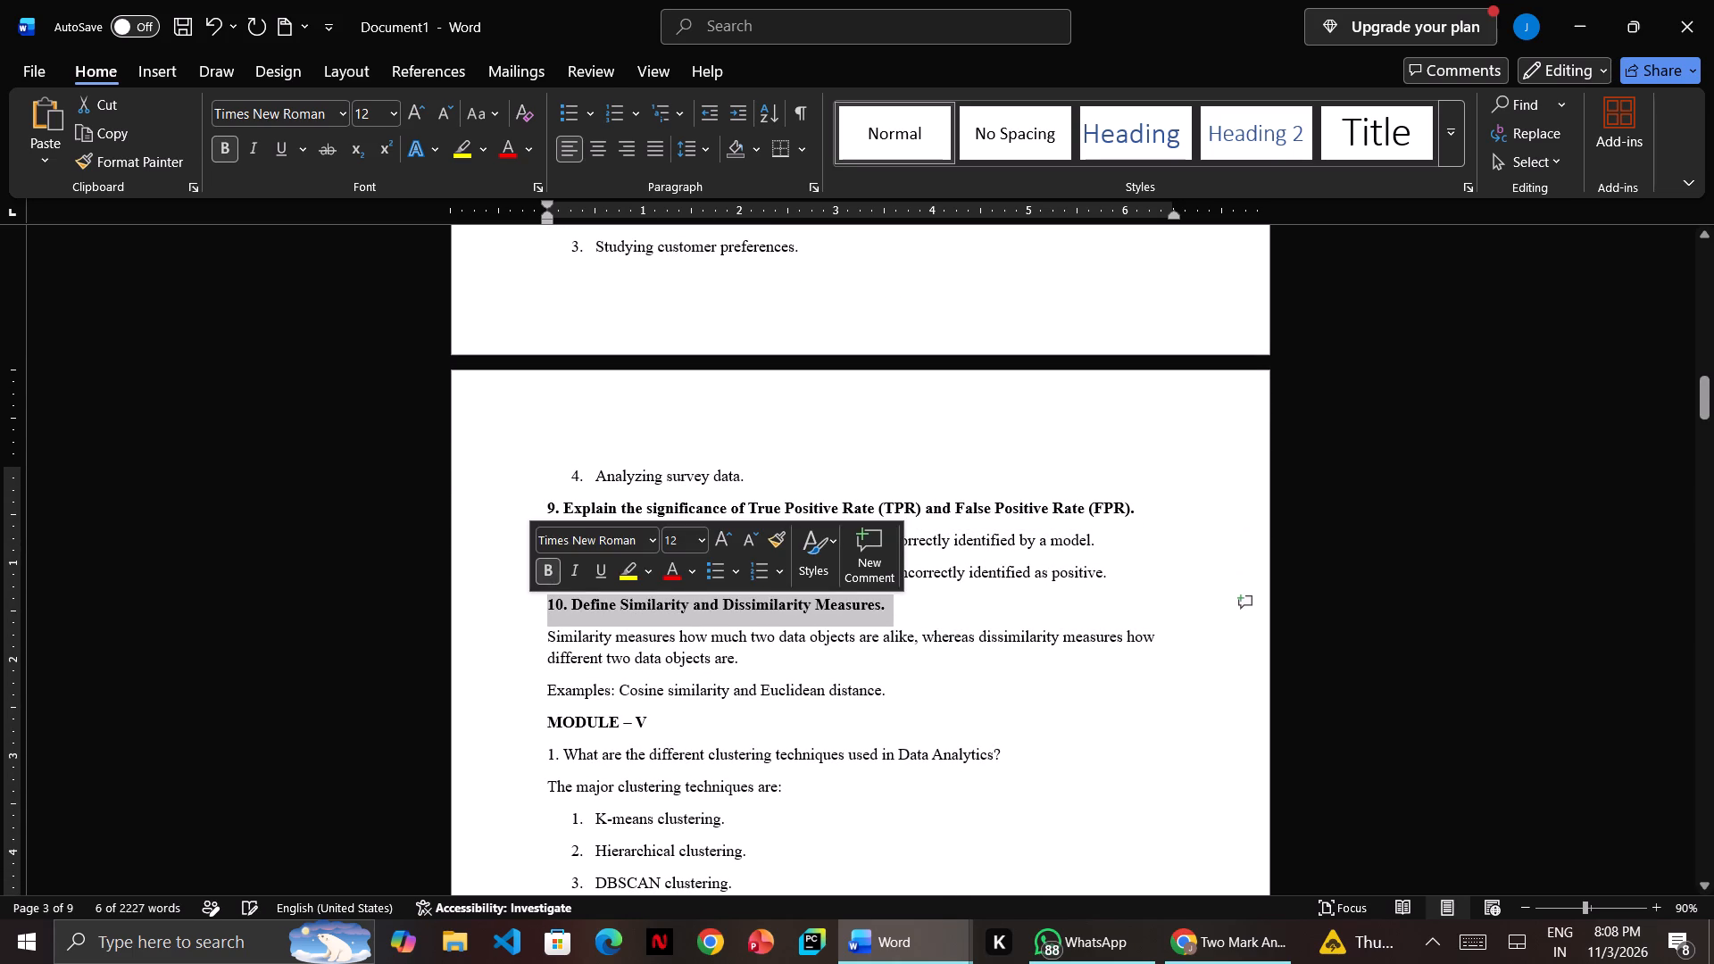
# Bold question lines 1 and 2 under the MODULE – V heading, on clustering techniques and real-world applications of clustering.
pyautogui.scroll(-12, 636, 700)
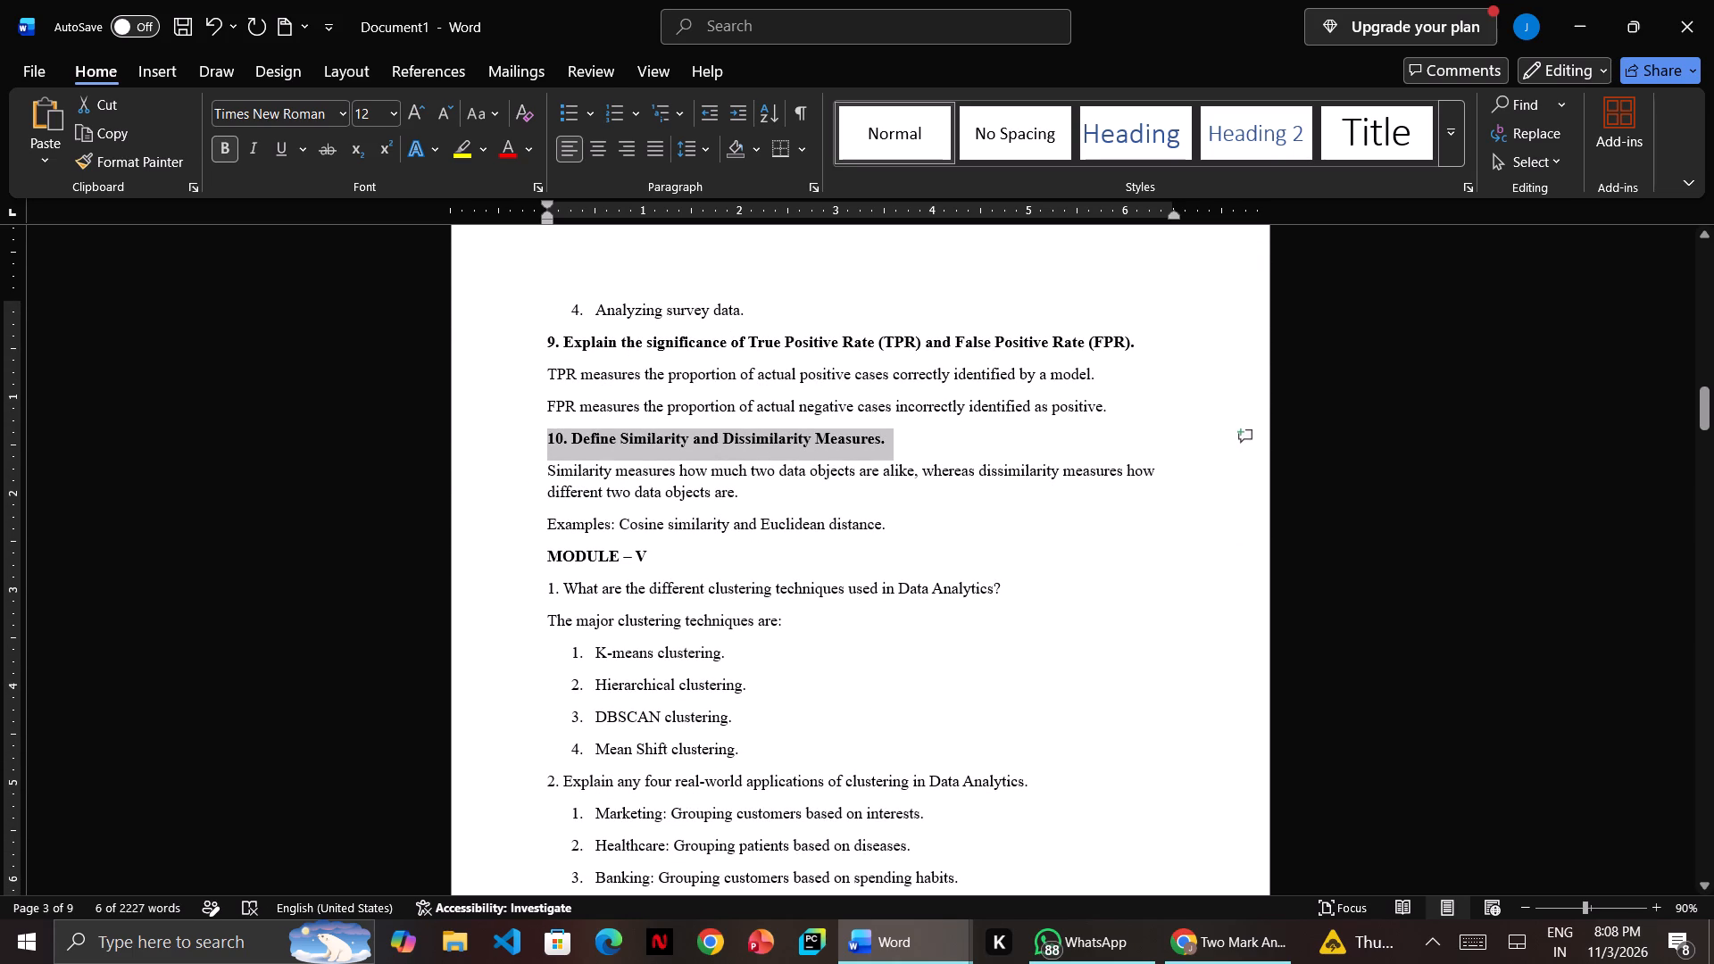
pyautogui.moveTo(998, 594); pyautogui.dragTo(538, 601)
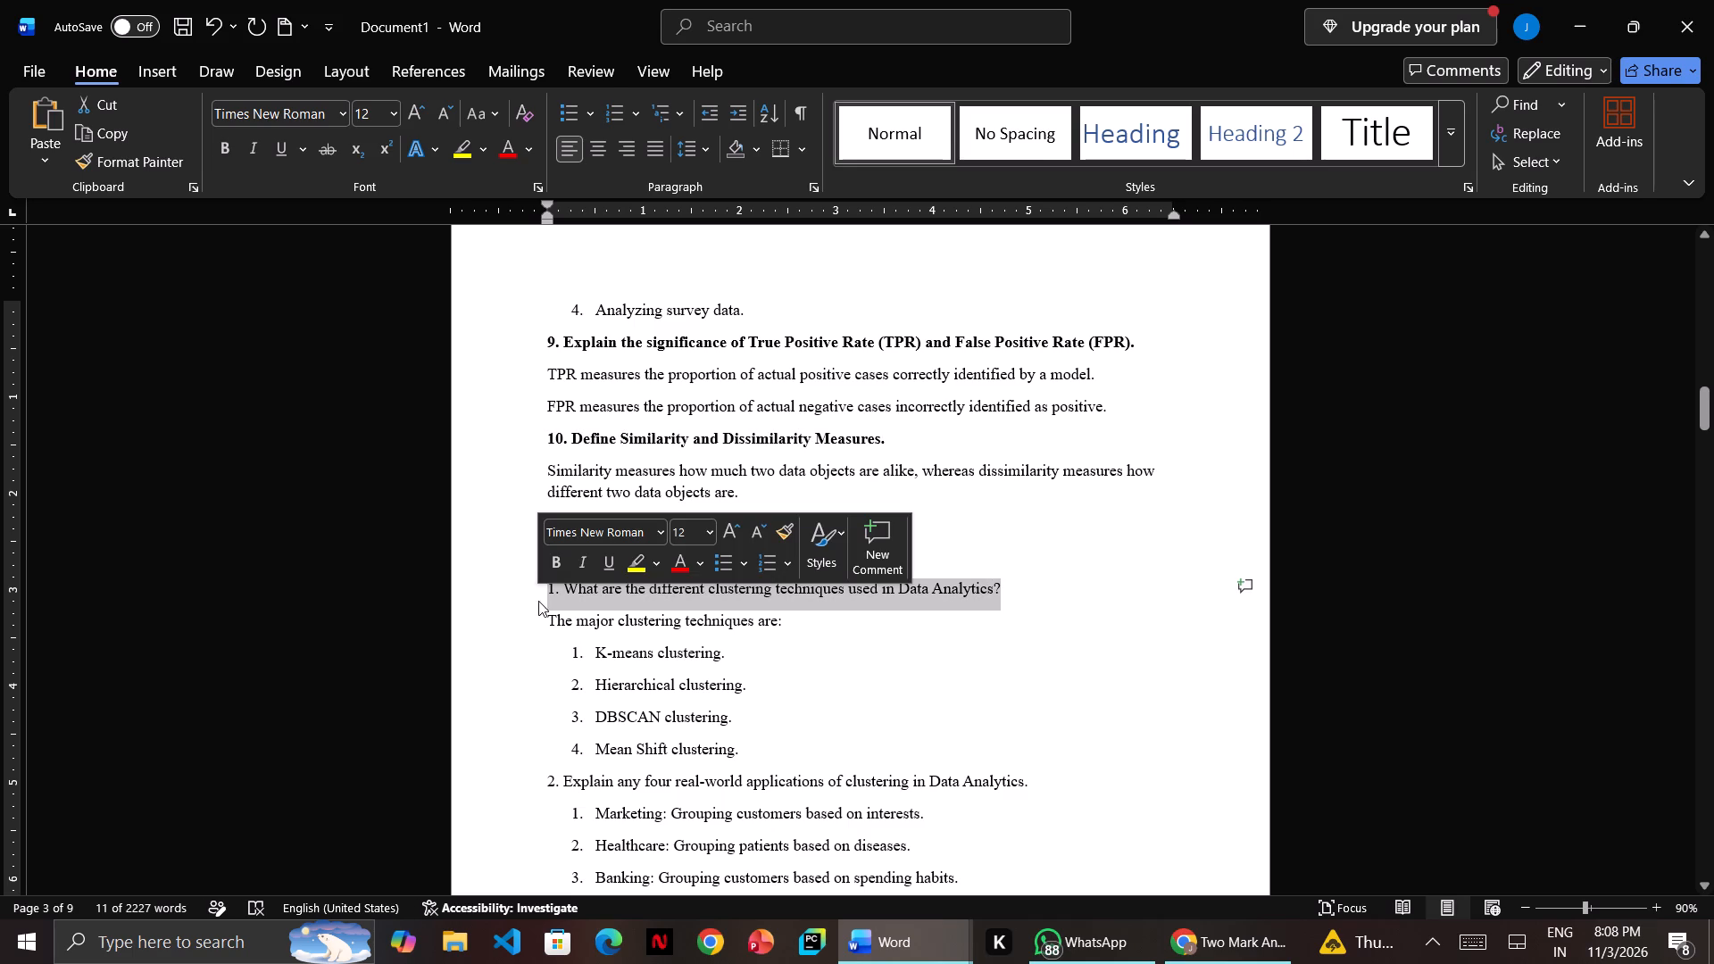
pyautogui.click(560, 546)
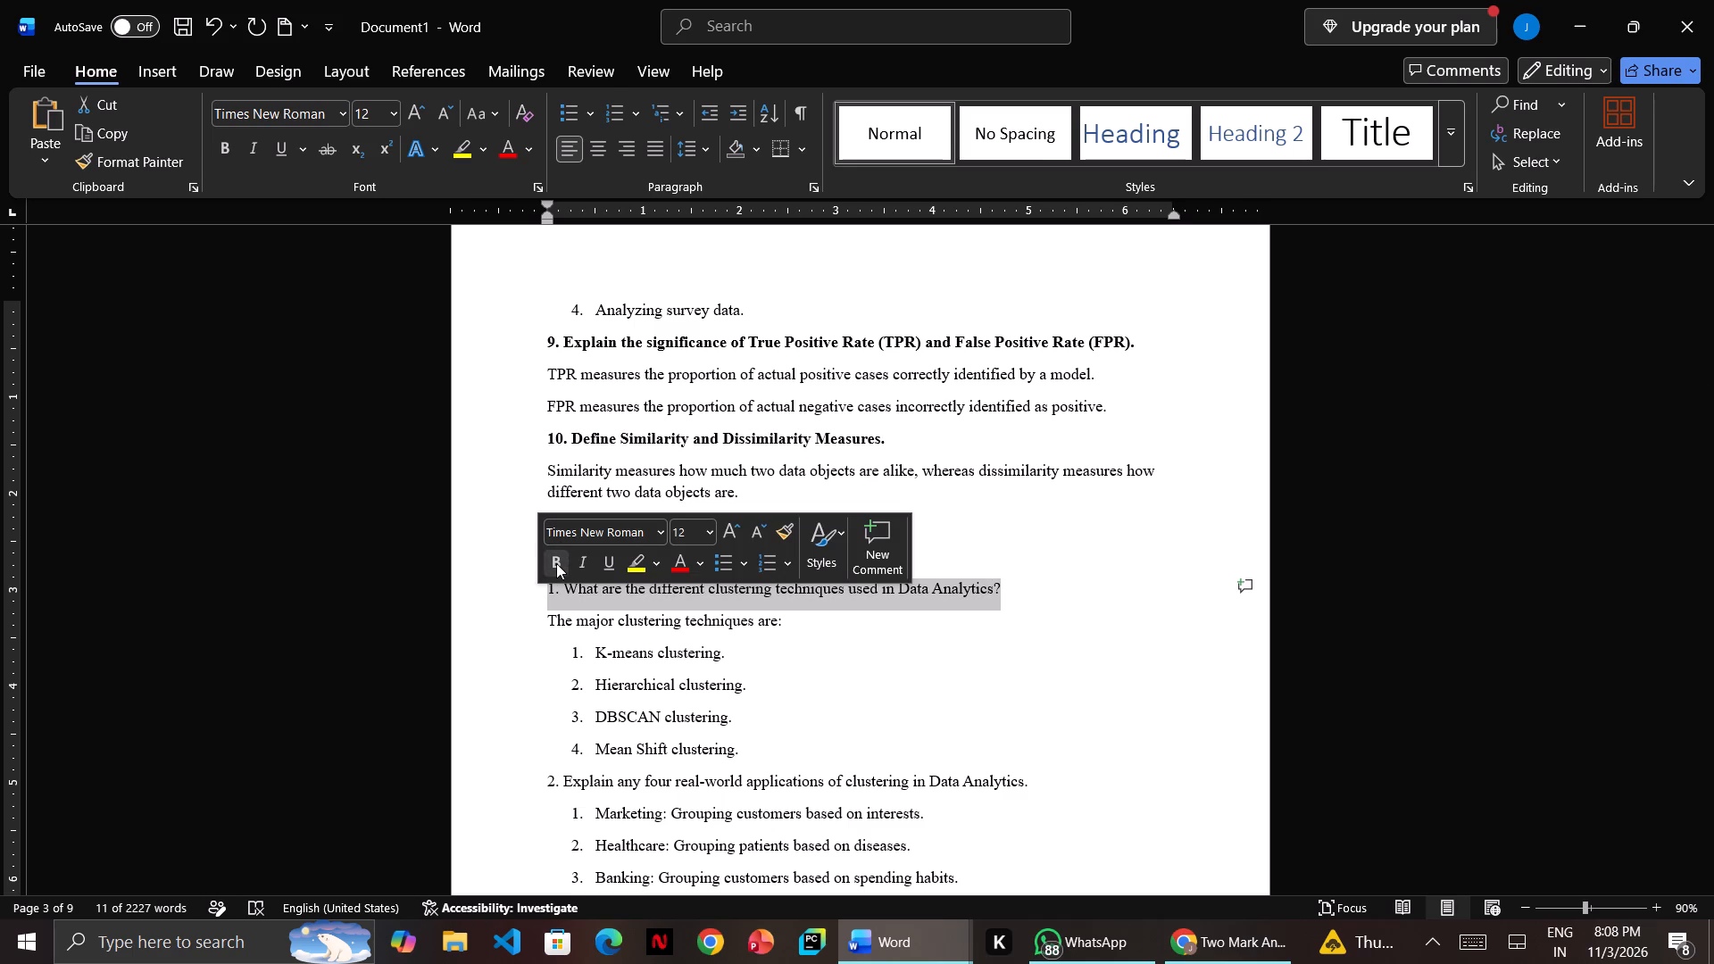
pyautogui.click(556, 563)
pyautogui.moveTo(1039, 782); pyautogui.dragTo(538, 789)
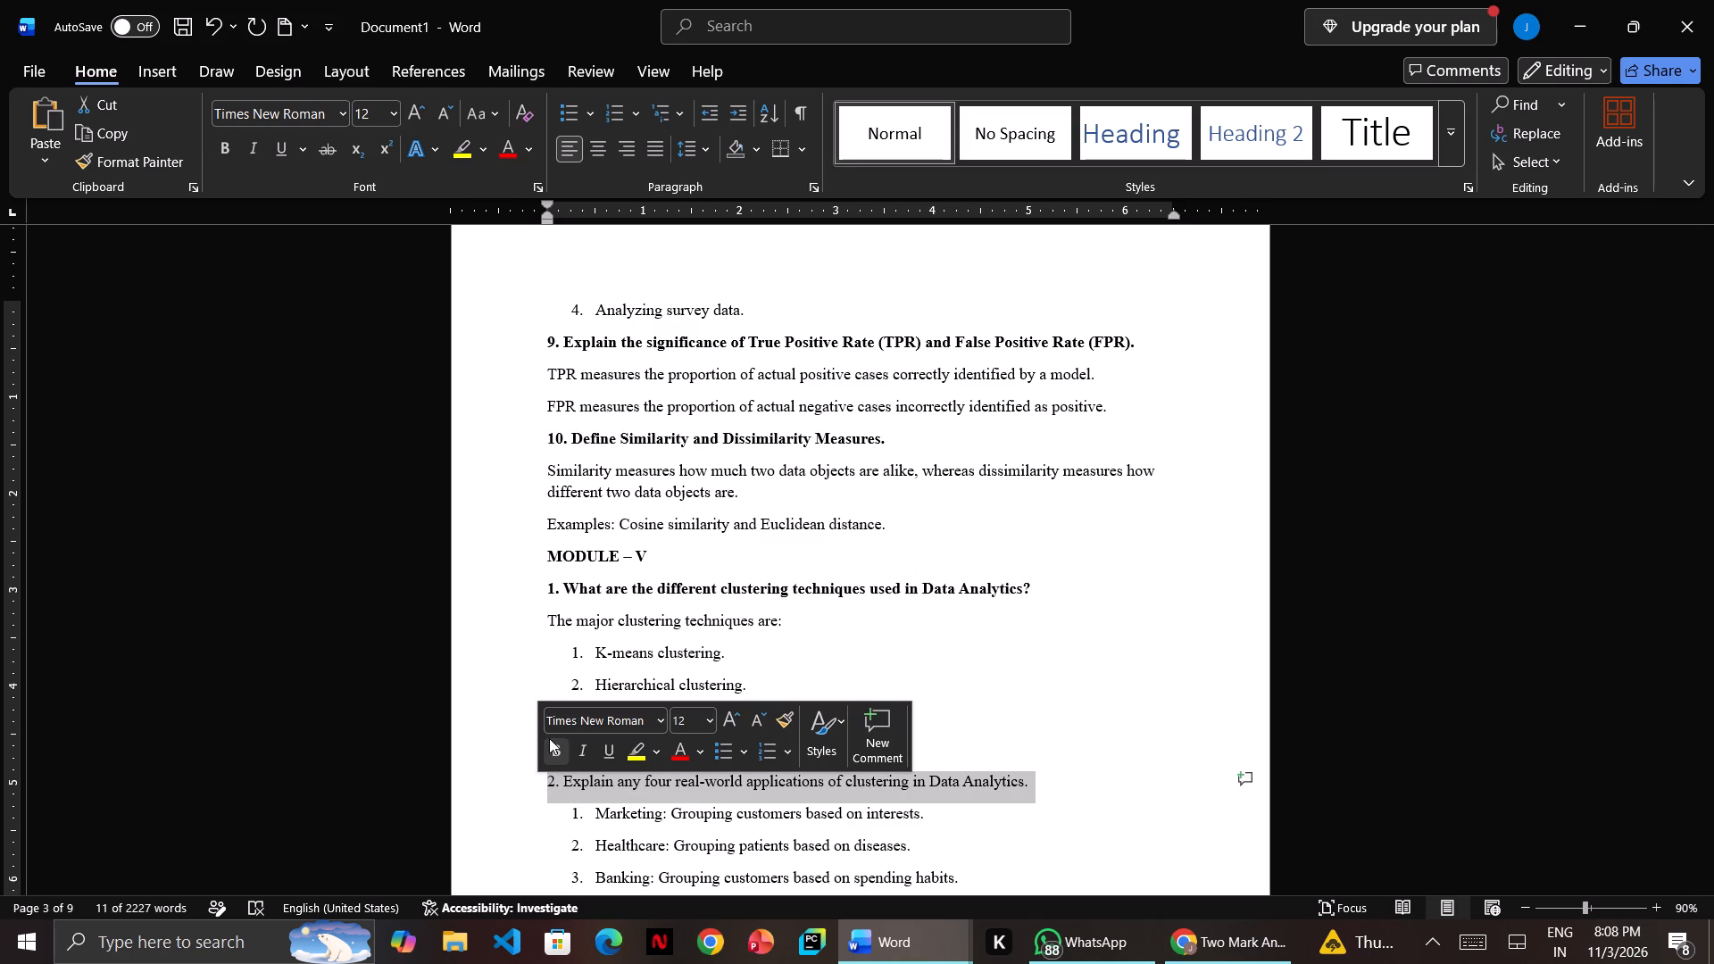
pyautogui.click(549, 740)
# Bold Module V question lines 3, 4 and 5, on CART, K-means Clustering and Cluster Validation.
pyautogui.scroll(-12, 625, 851)
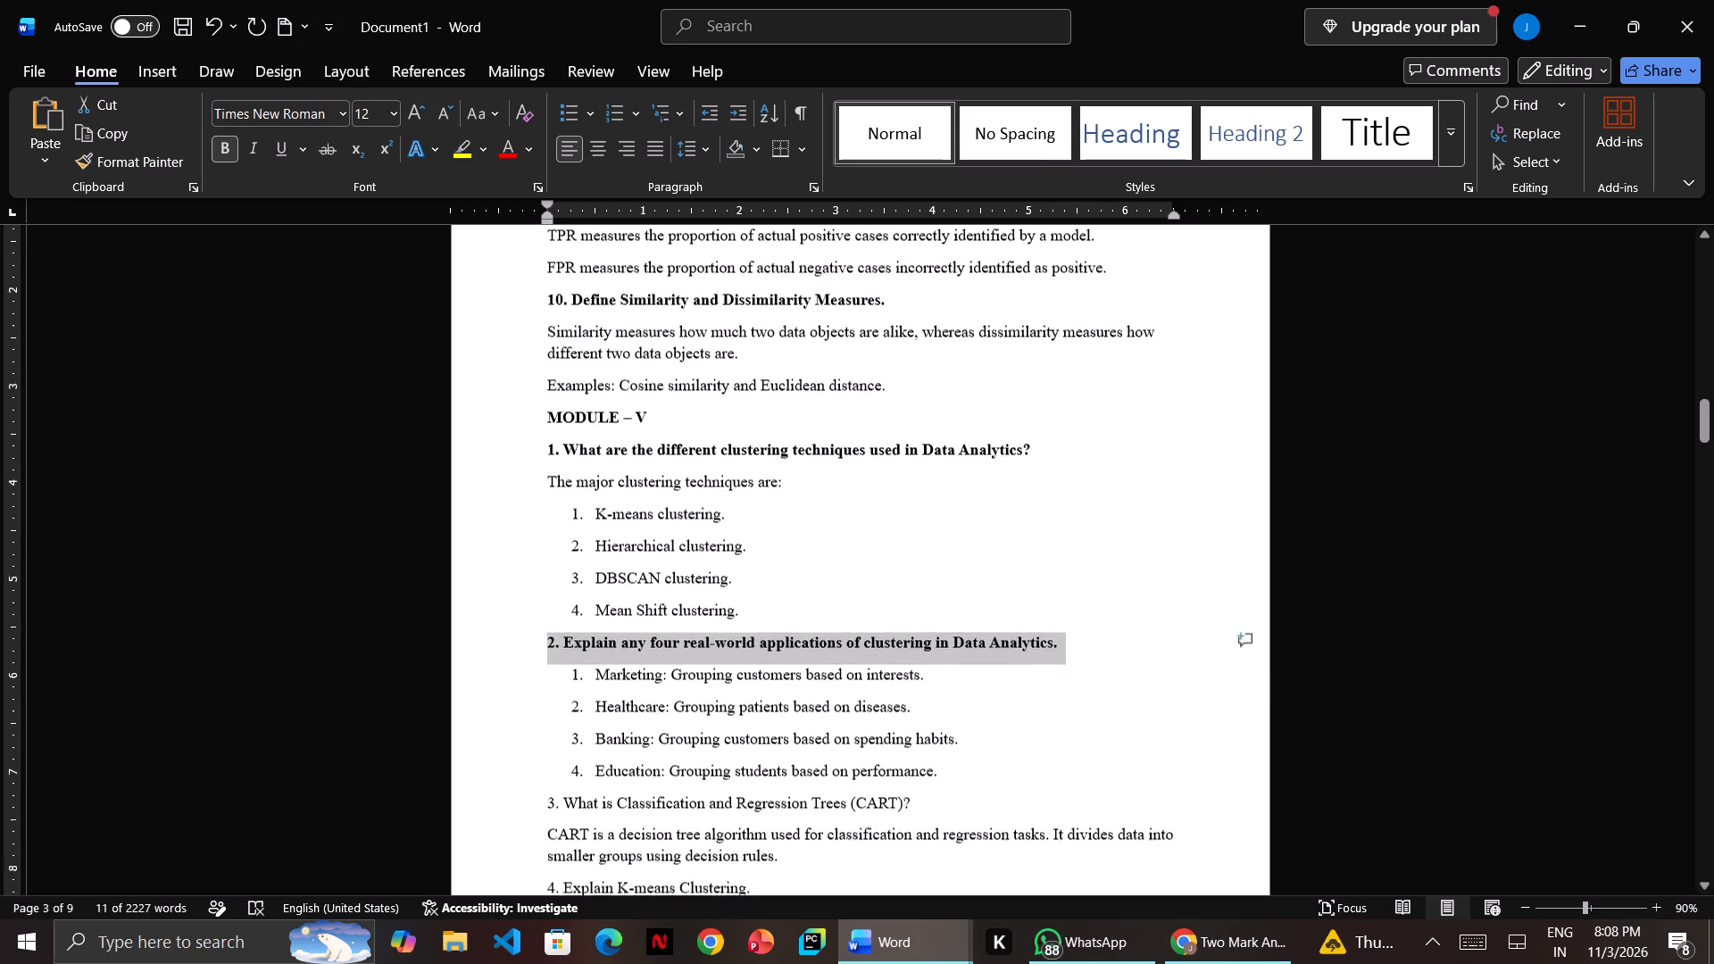
pyautogui.scroll(-4, 625, 851)
pyautogui.moveTo(927, 719); pyautogui.dragTo(829, 714)
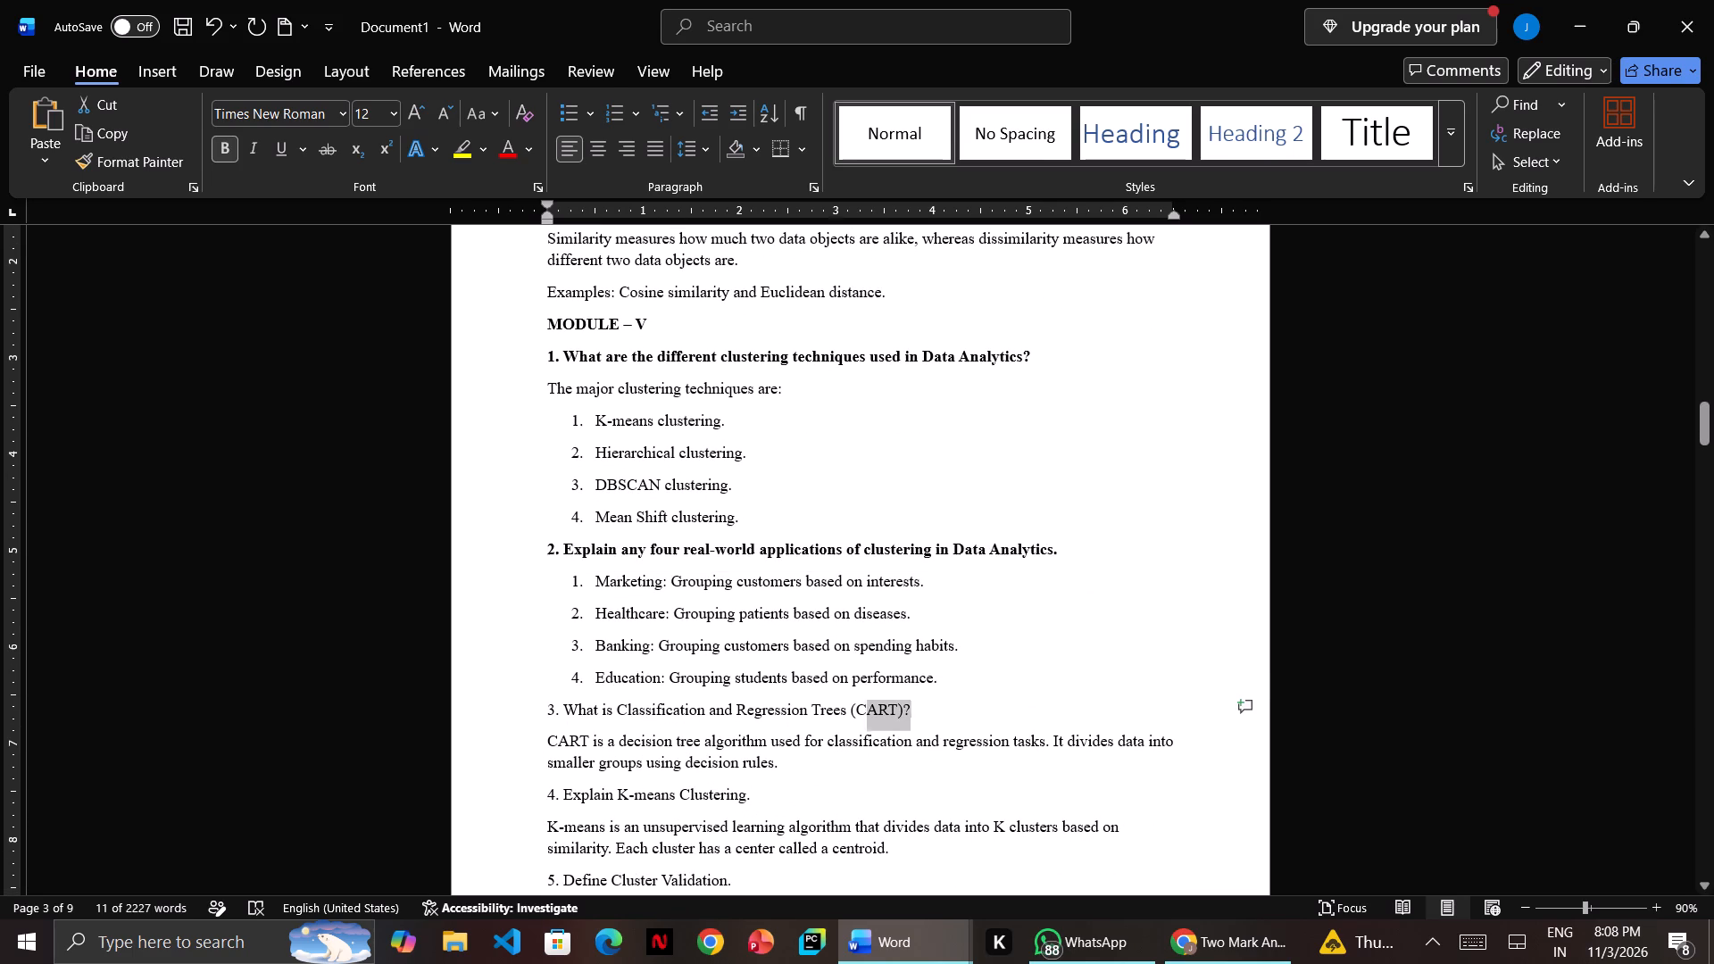
pyautogui.moveTo(829, 714); pyautogui.dragTo(534, 723)
pyautogui.click(549, 681)
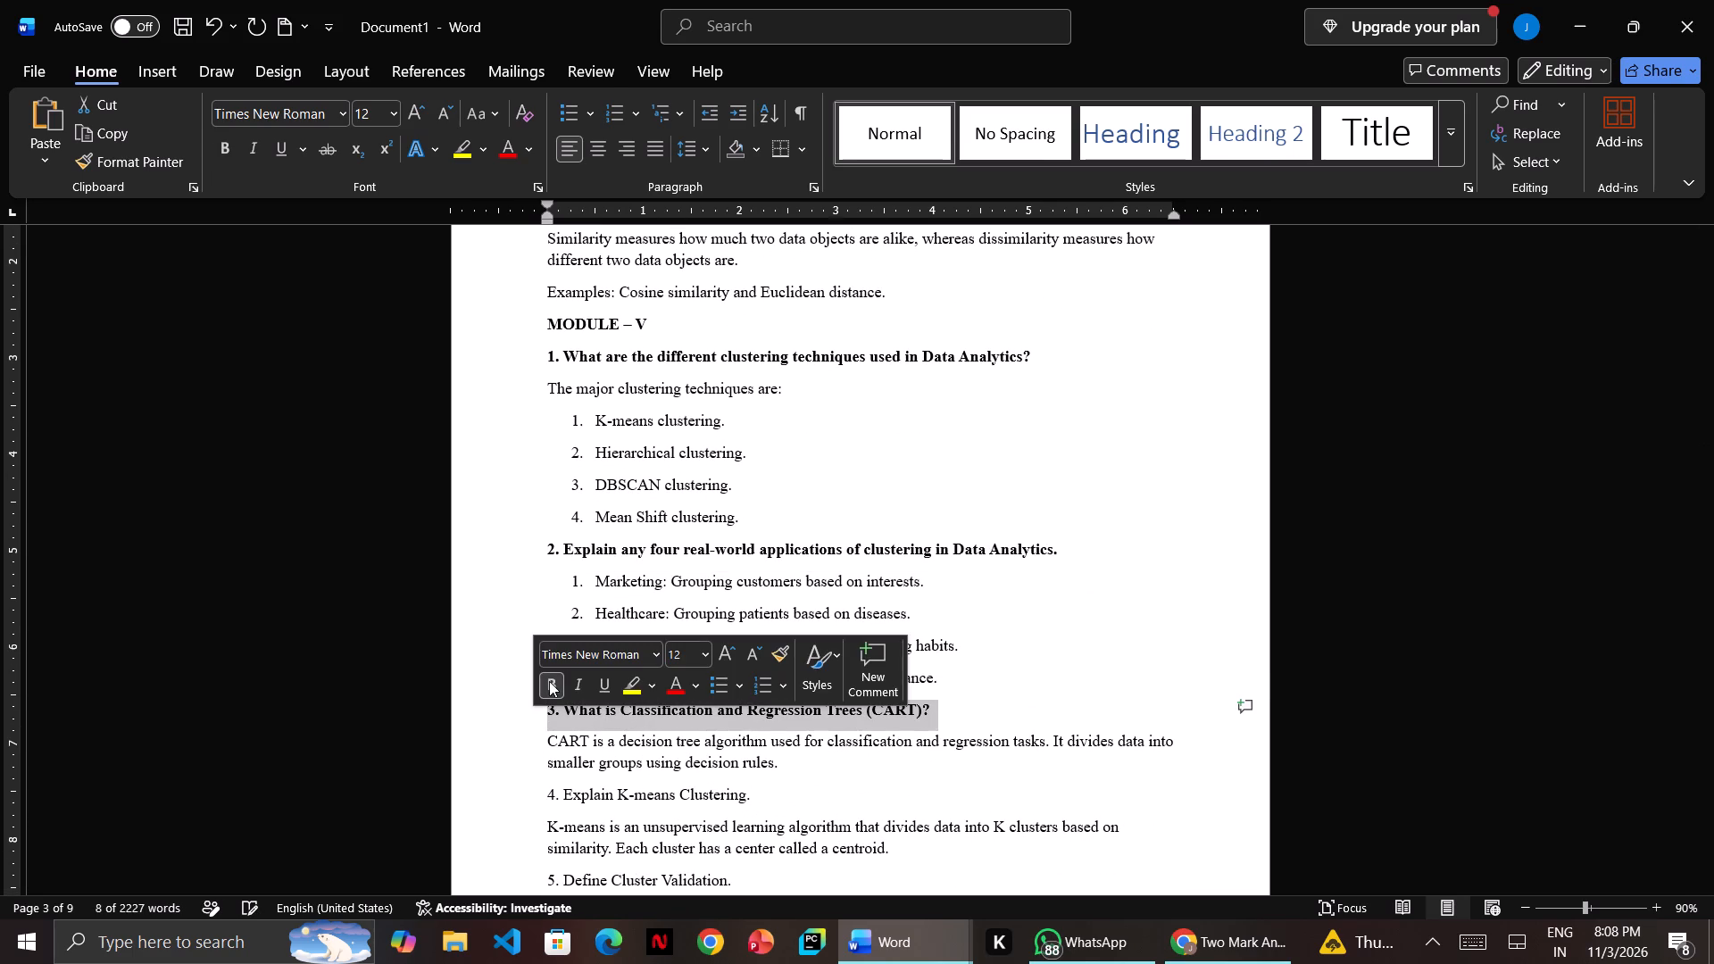
pyautogui.scroll(-11, 842, 876)
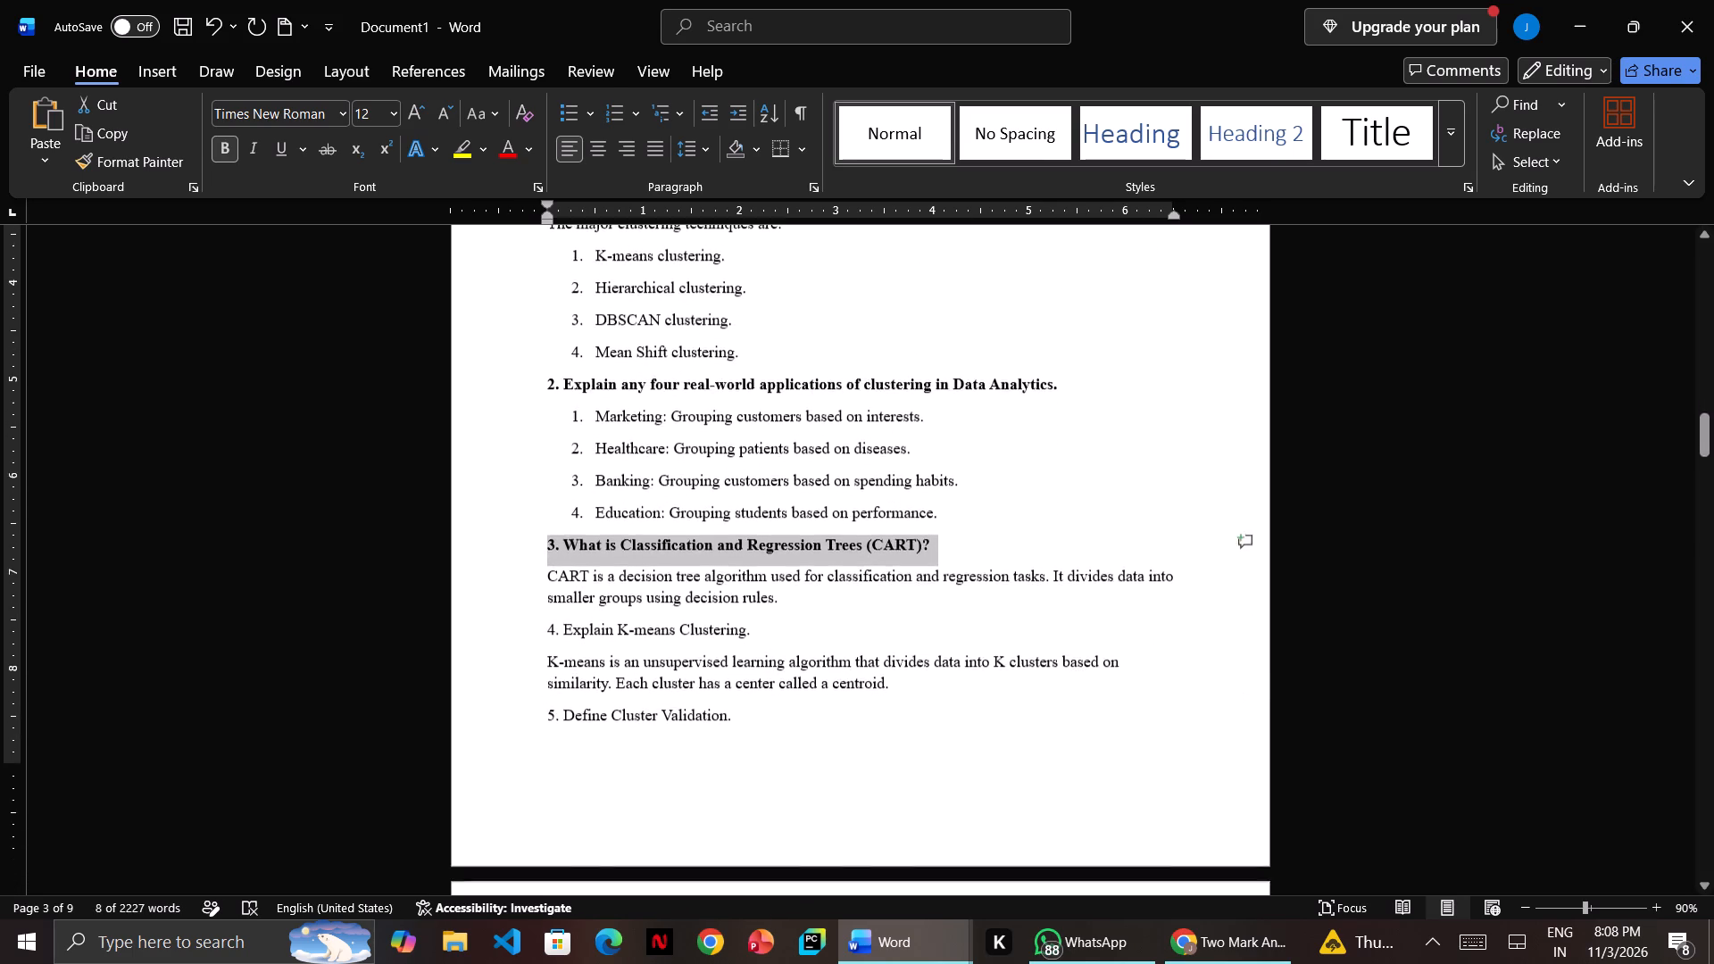
pyautogui.scroll(-6, 842, 876)
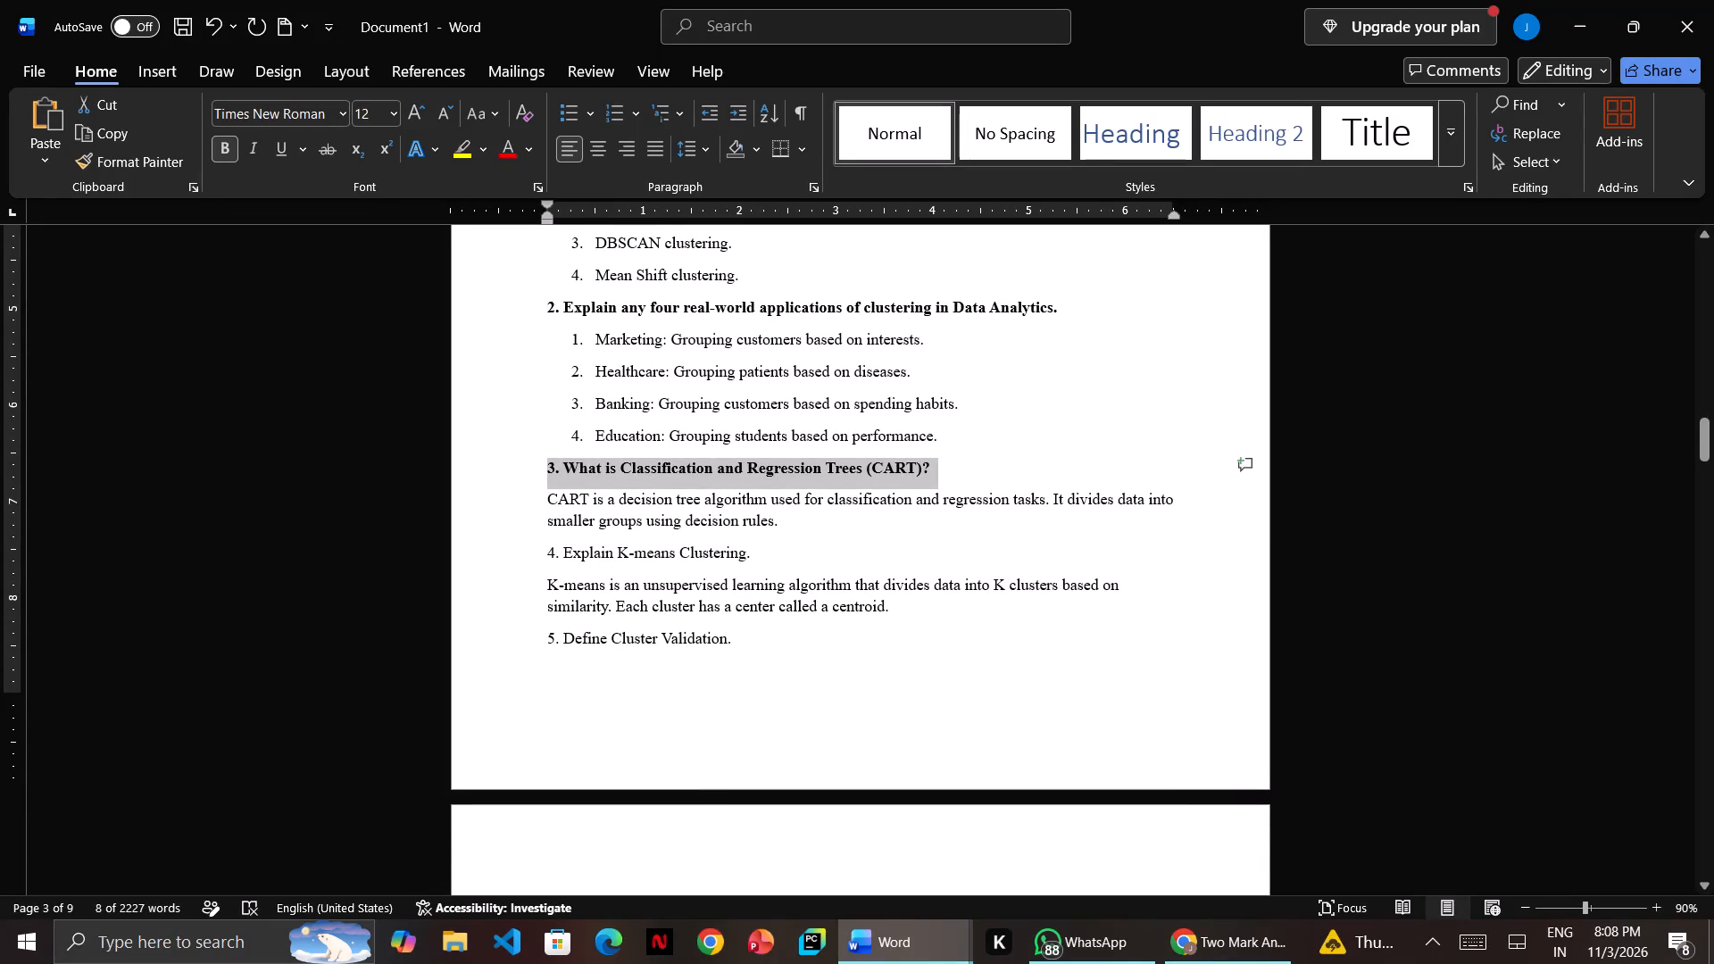
pyautogui.moveTo(760, 555); pyautogui.dragTo(528, 553)
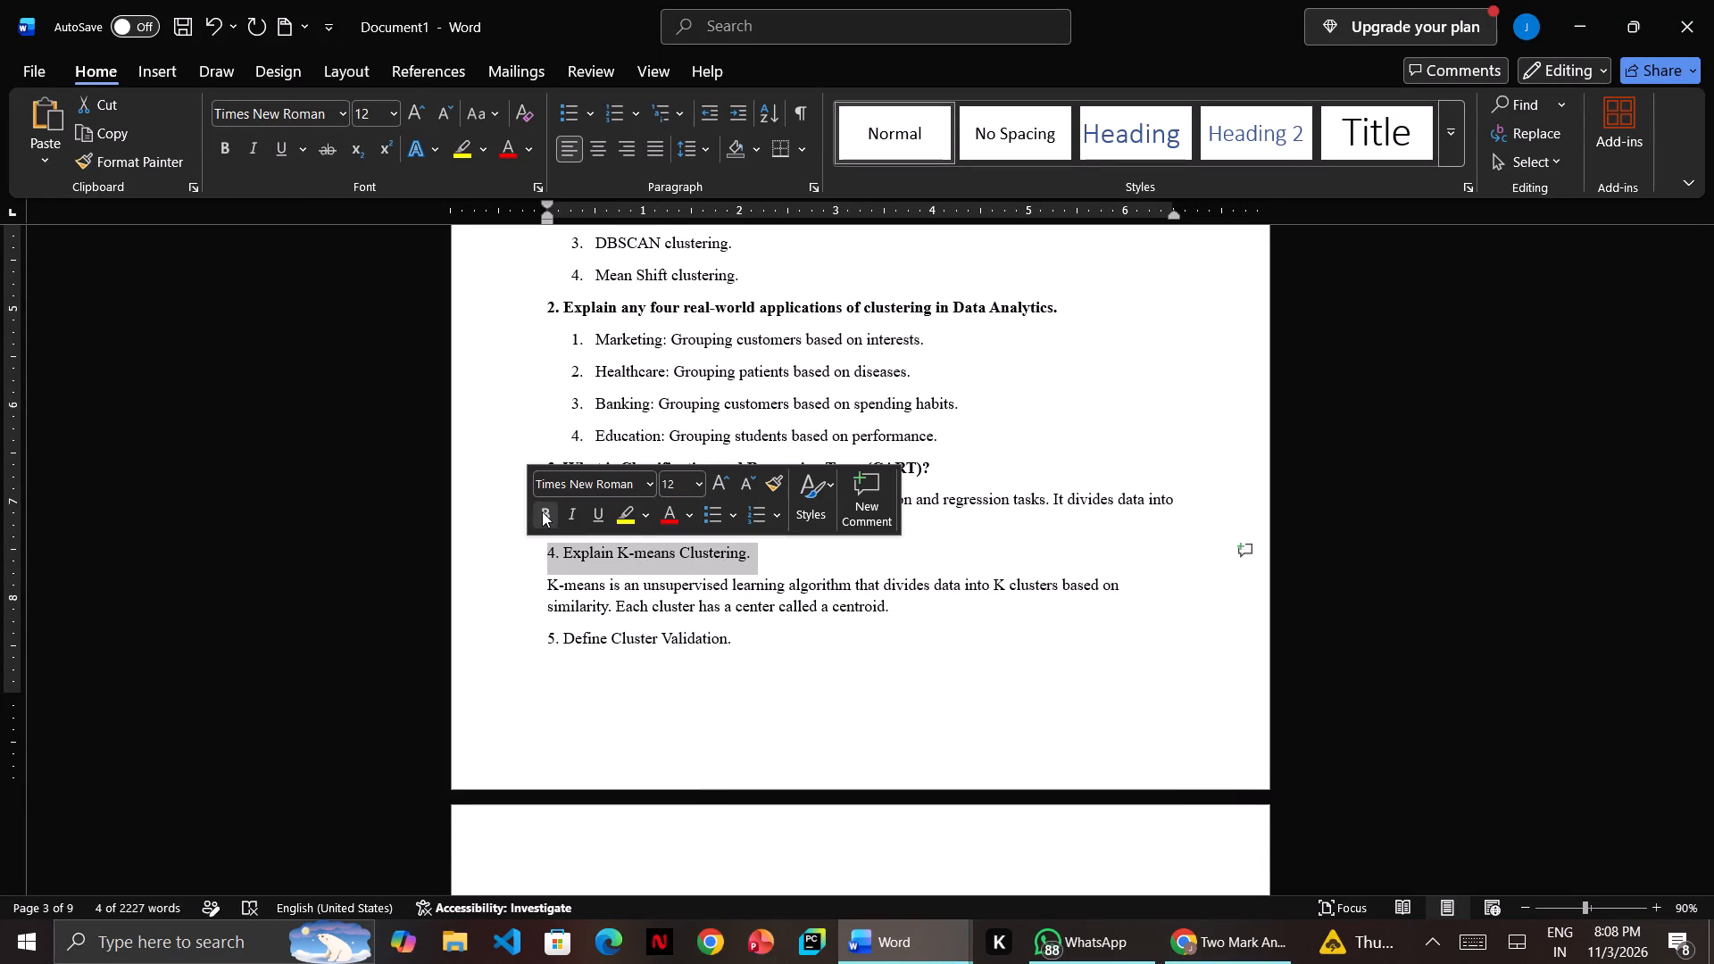
pyautogui.click(542, 511)
pyautogui.scroll(-1, 633, 631)
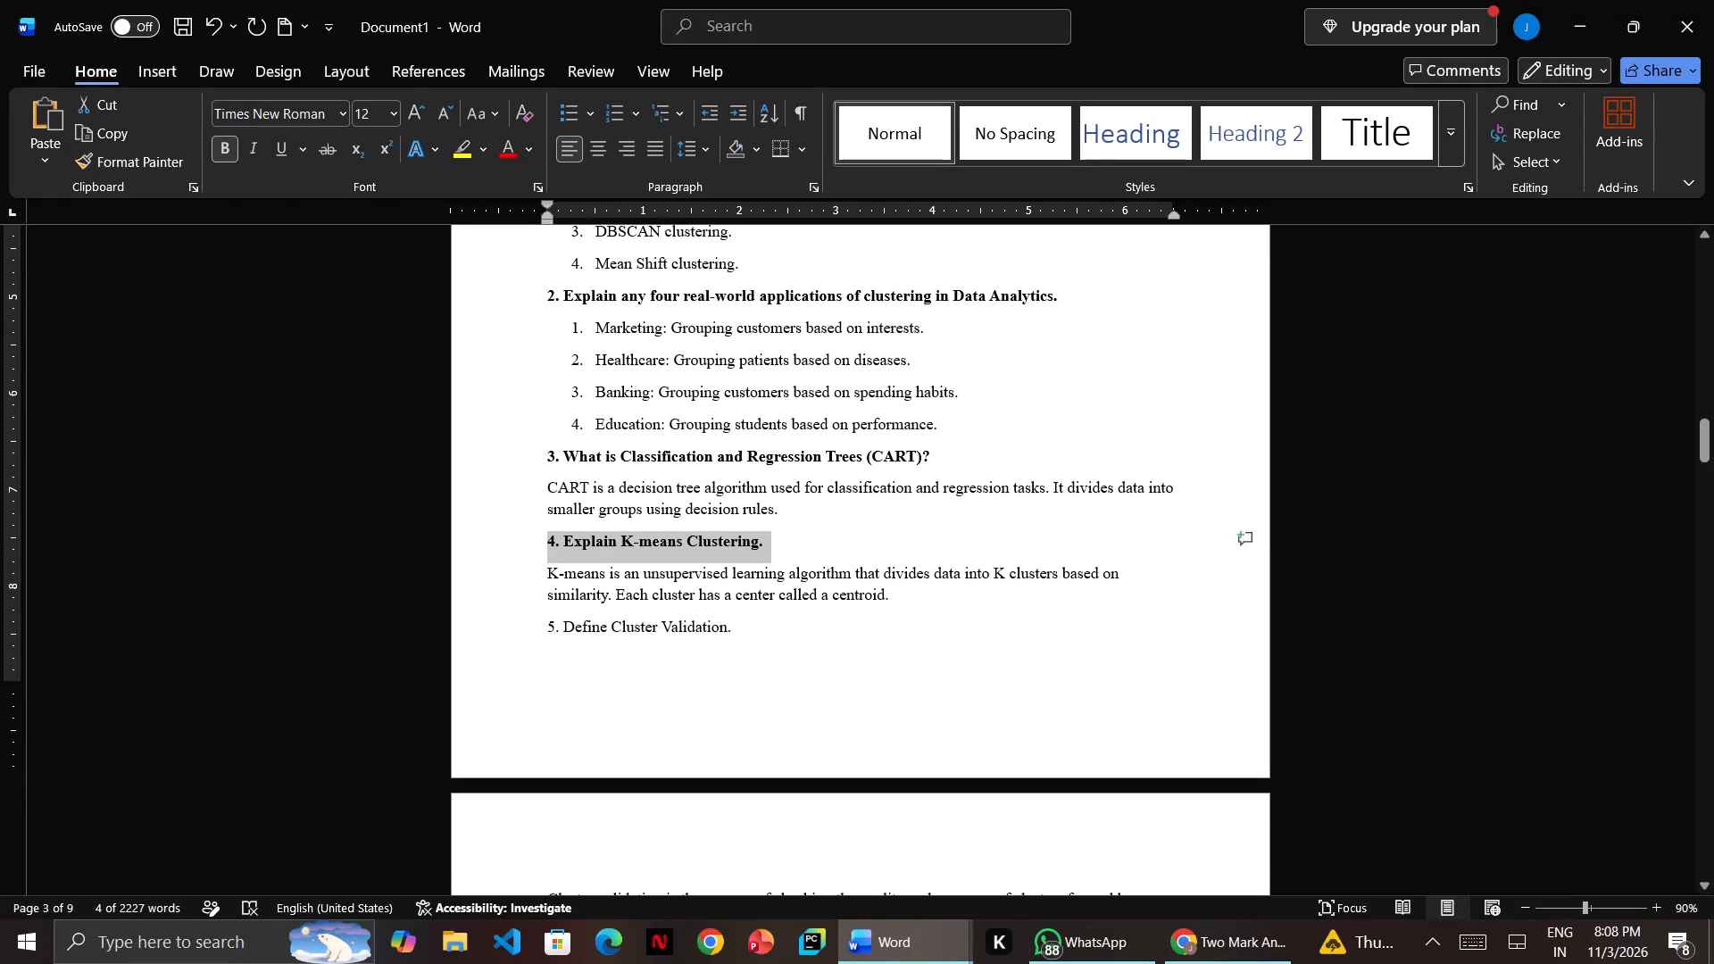
pyautogui.moveTo(736, 633); pyautogui.dragTo(511, 625)
pyautogui.click(528, 582)
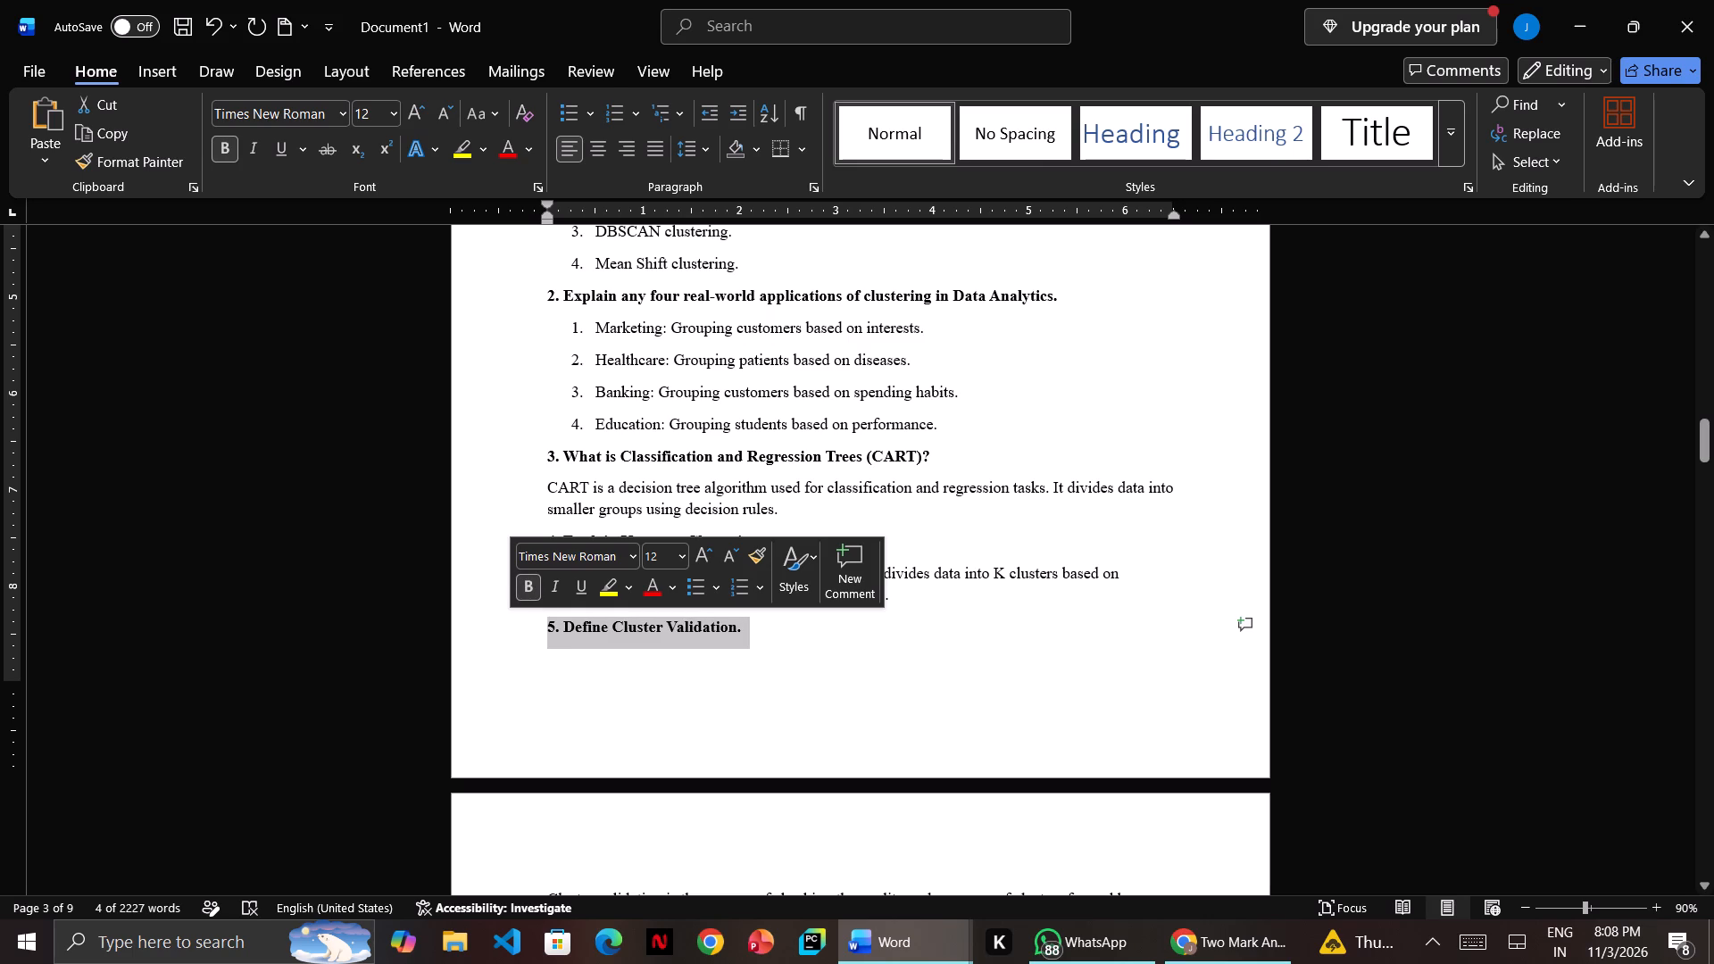
# Review the two-mark questions in DA-MID2-QB and the ChatGPT answers in Chrome, ending back in Document1 in Word.
pyautogui.click(924, 961)
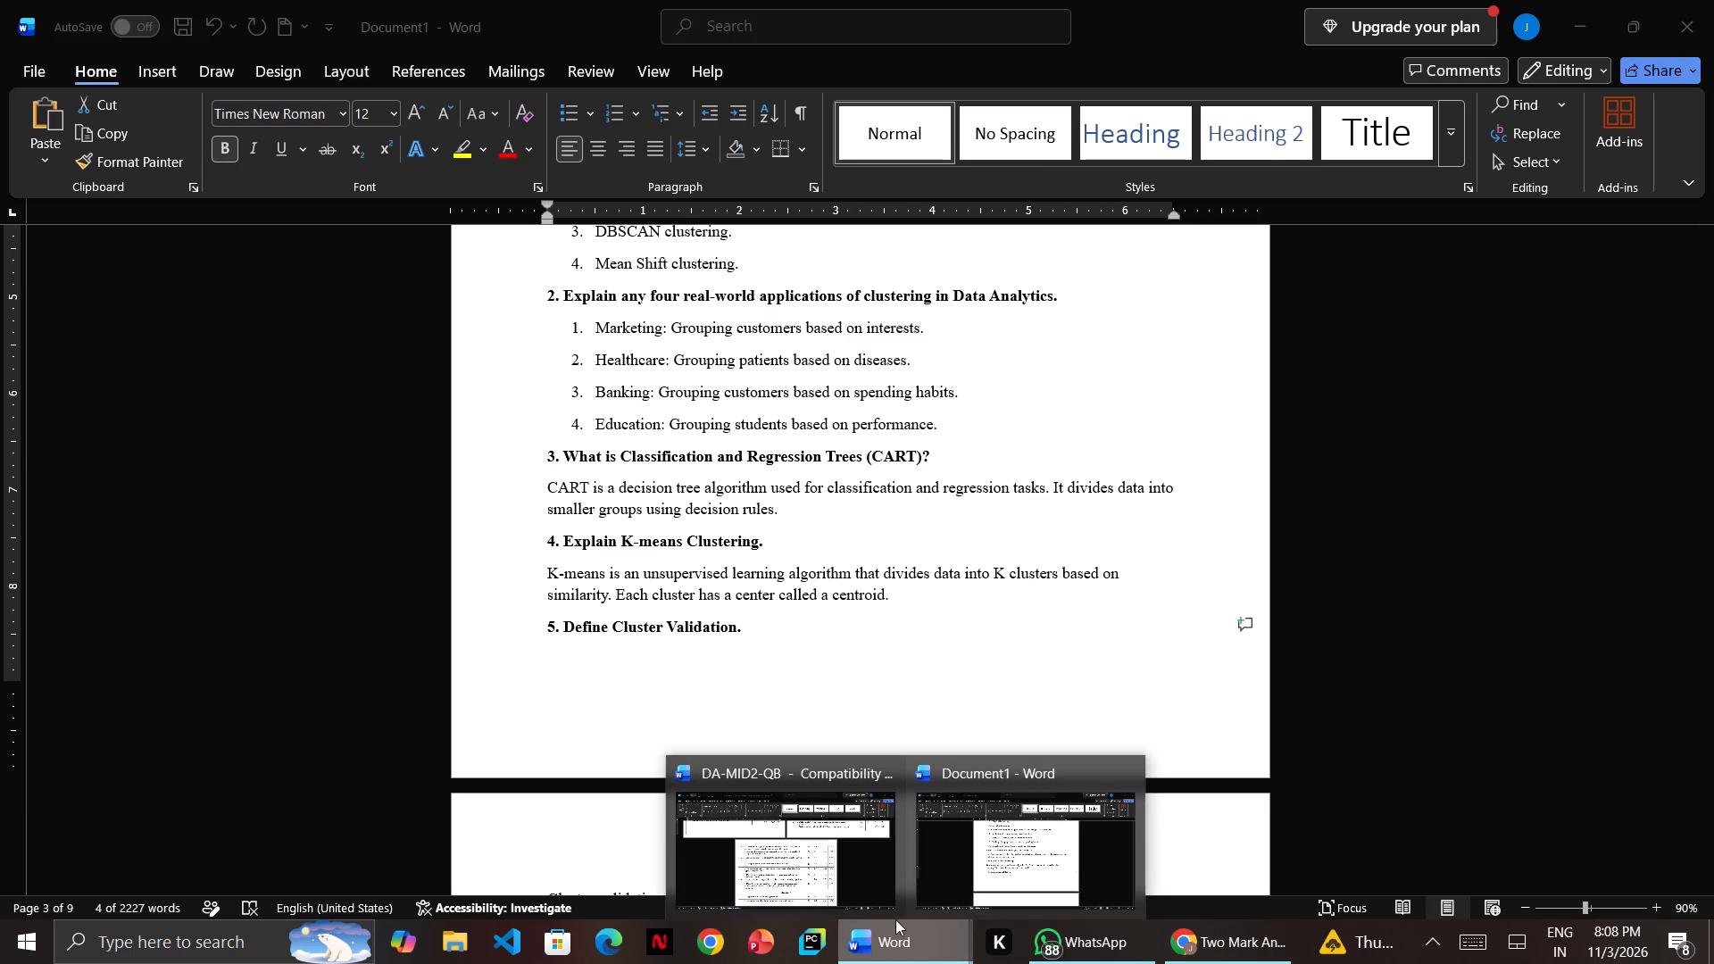
pyautogui.click(835, 874)
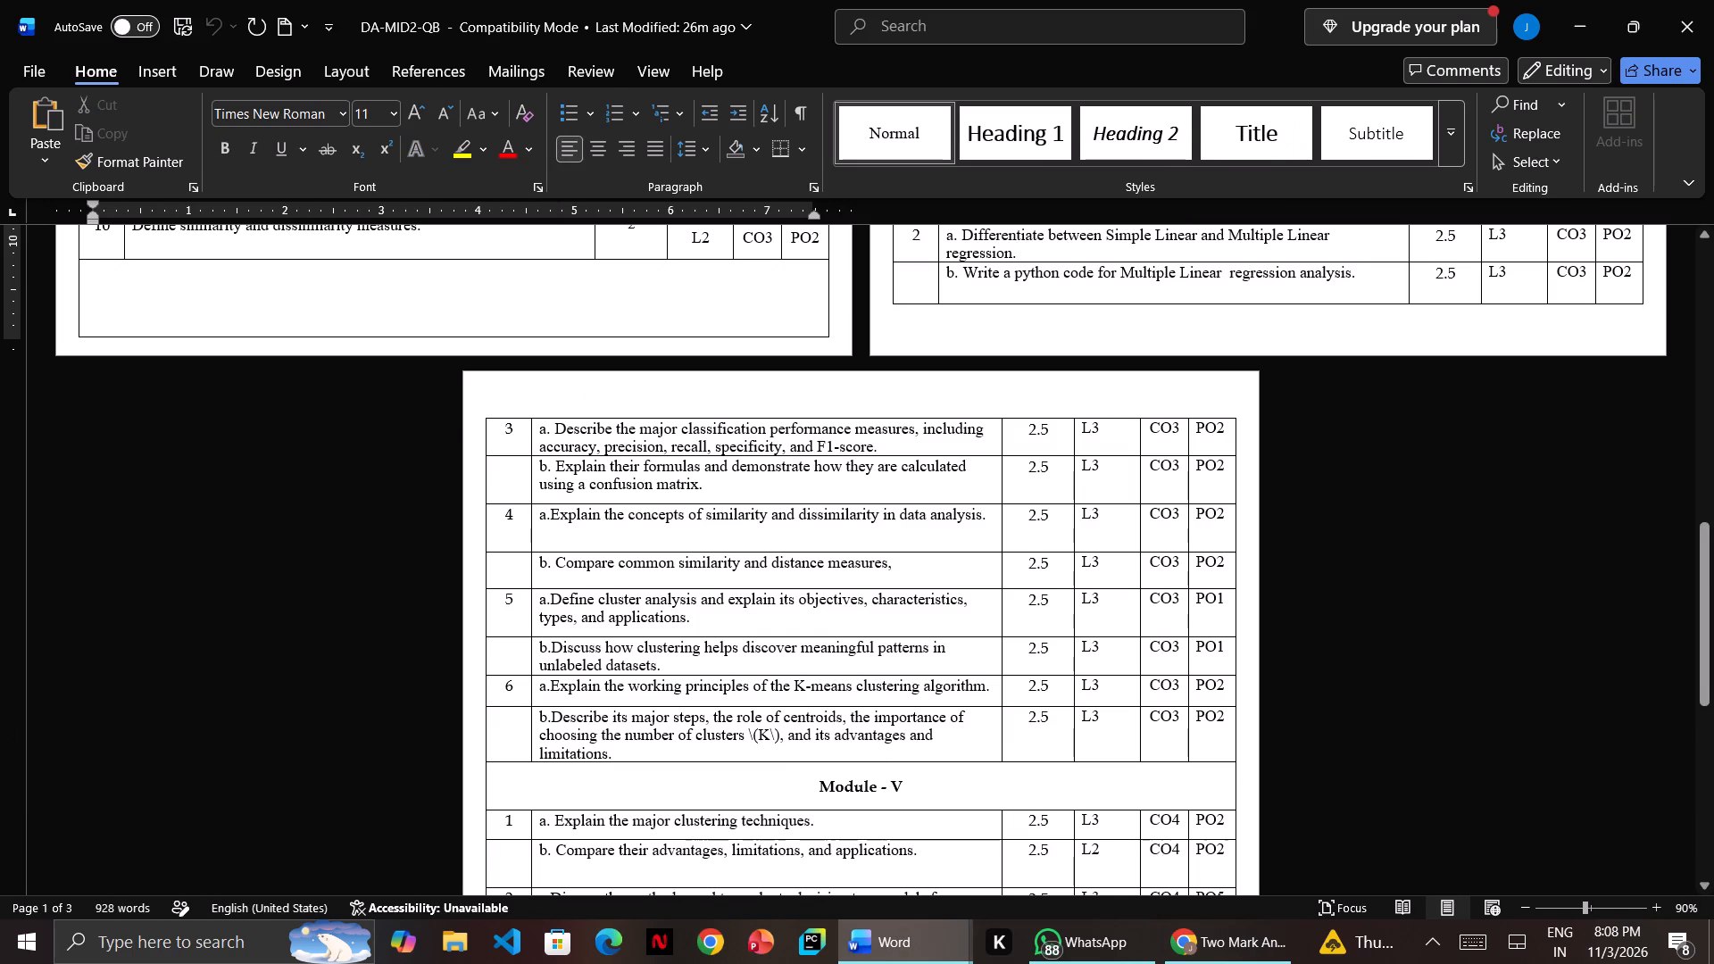
pyautogui.scroll(20, 813, 671)
pyautogui.scroll(20, 813, 671)
pyautogui.scroll(20, 813, 671)
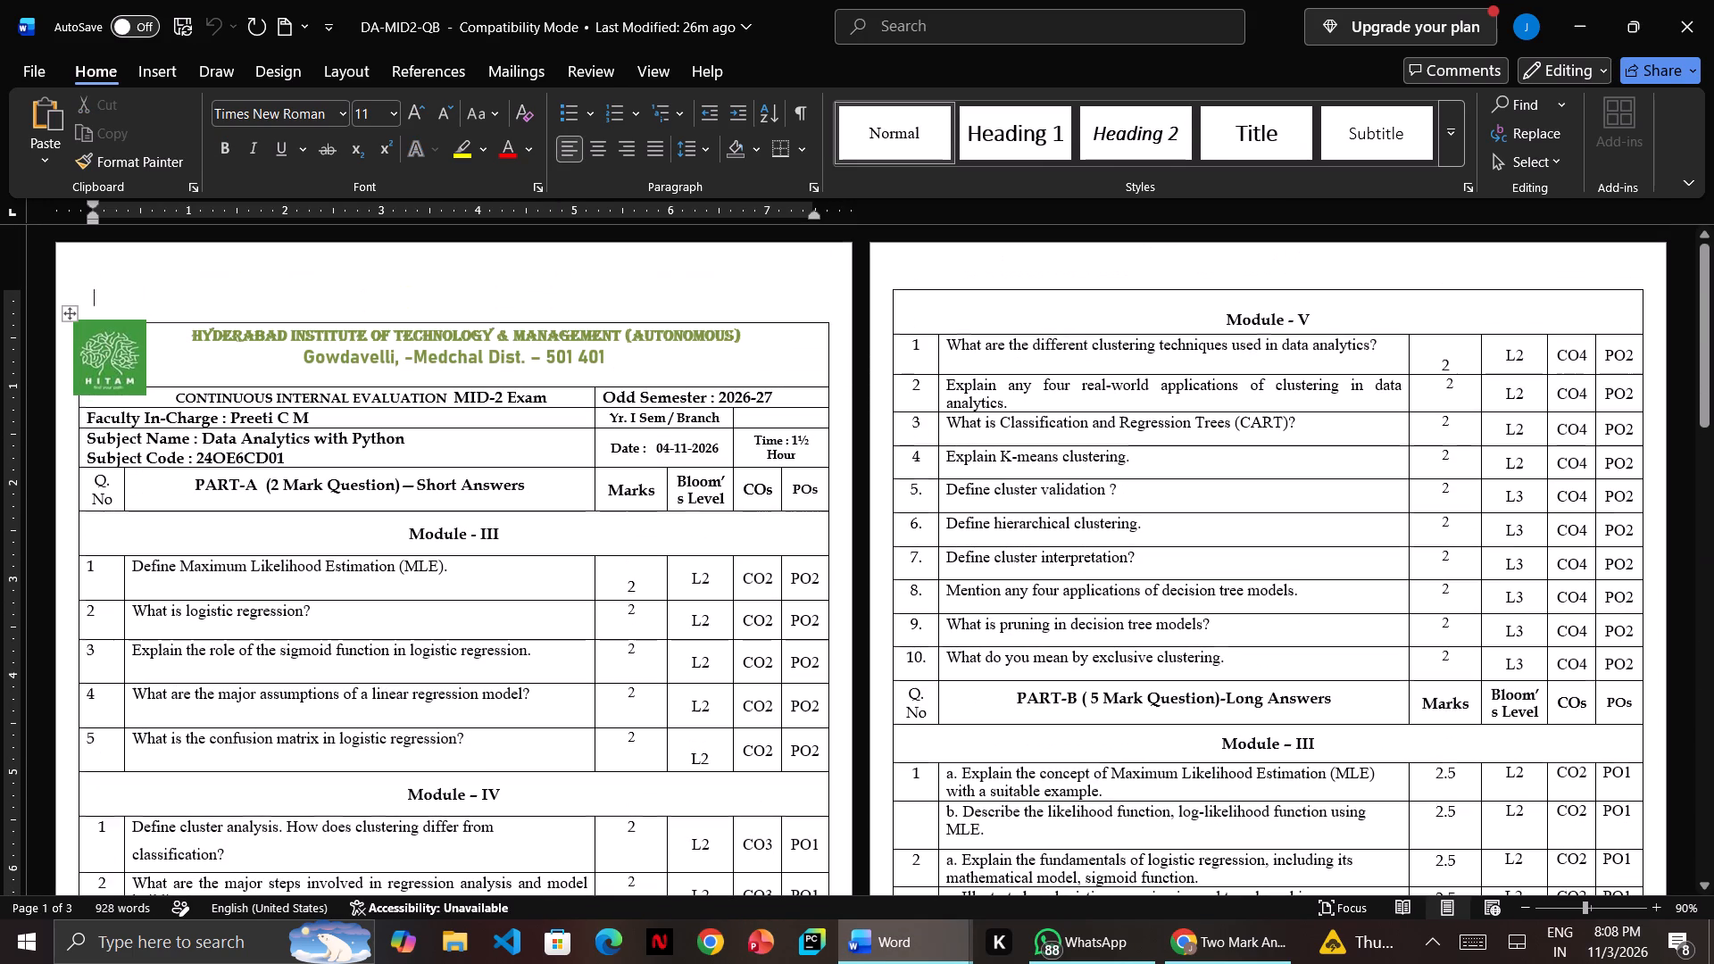
pyautogui.scroll(20, 813, 671)
pyautogui.scroll(1, 813, 671)
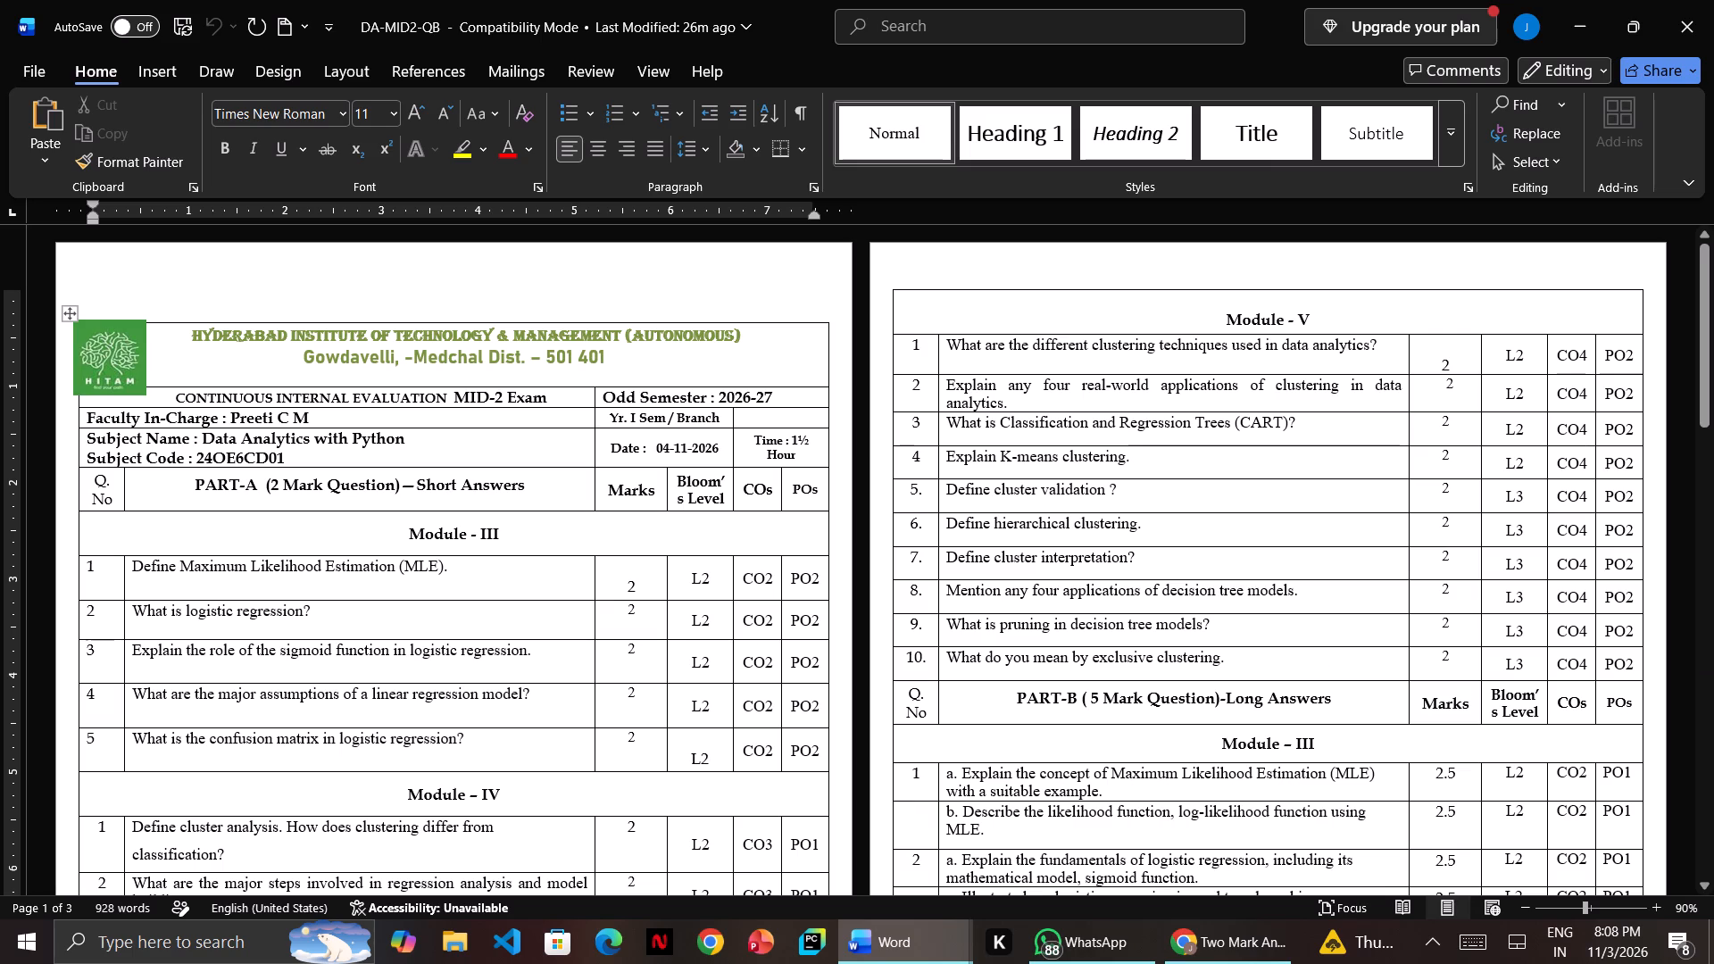
pyautogui.click(1190, 947)
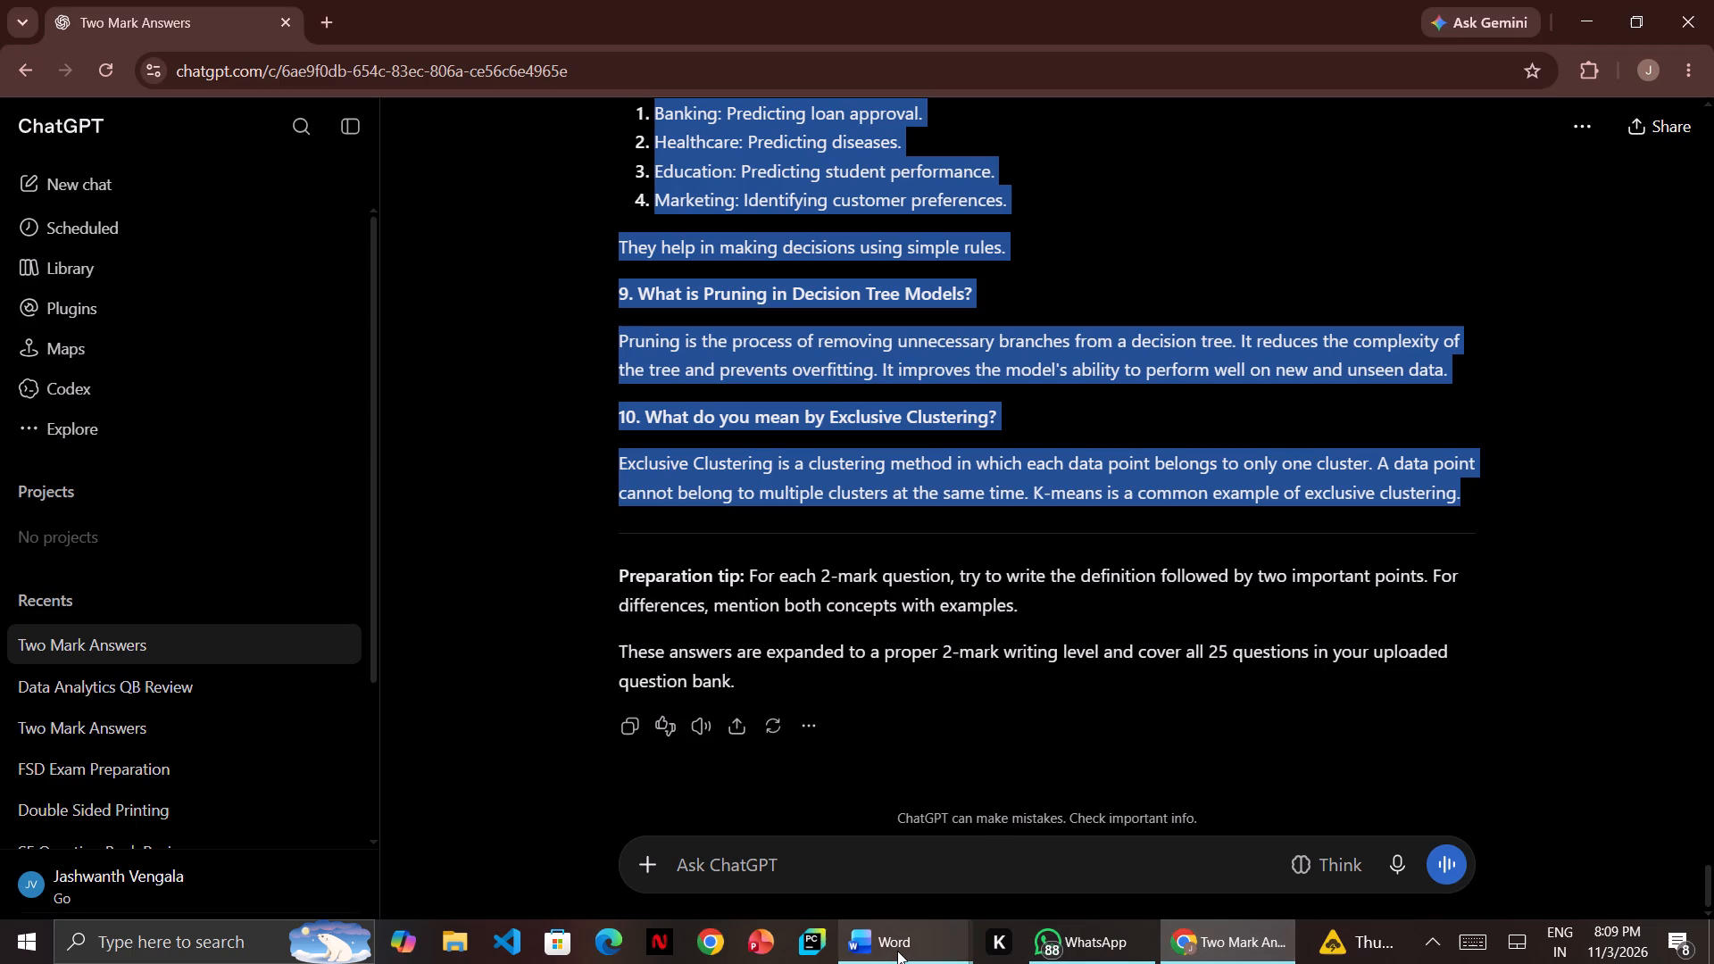
pyautogui.click(897, 951)
pyautogui.click(1034, 905)
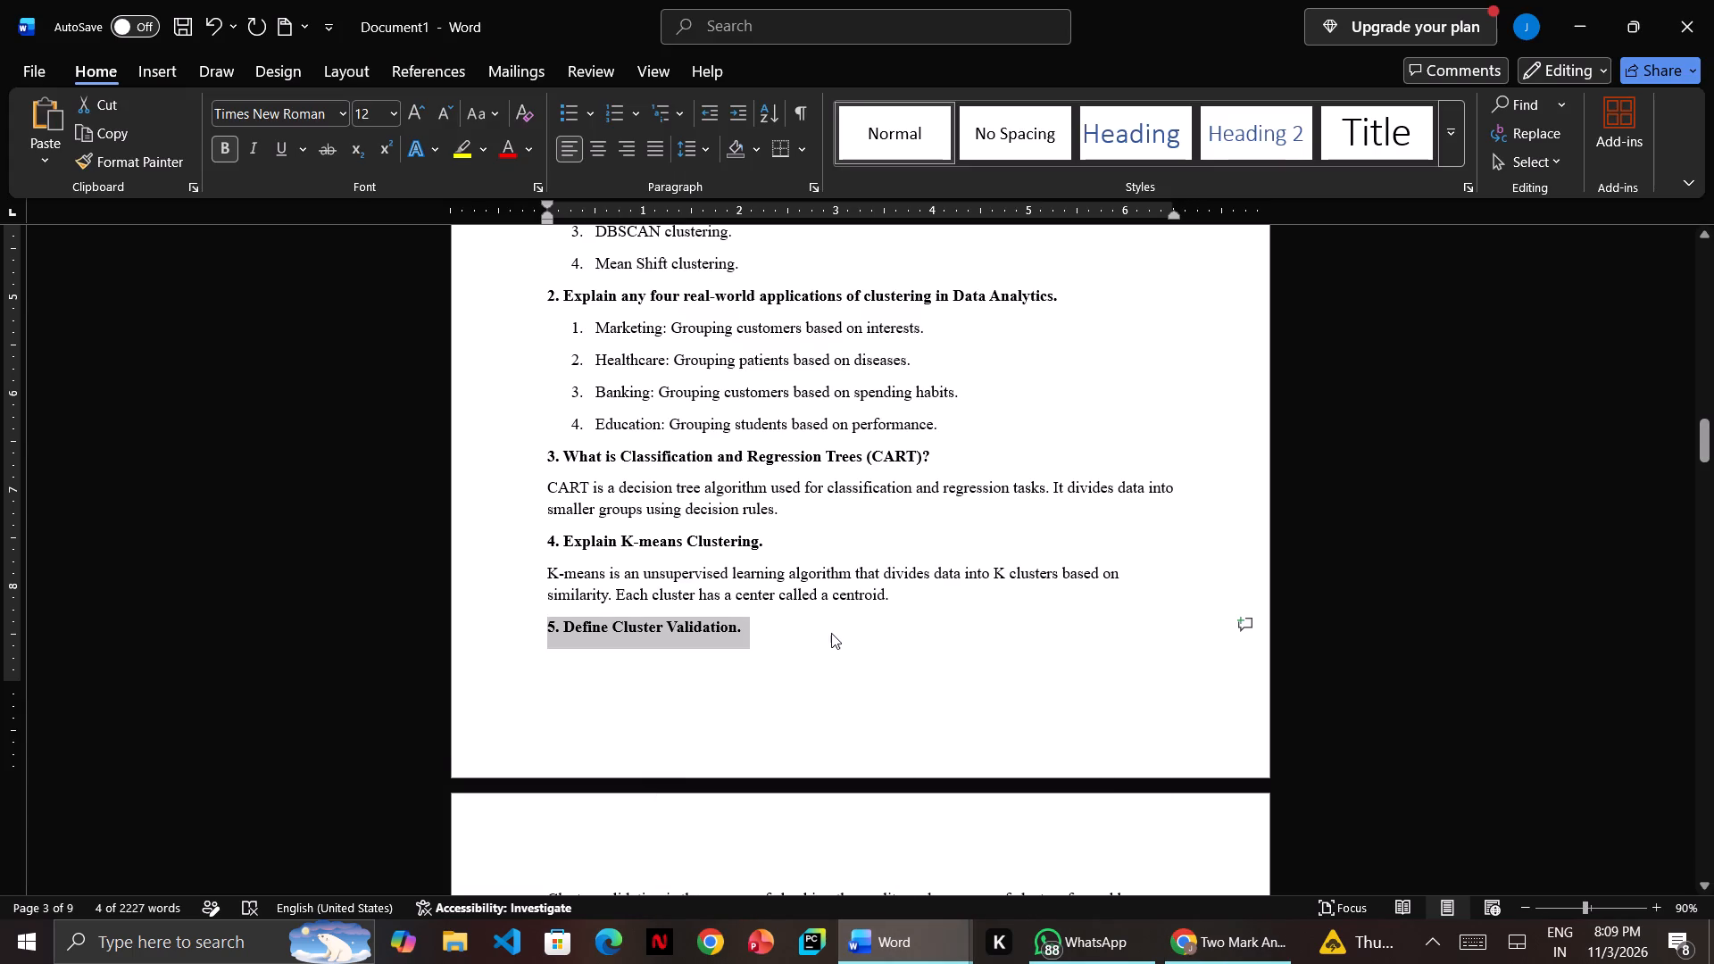
# Bold Module V question lines 6 and 7, on Hierarchical Clustering and Cluster Interpretation.
pyautogui.scroll(-12, 833, 635)
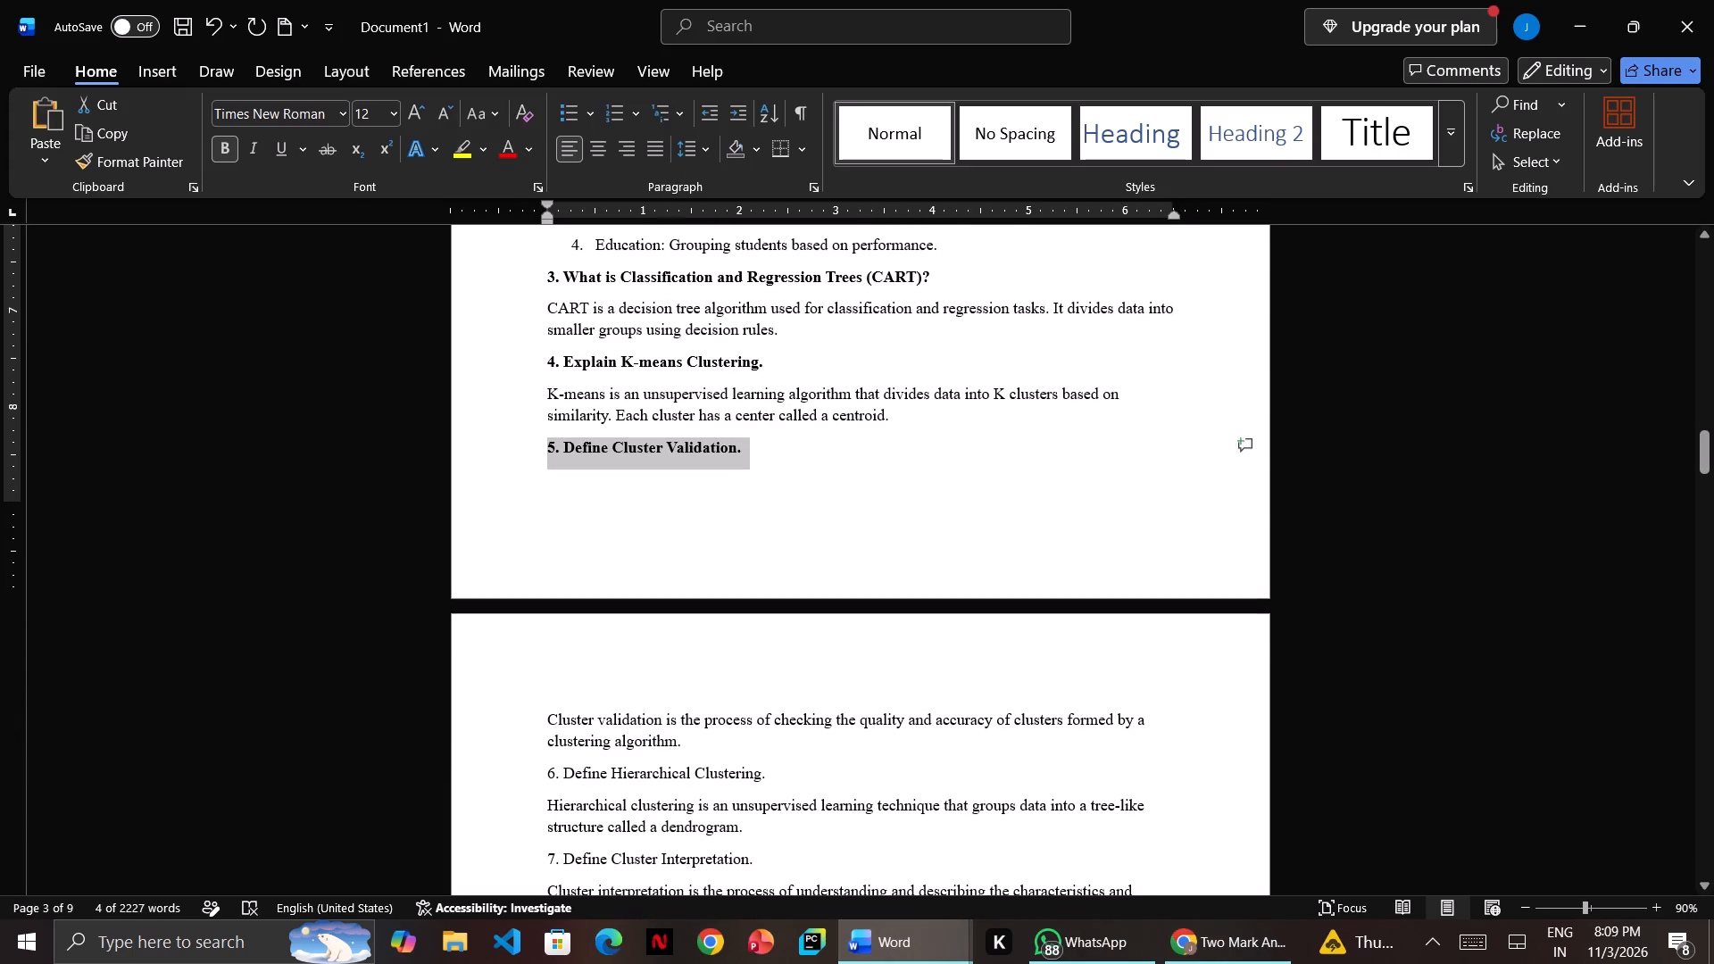
pyautogui.moveTo(783, 777); pyautogui.dragTo(656, 777)
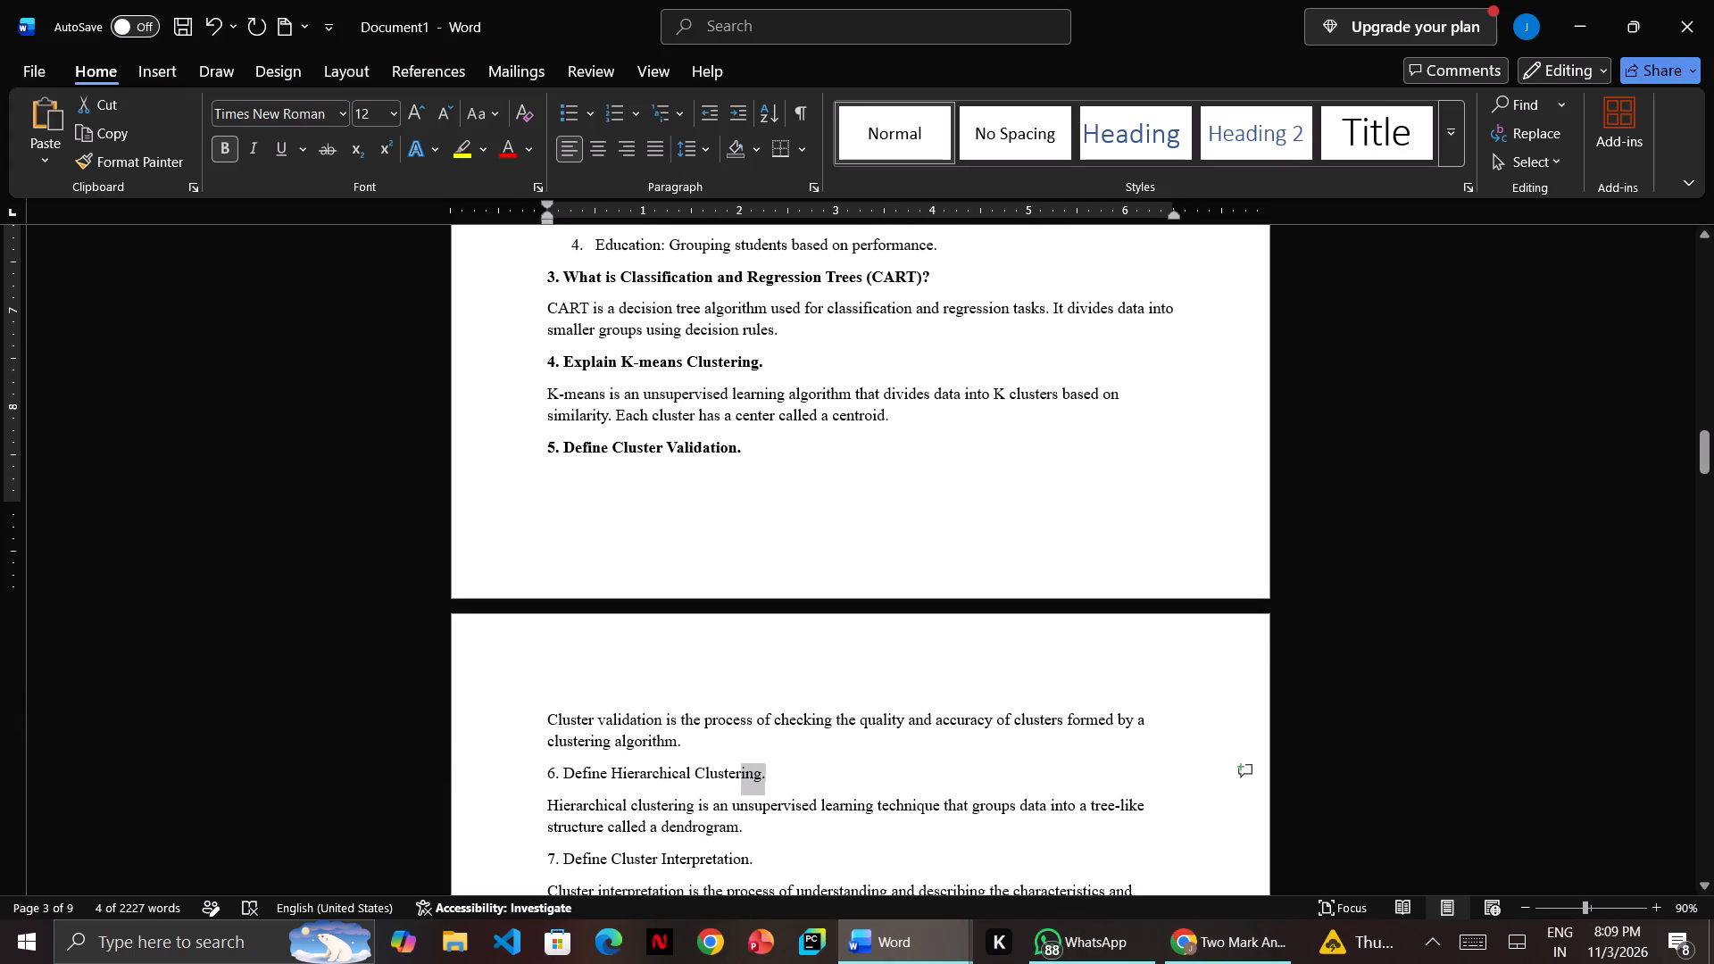
pyautogui.moveTo(656, 777); pyautogui.dragTo(529, 782)
pyautogui.click(545, 743)
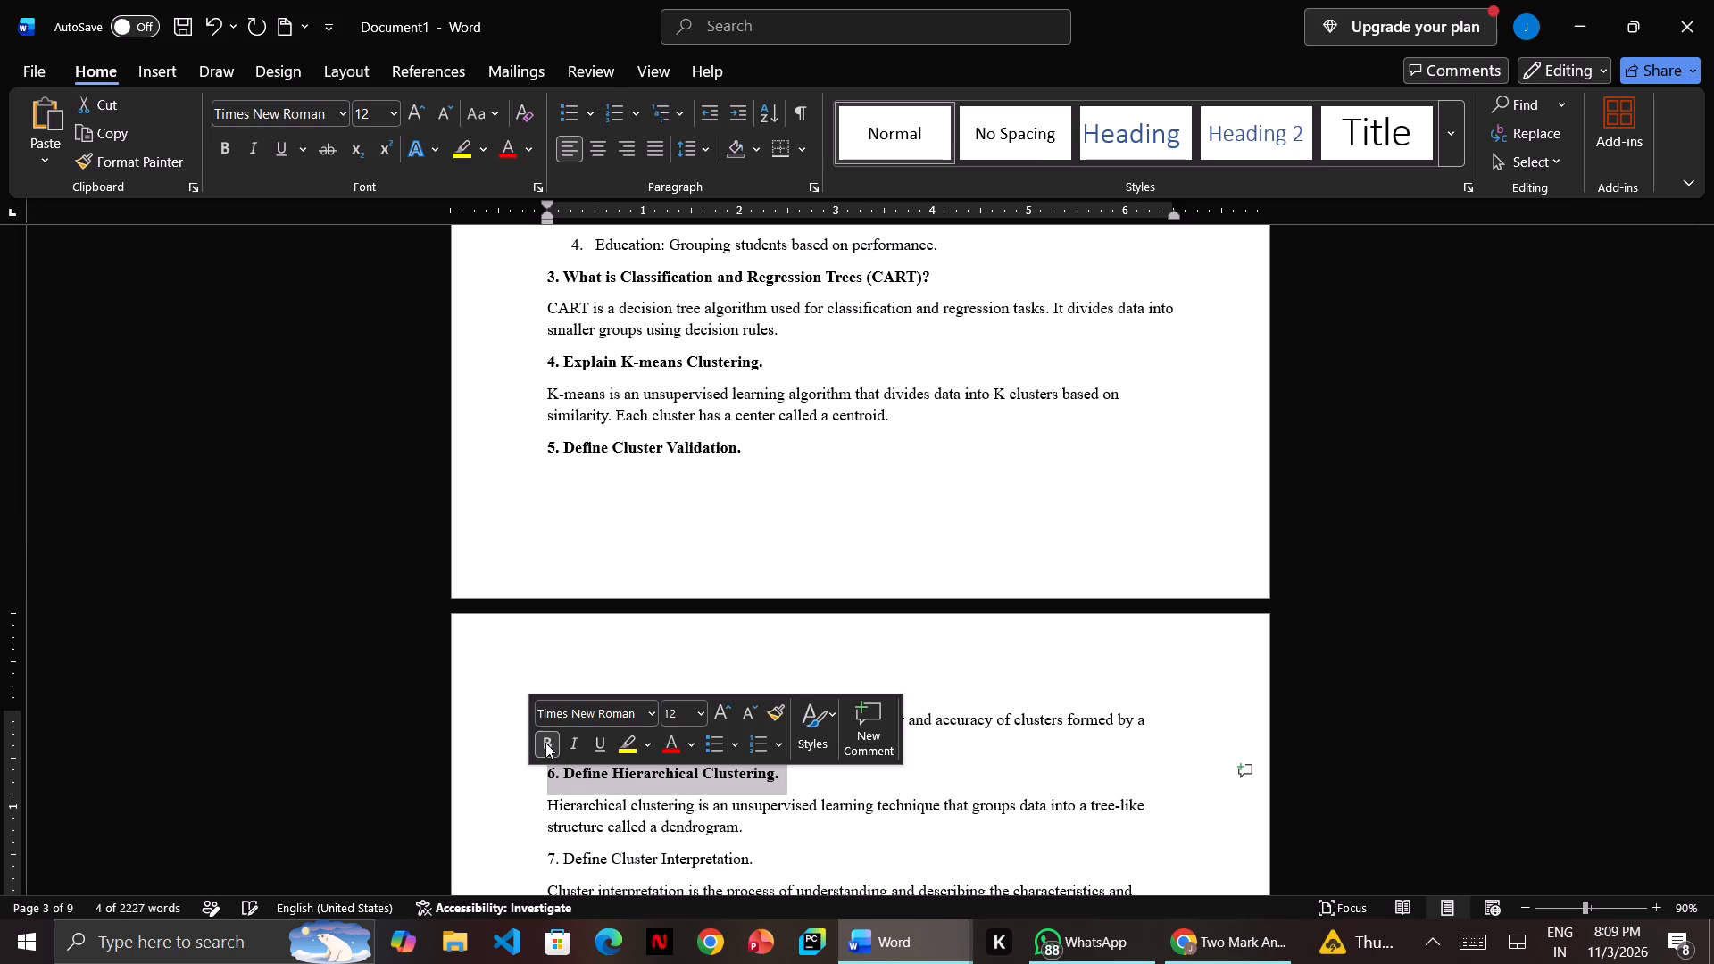
pyautogui.moveTo(762, 861); pyautogui.dragTo(537, 850)
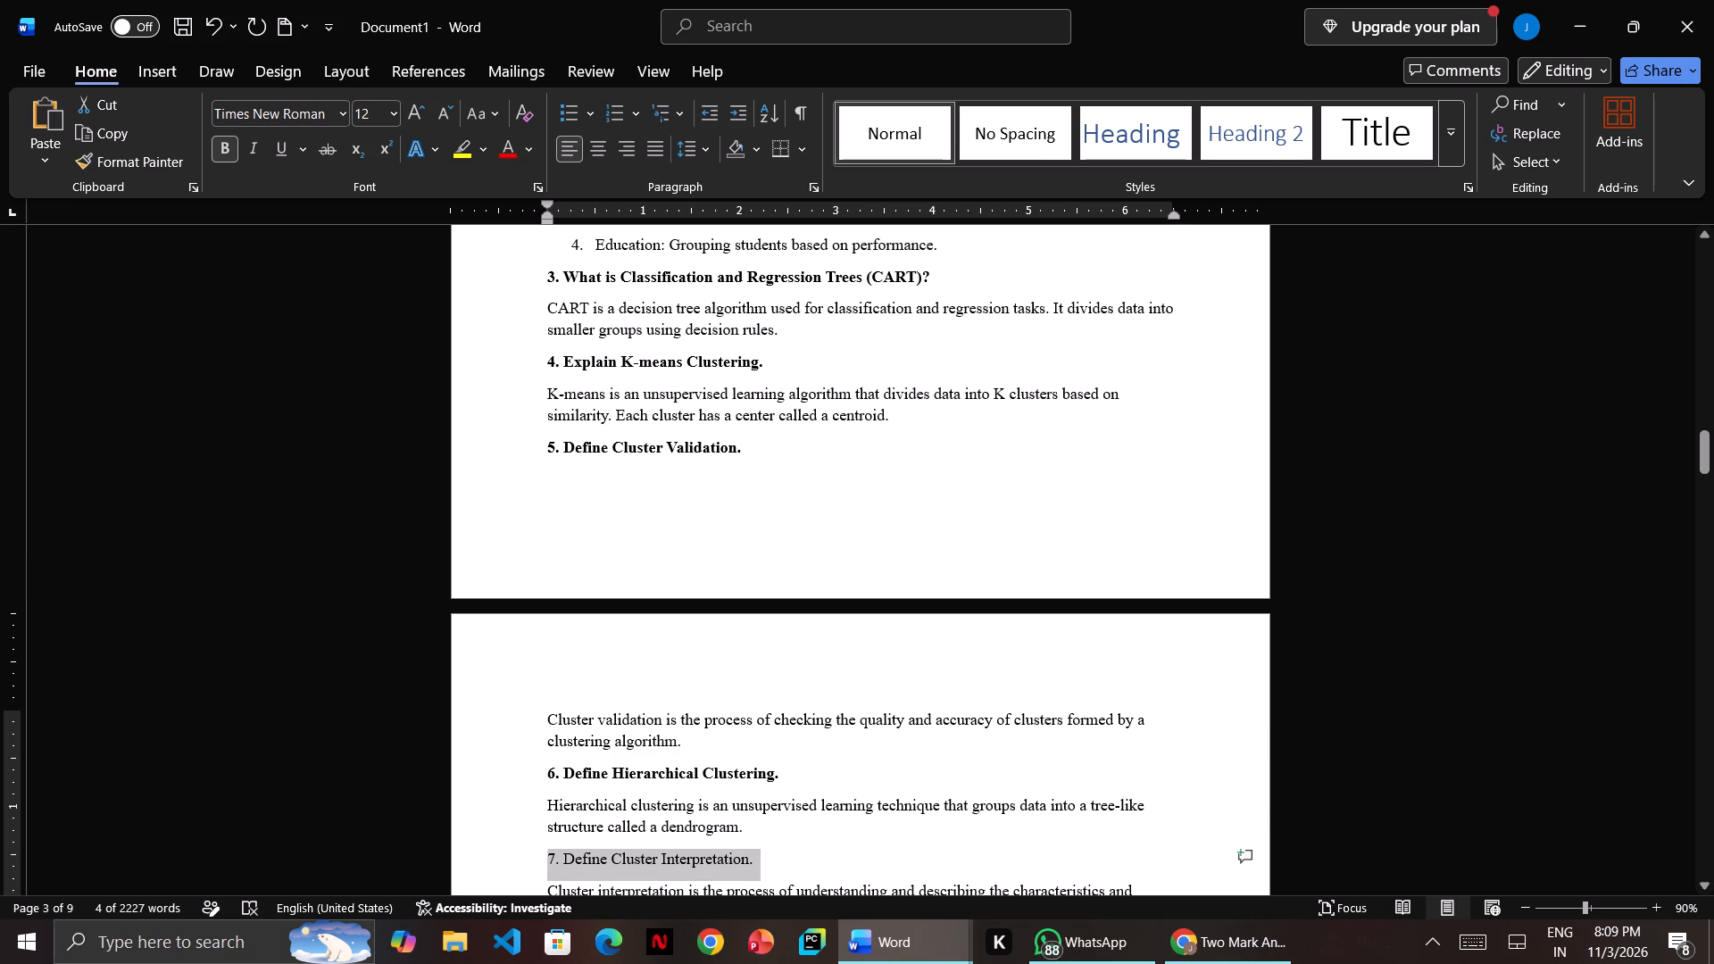
pyautogui.moveTo(537, 850); pyautogui.dragTo(537, 850)
pyautogui.click(553, 823)
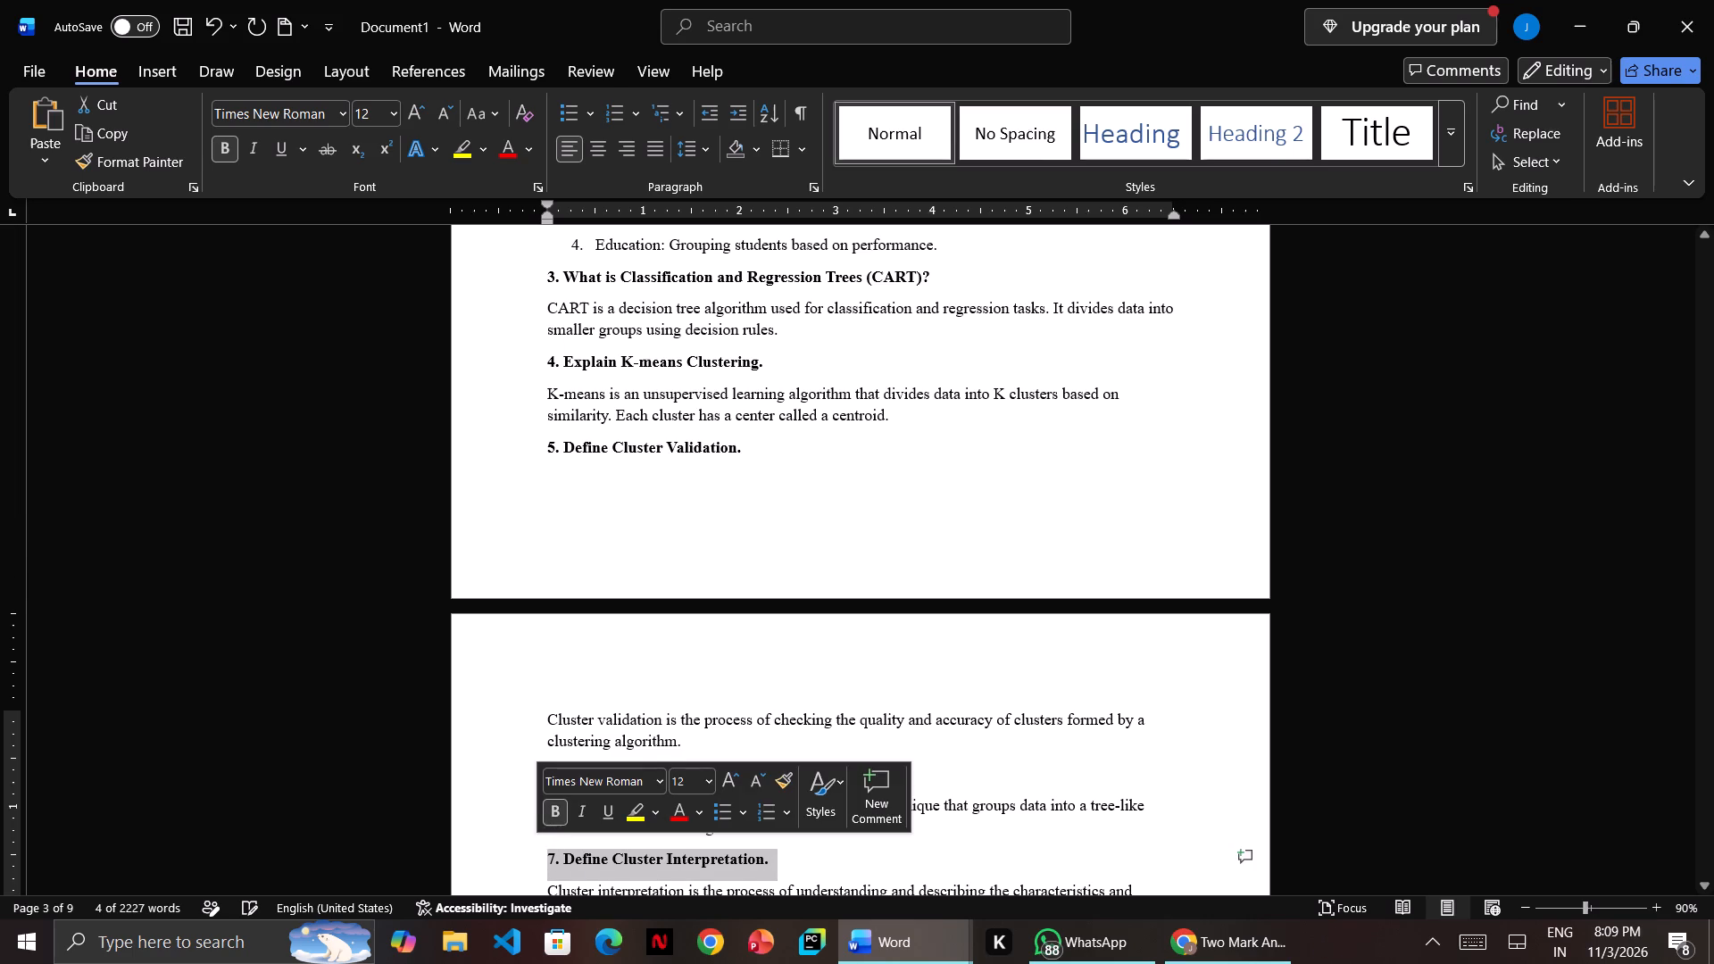
pyautogui.scroll(-17, 588, 871)
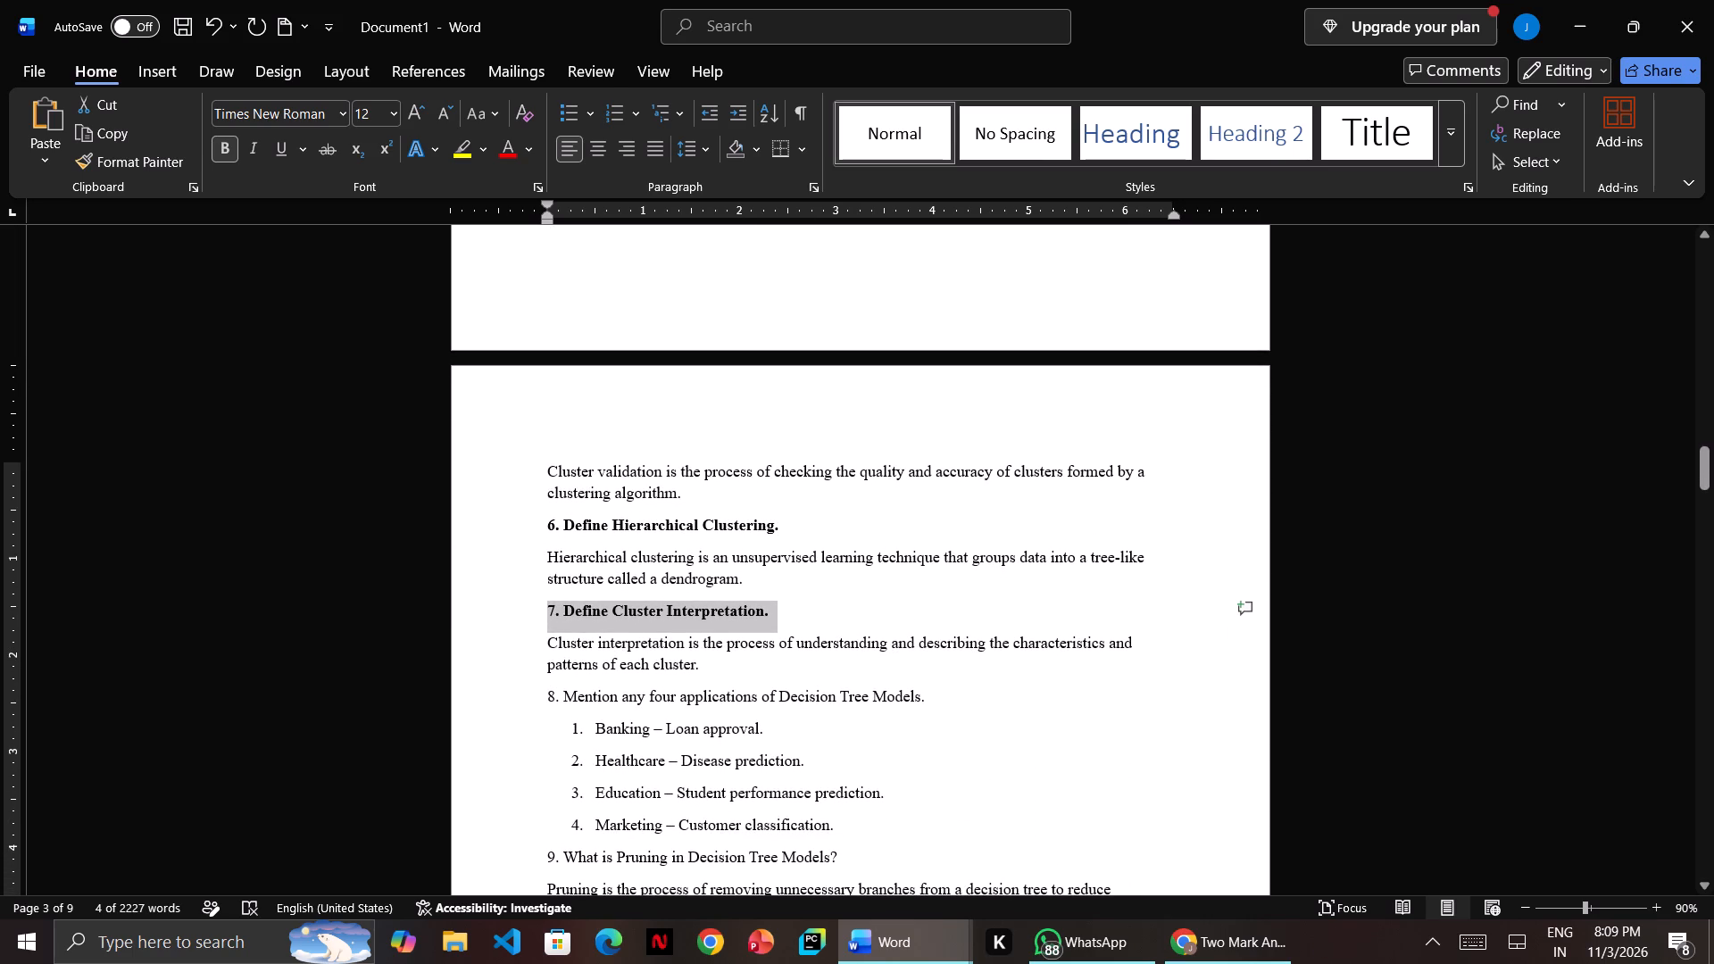
# Bold Module V question lines 8, 9 and 10, on Decision Tree applications, Pruning and Exclusive Clustering.
pyautogui.moveTo(944, 701); pyautogui.dragTo(532, 704)
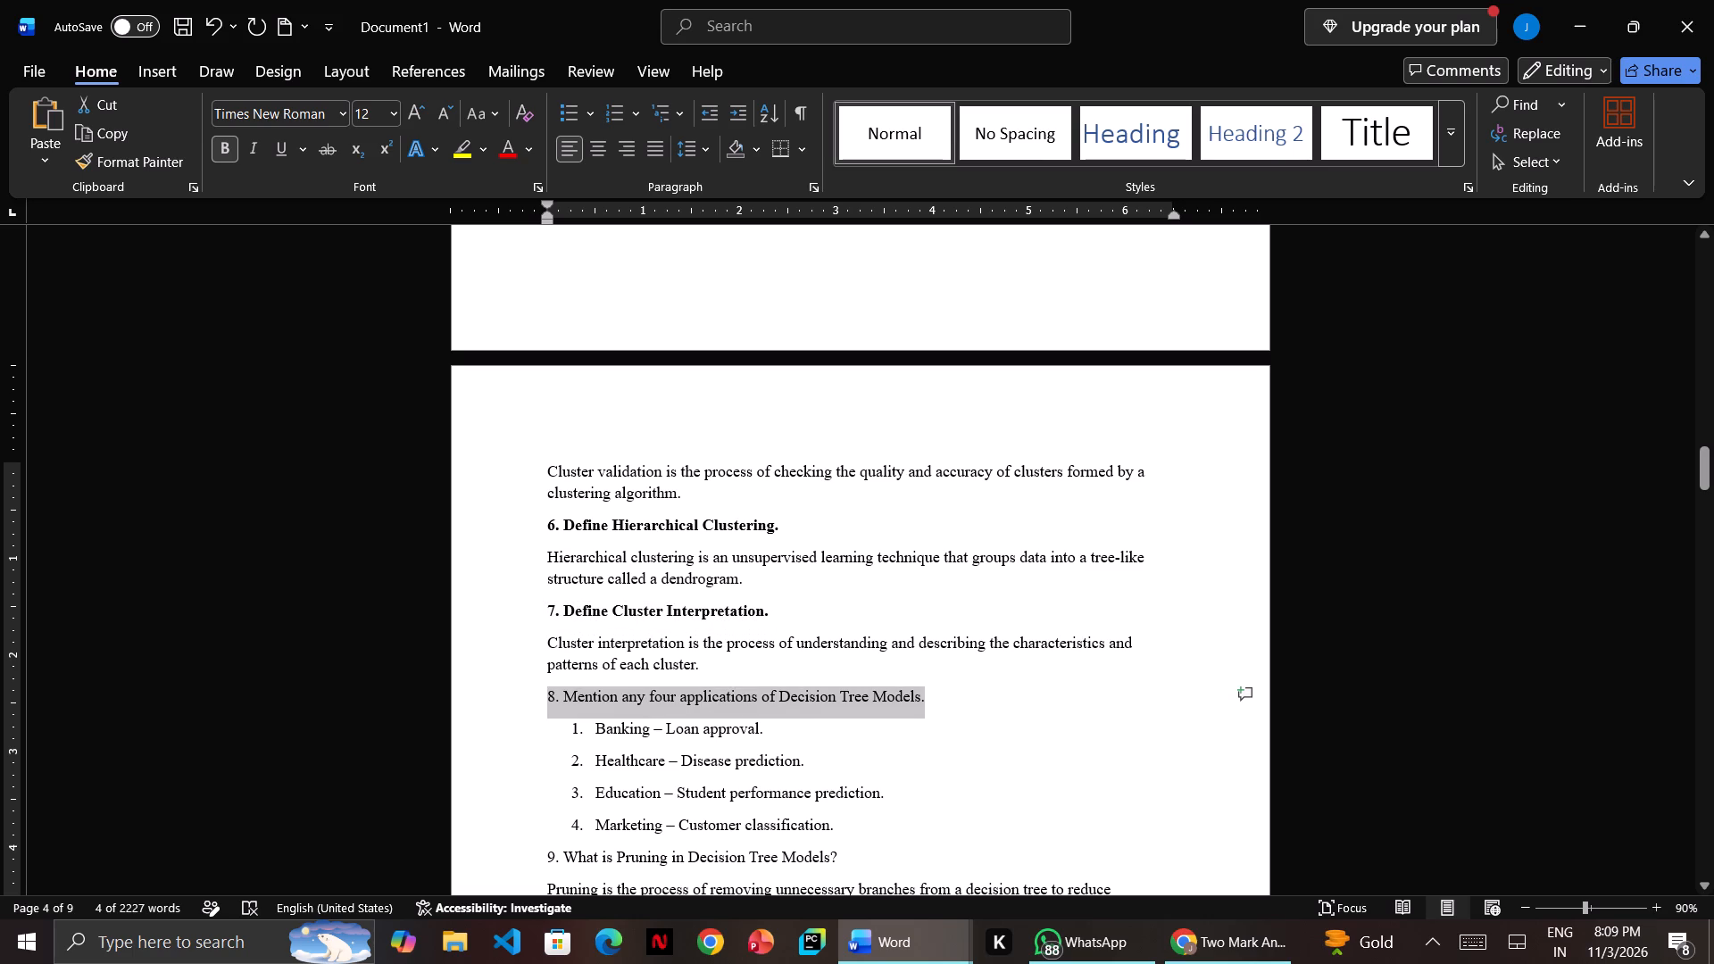
pyautogui.moveTo(532, 704); pyautogui.dragTo(532, 706)
pyautogui.click(548, 657)
pyautogui.scroll(-2, 643, 868)
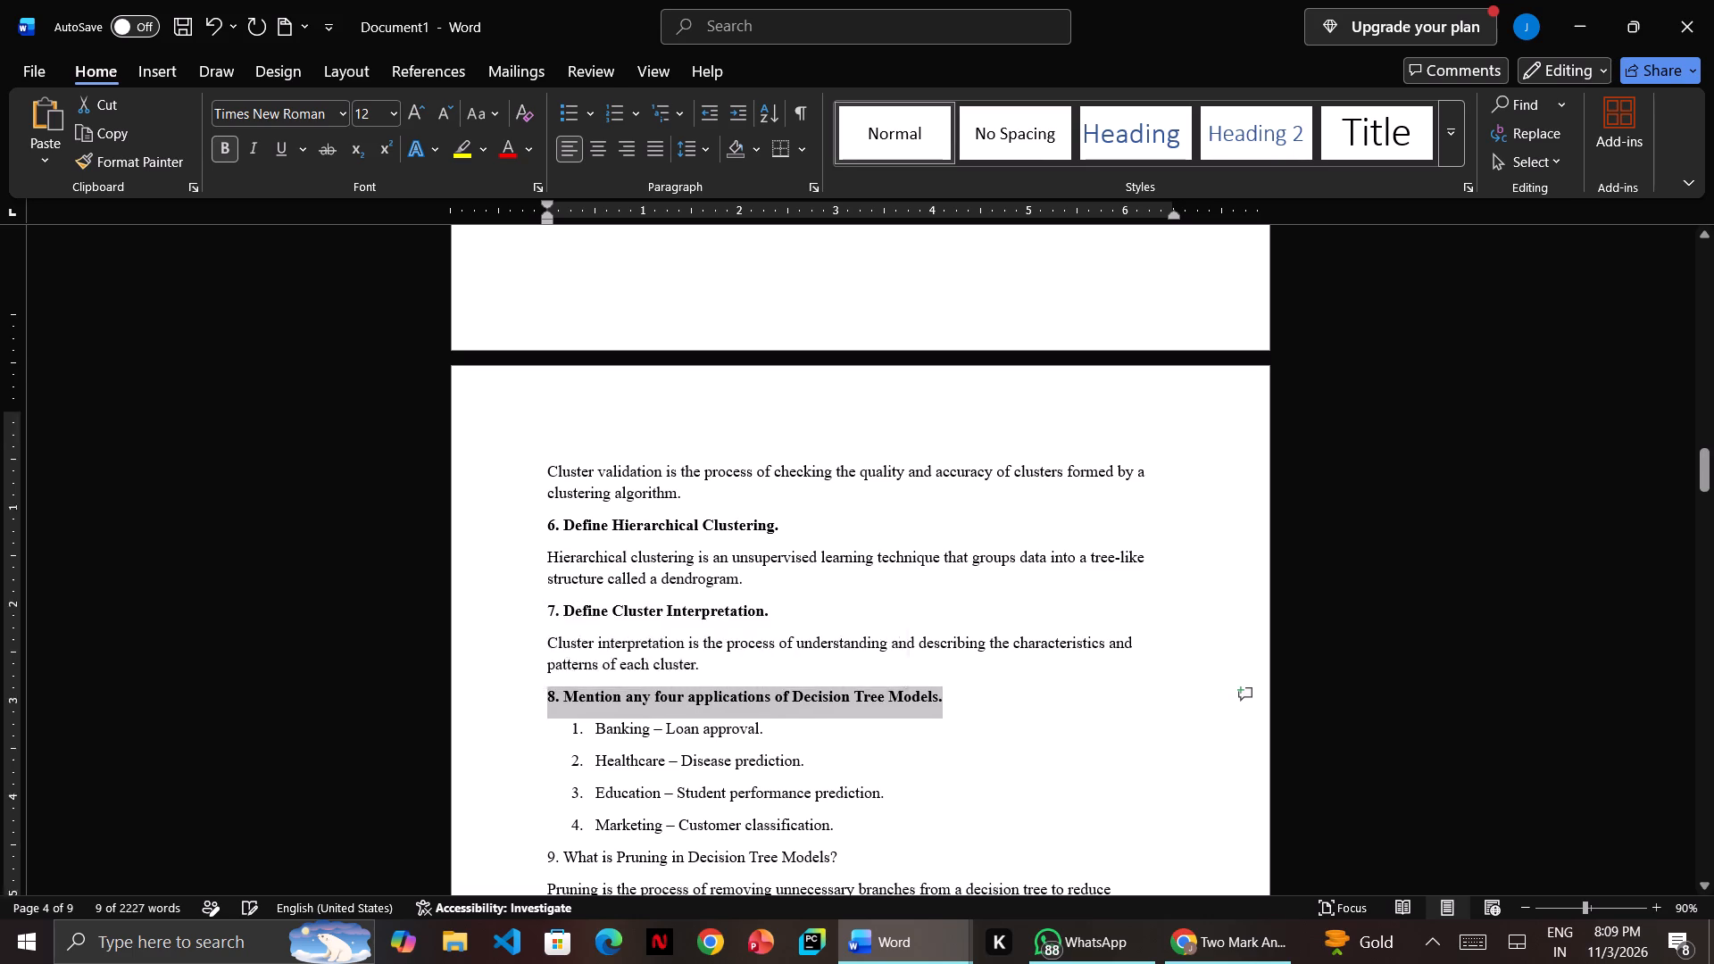
pyautogui.scroll(-10, 643, 868)
pyautogui.moveTo(861, 682); pyautogui.dragTo(674, 680)
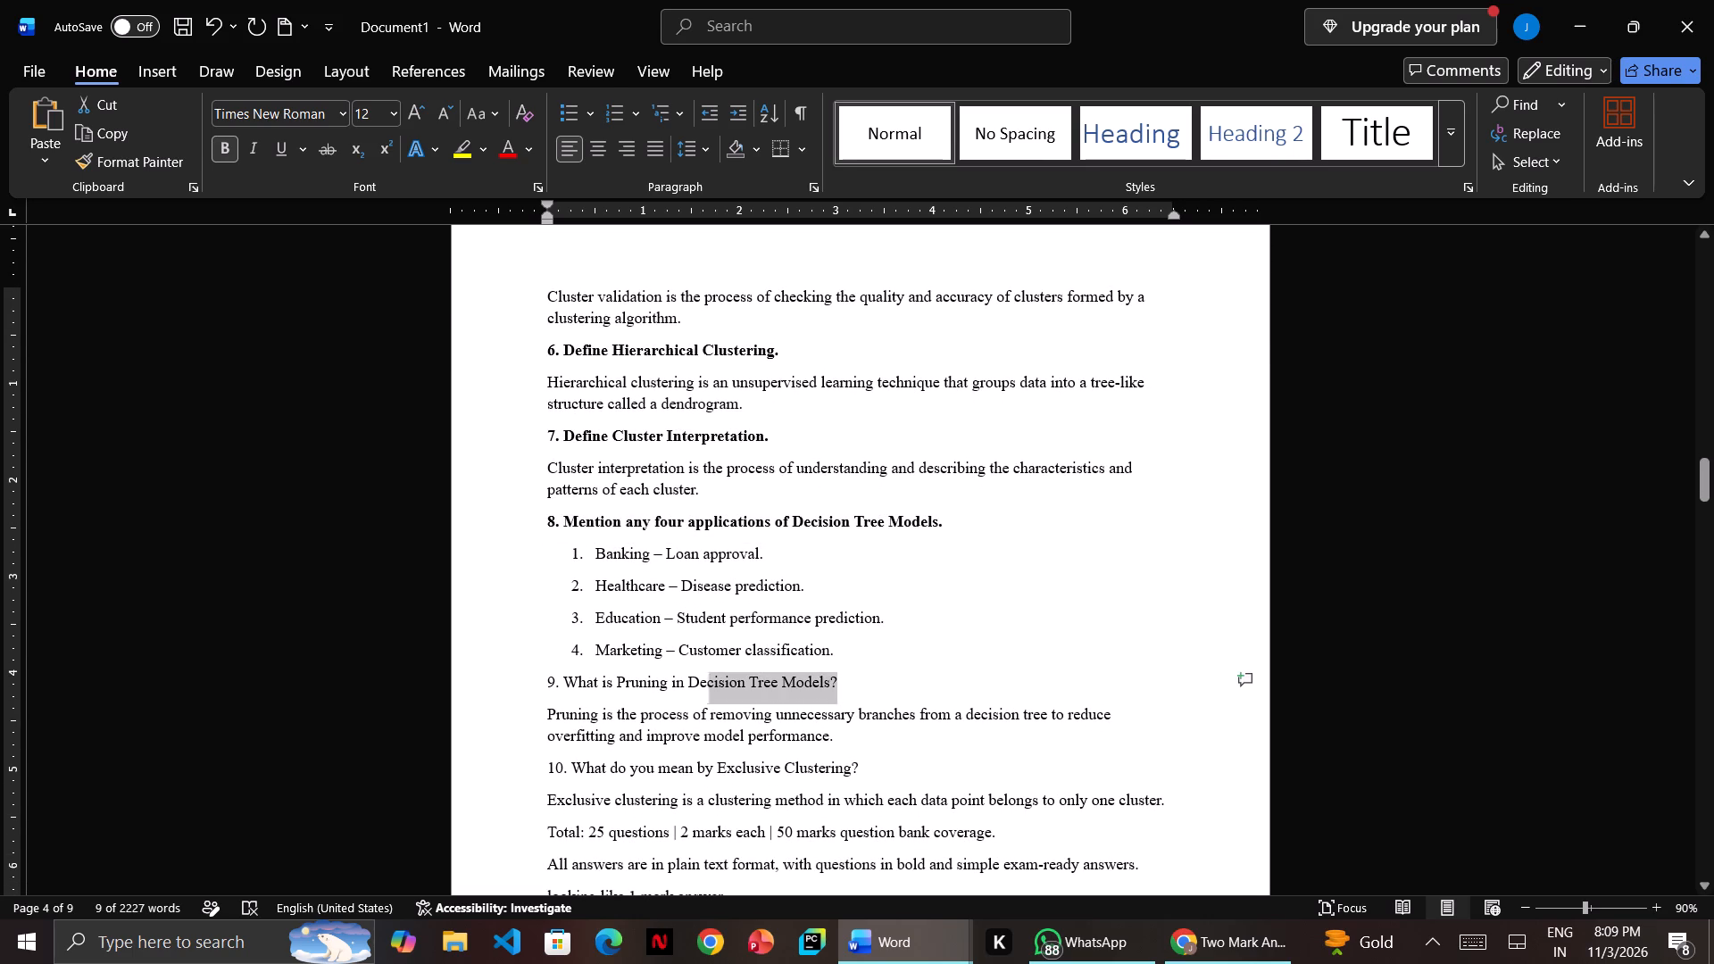
pyautogui.moveTo(674, 680); pyautogui.dragTo(537, 697)
pyautogui.click(557, 651)
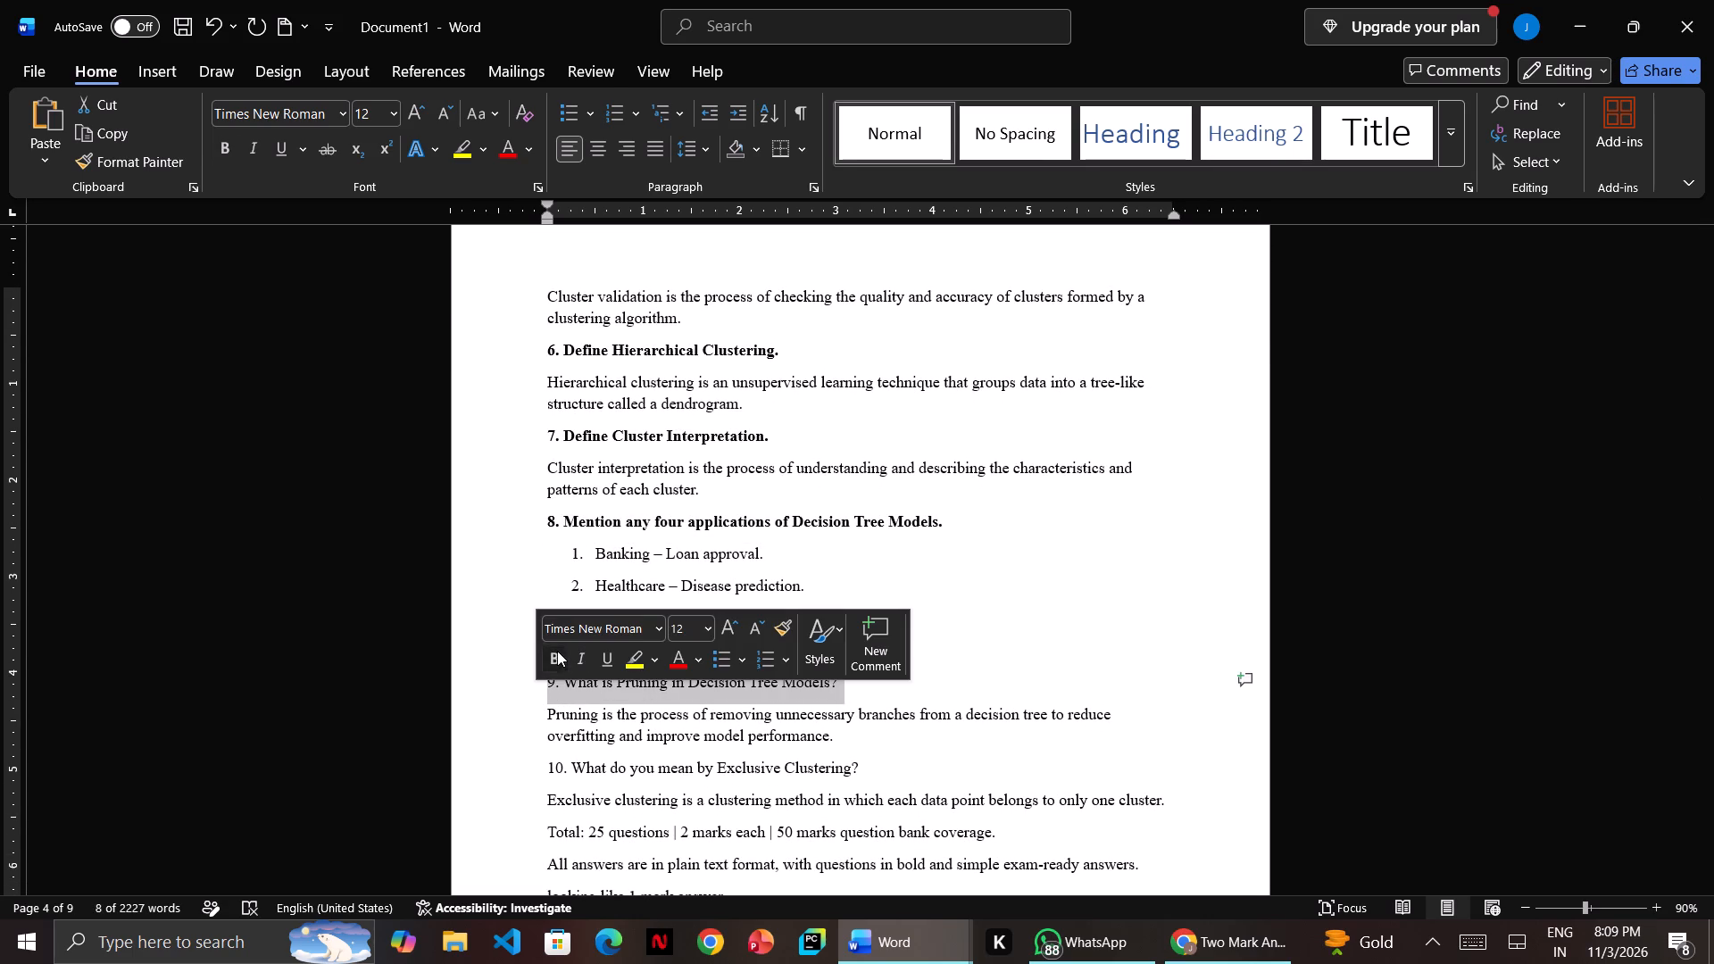
pyautogui.moveTo(868, 769); pyautogui.dragTo(692, 792)
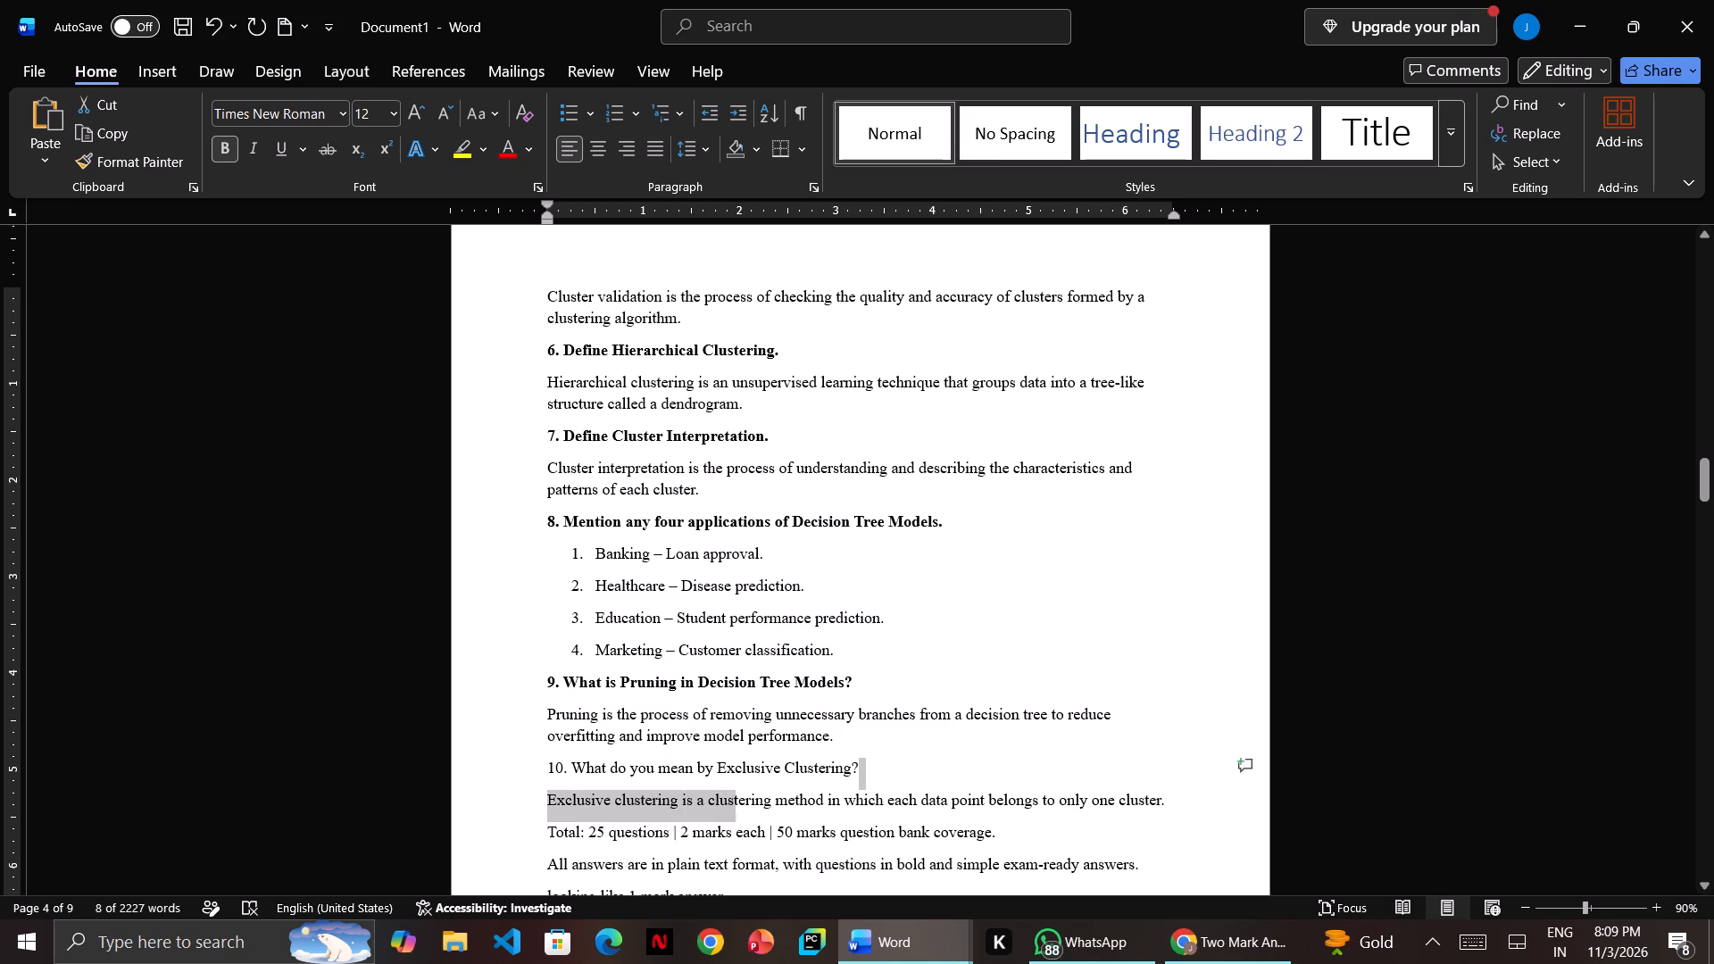
pyautogui.moveTo(692, 792); pyautogui.dragTo(543, 776)
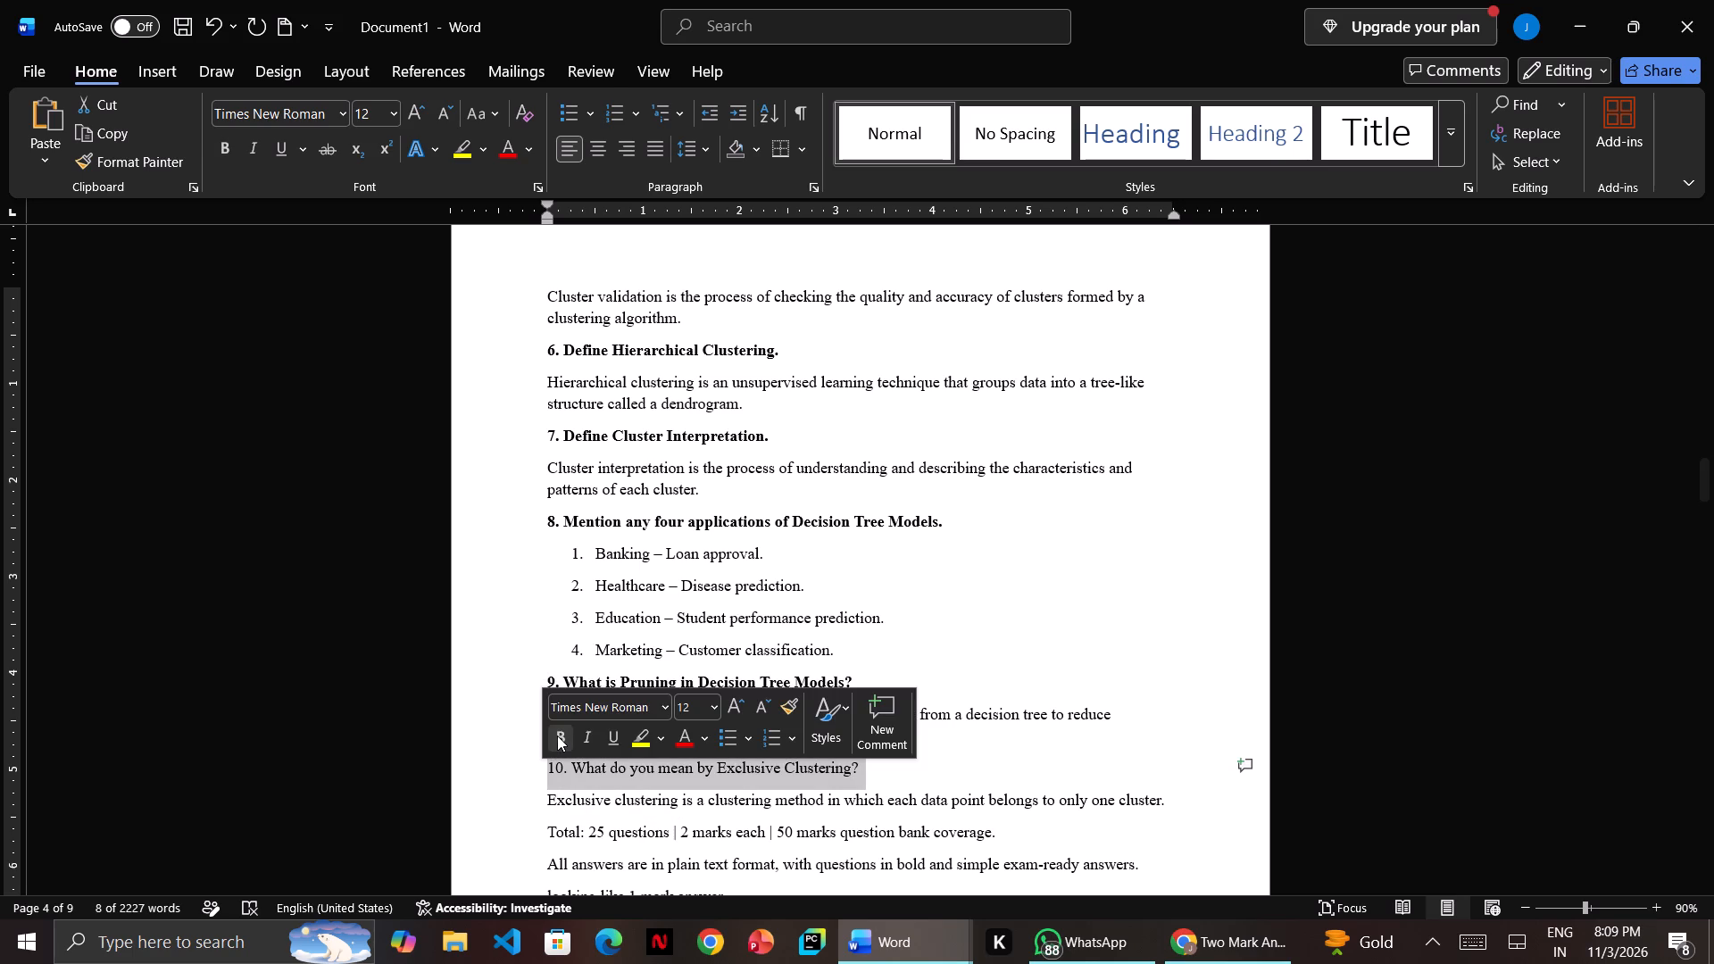
pyautogui.click(557, 735)
# Review Document1 beyond Module V question 10, comparing the second, longer set of two-mark answers with the first set at the document's start.
pyautogui.scroll(-8, 648, 814)
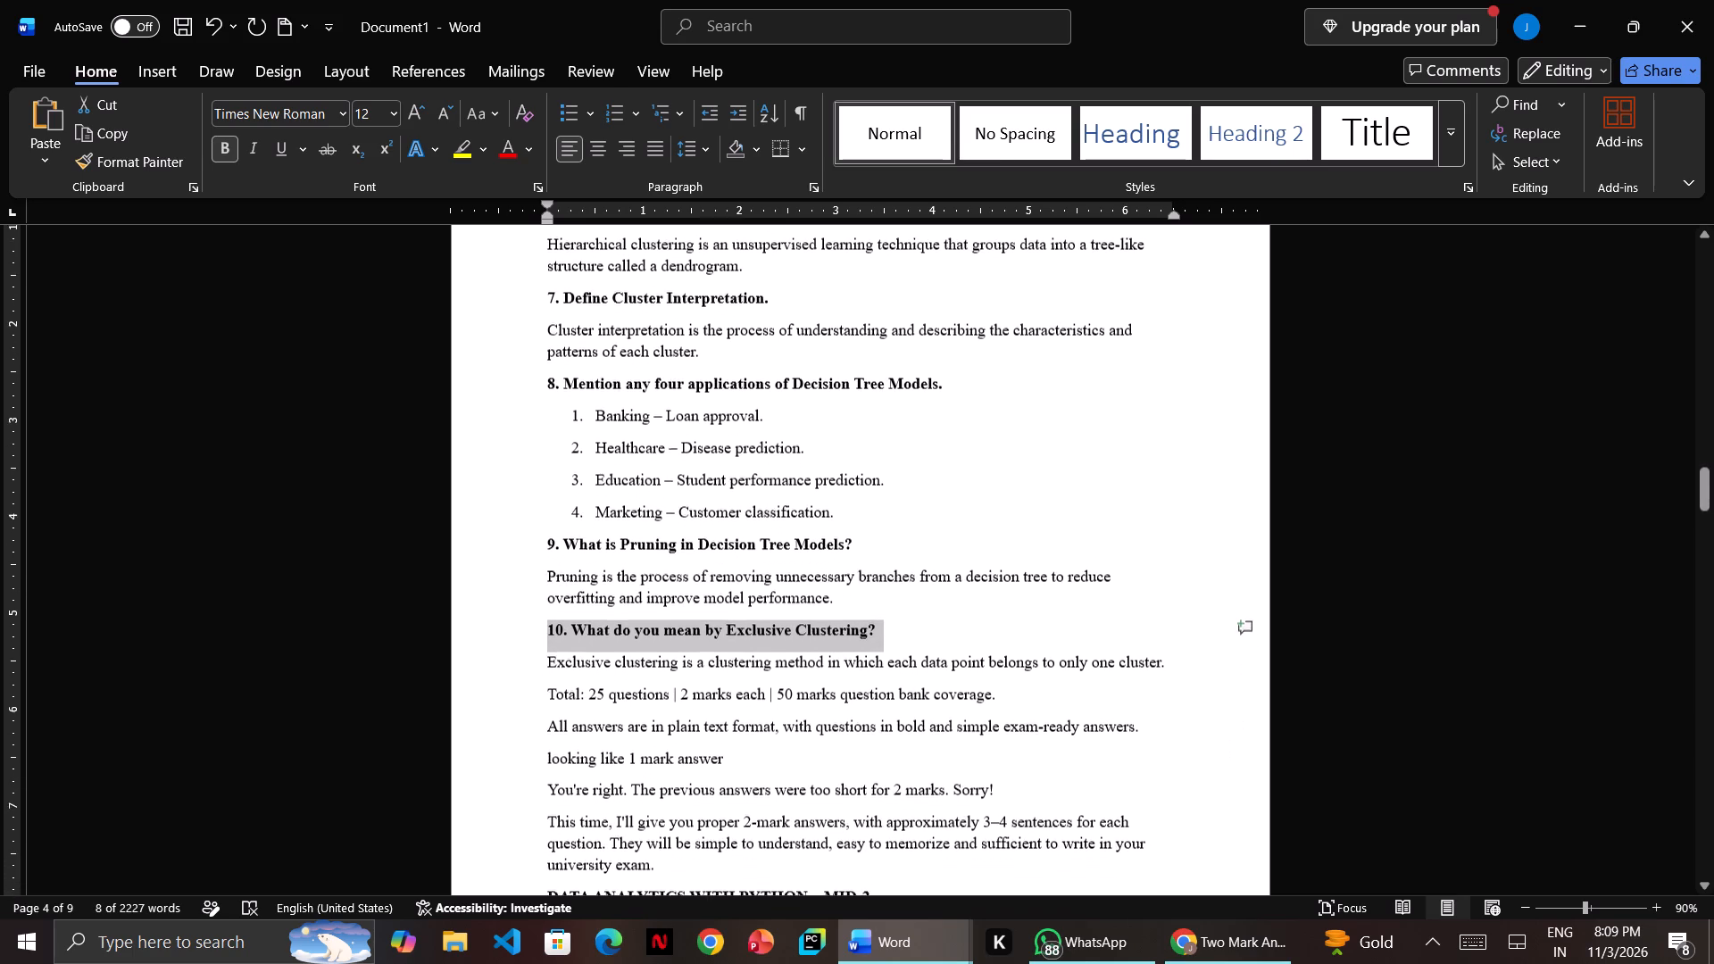
pyautogui.scroll(-14, 648, 814)
pyautogui.scroll(-20, 648, 814)
pyautogui.scroll(-6, 648, 814)
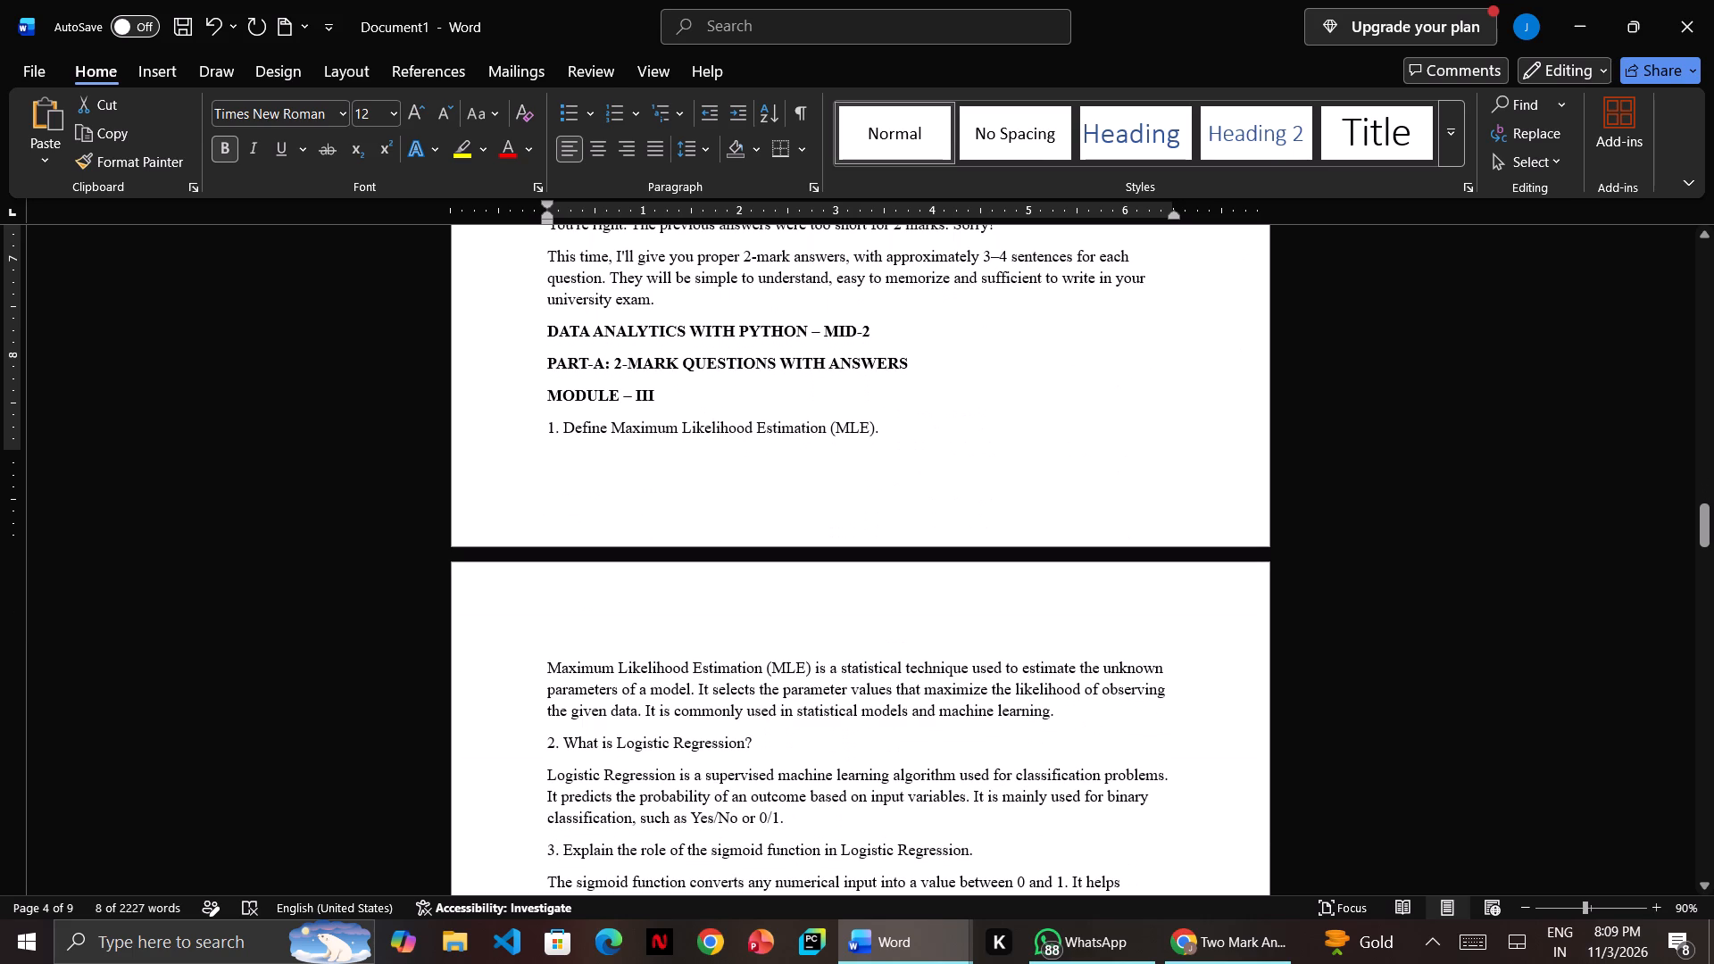
pyautogui.scroll(14, 648, 814)
pyautogui.scroll(7, 648, 814)
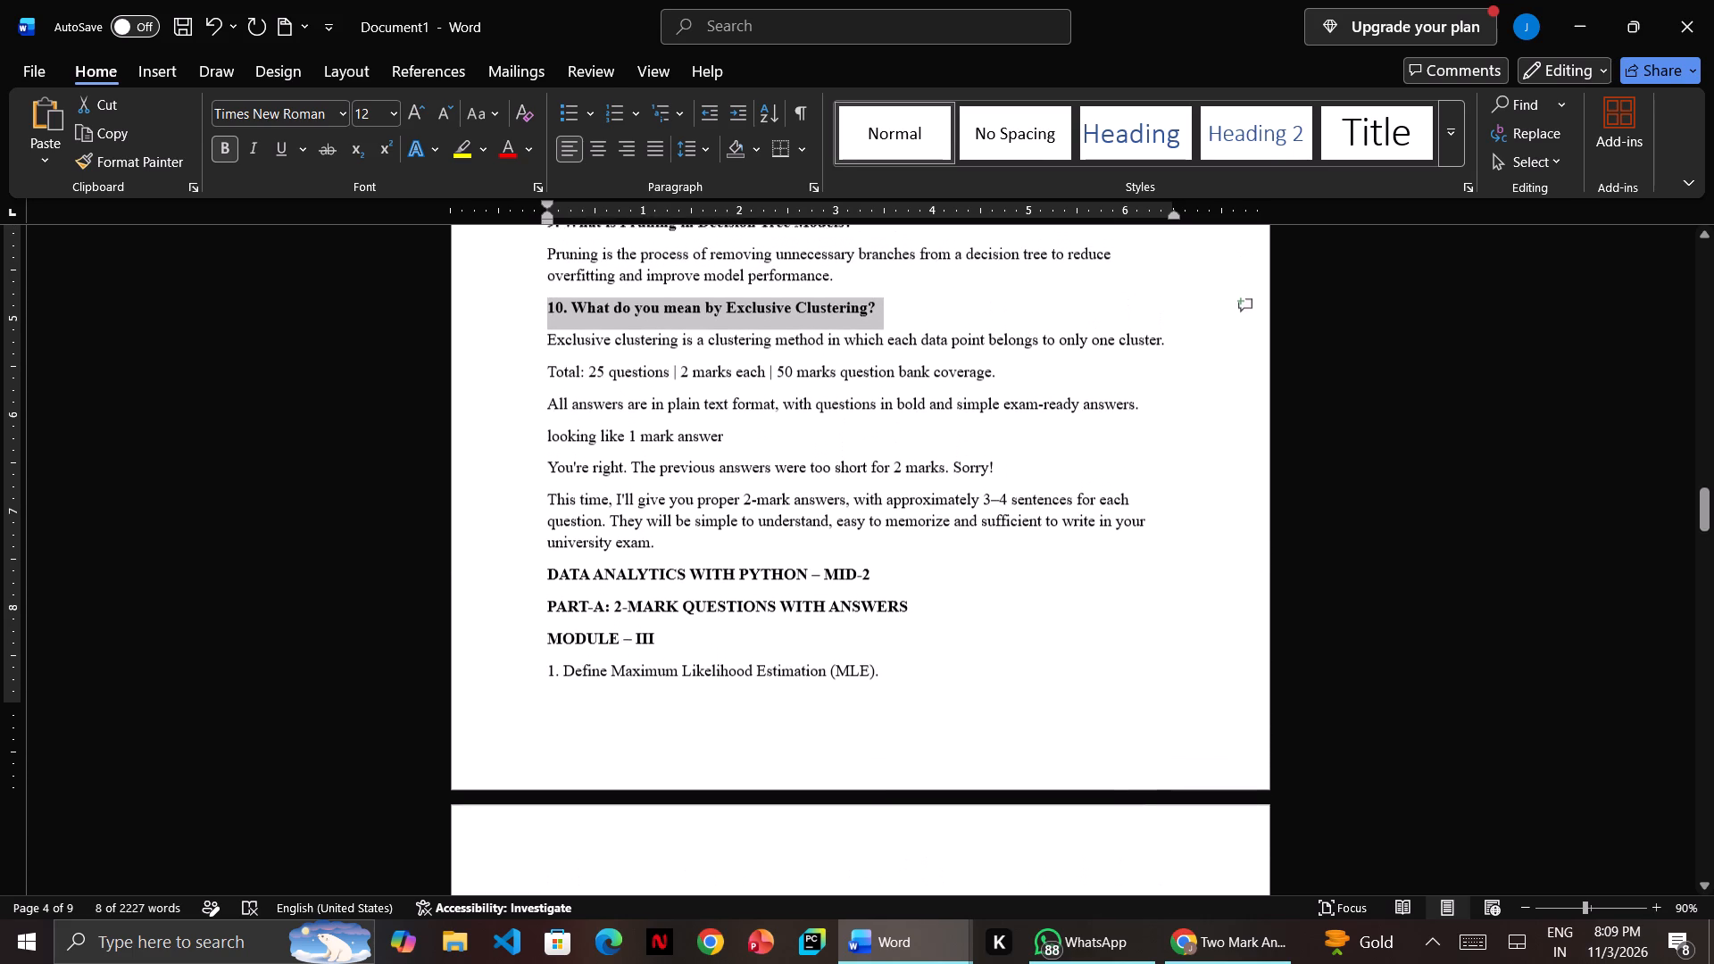
pyautogui.scroll(6, 648, 814)
pyautogui.scroll(-20, 648, 814)
pyautogui.scroll(-4, 648, 814)
pyautogui.scroll(1, 648, 814)
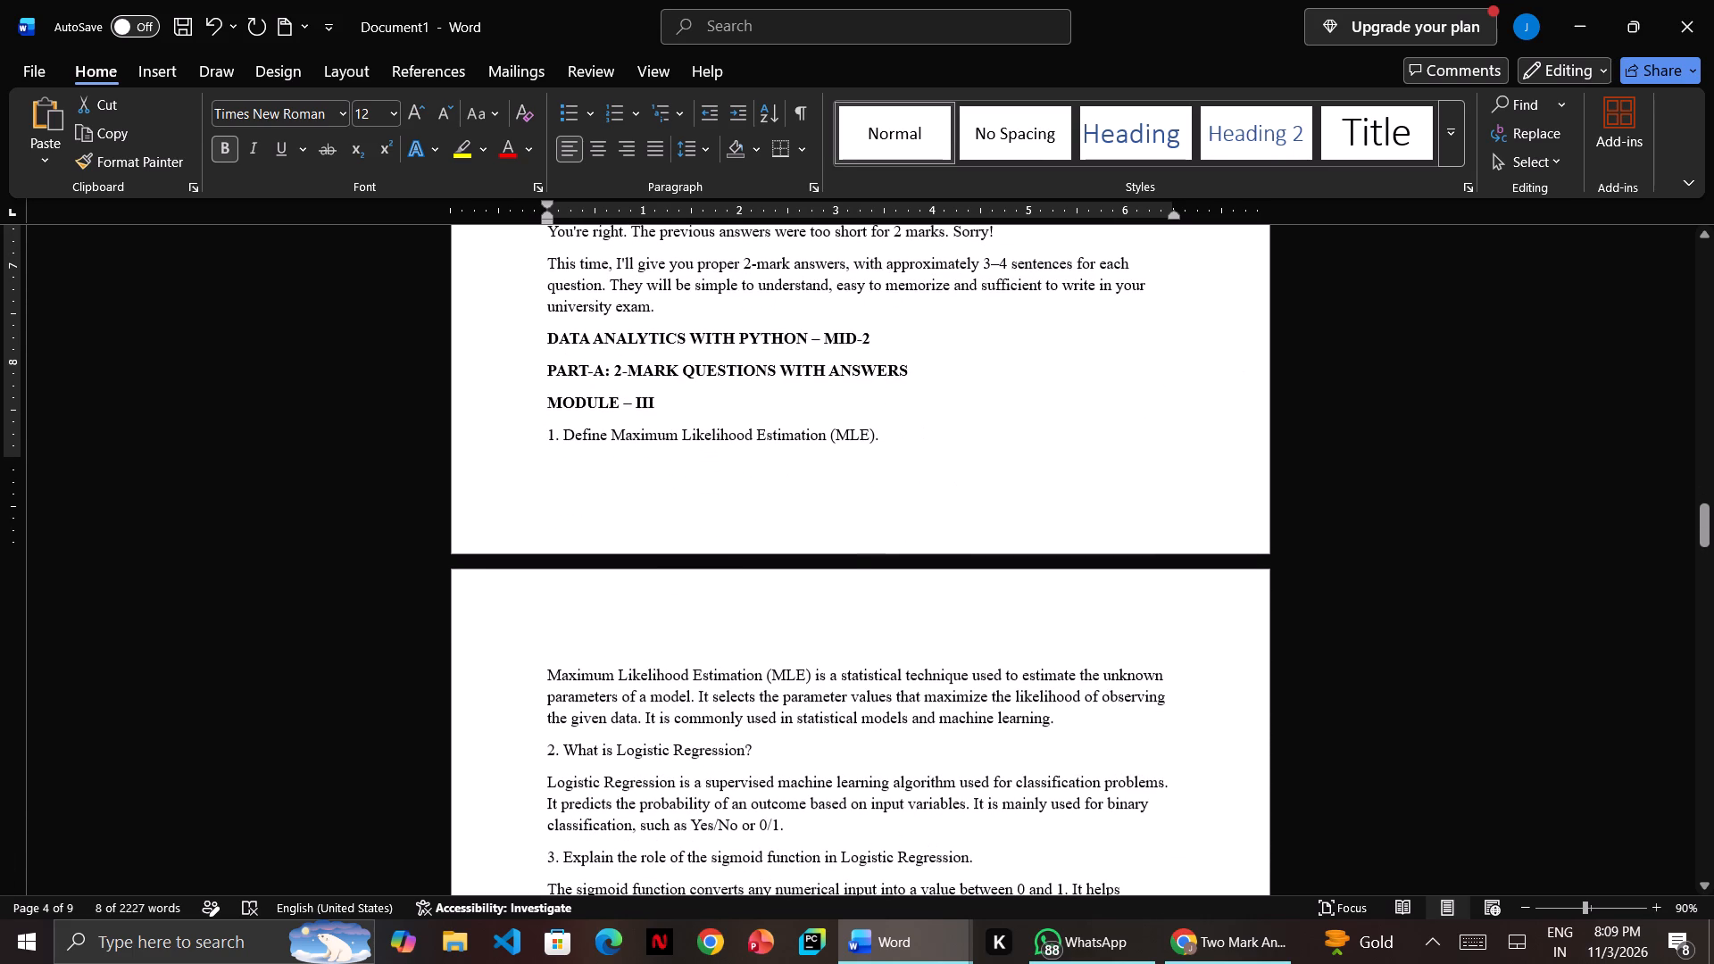
pyautogui.scroll(-2, 648, 814)
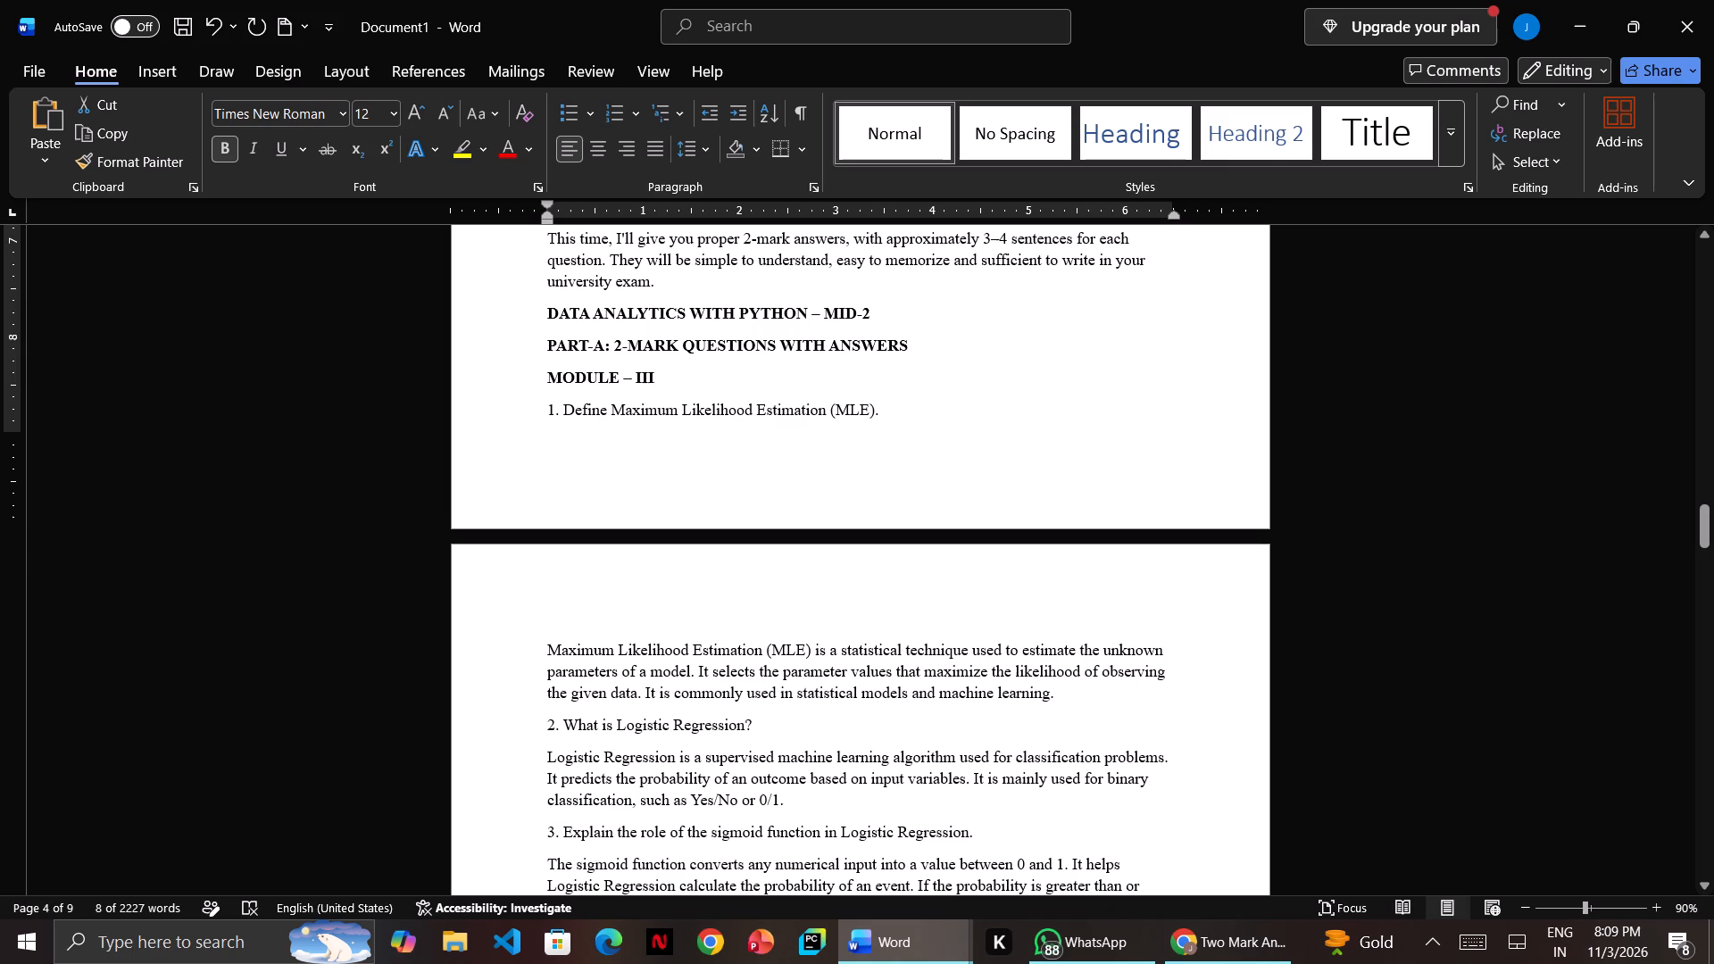
pyautogui.scroll(-8, 648, 814)
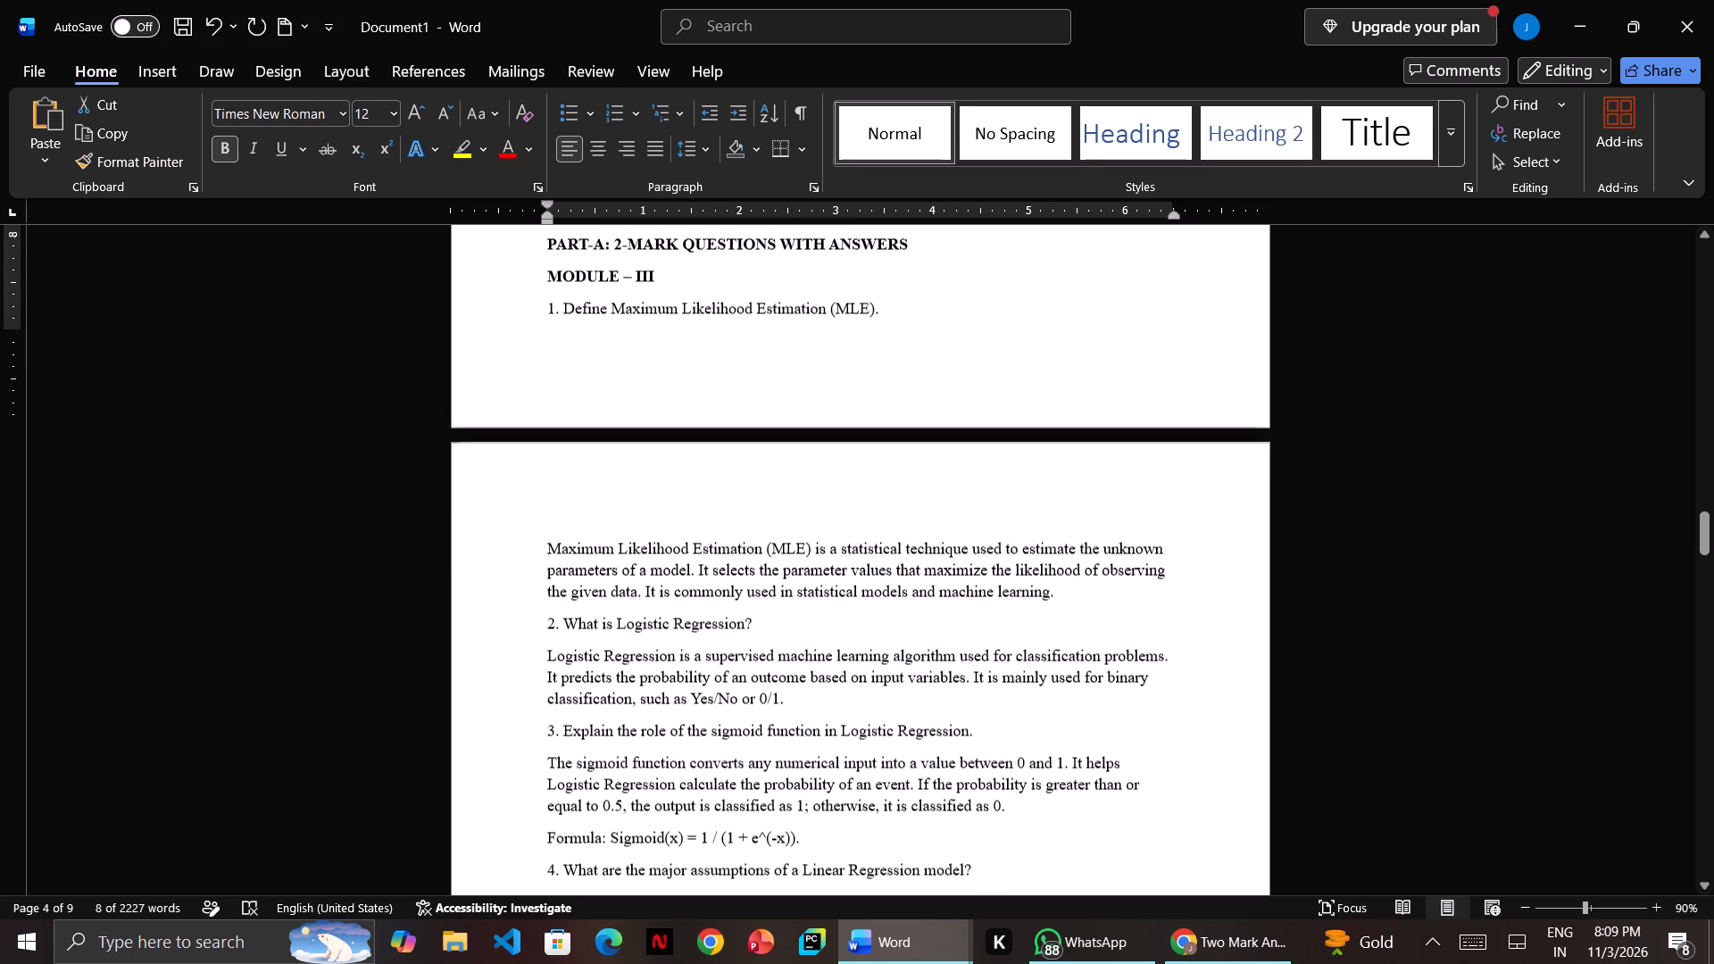
pyautogui.scroll(-1, 648, 814)
pyautogui.scroll(-20, 648, 814)
pyautogui.scroll(-20, 648, 814)
pyautogui.scroll(-3, 648, 814)
pyautogui.scroll(1, 648, 814)
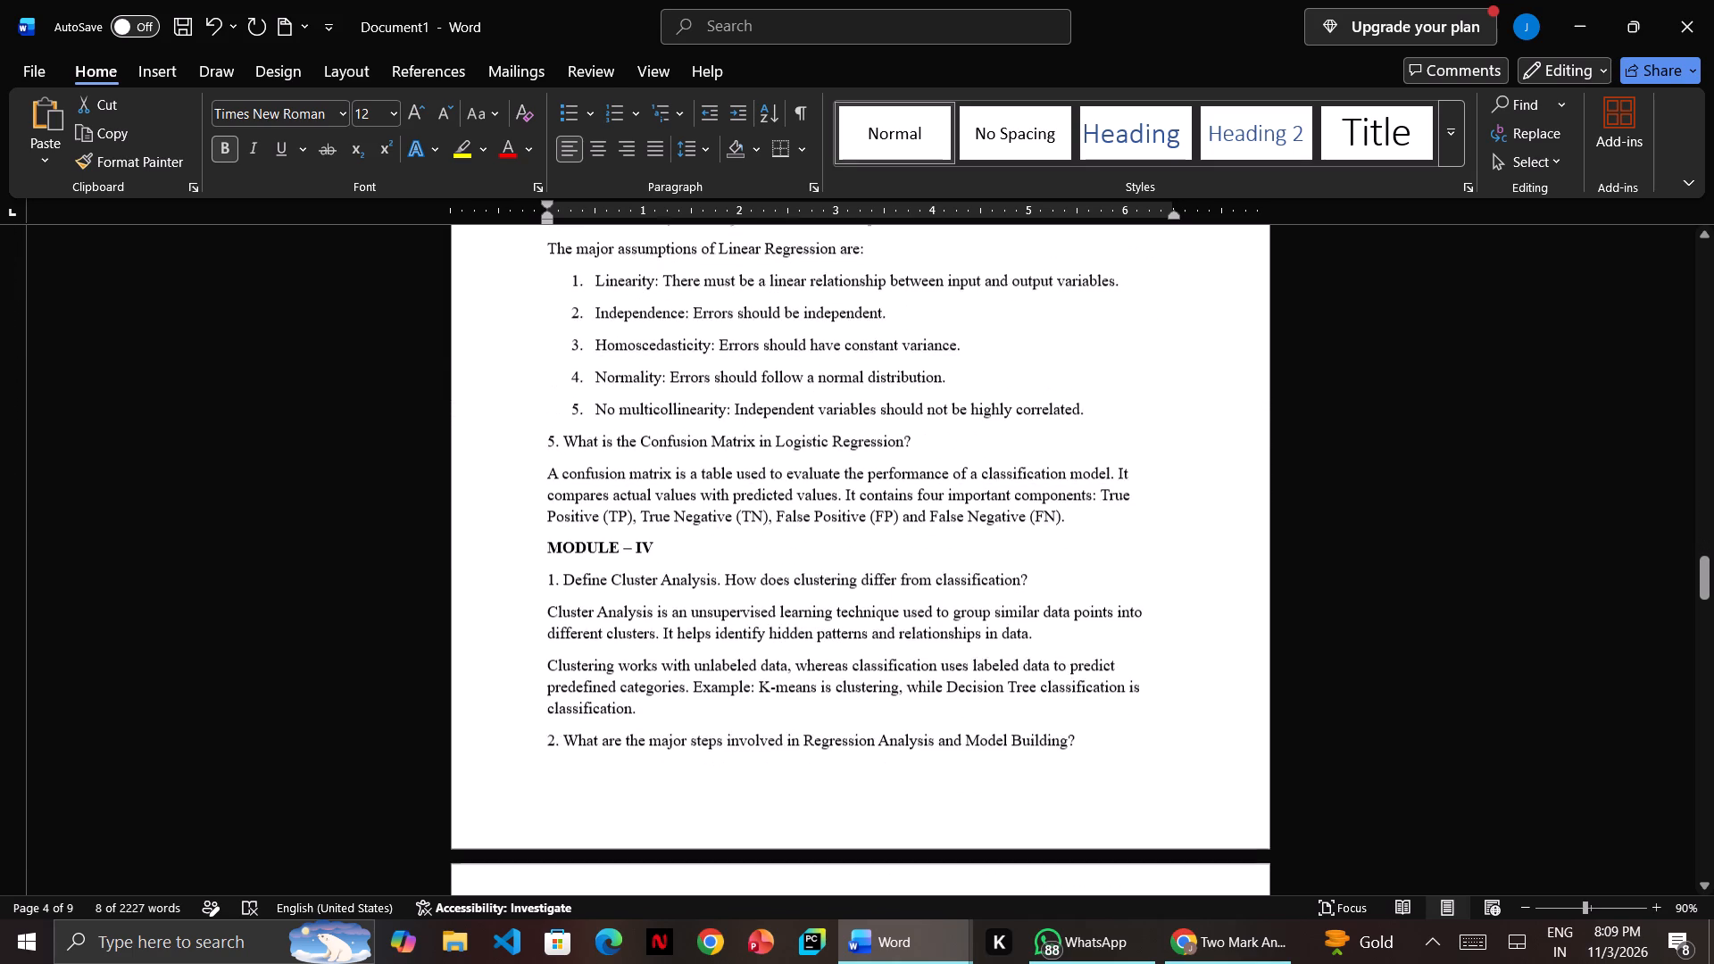
pyautogui.scroll(1, 648, 814)
pyautogui.scroll(-5, 648, 814)
pyautogui.scroll(20, 648, 814)
pyautogui.scroll(20, 648, 814)
pyautogui.scroll(2, 648, 814)
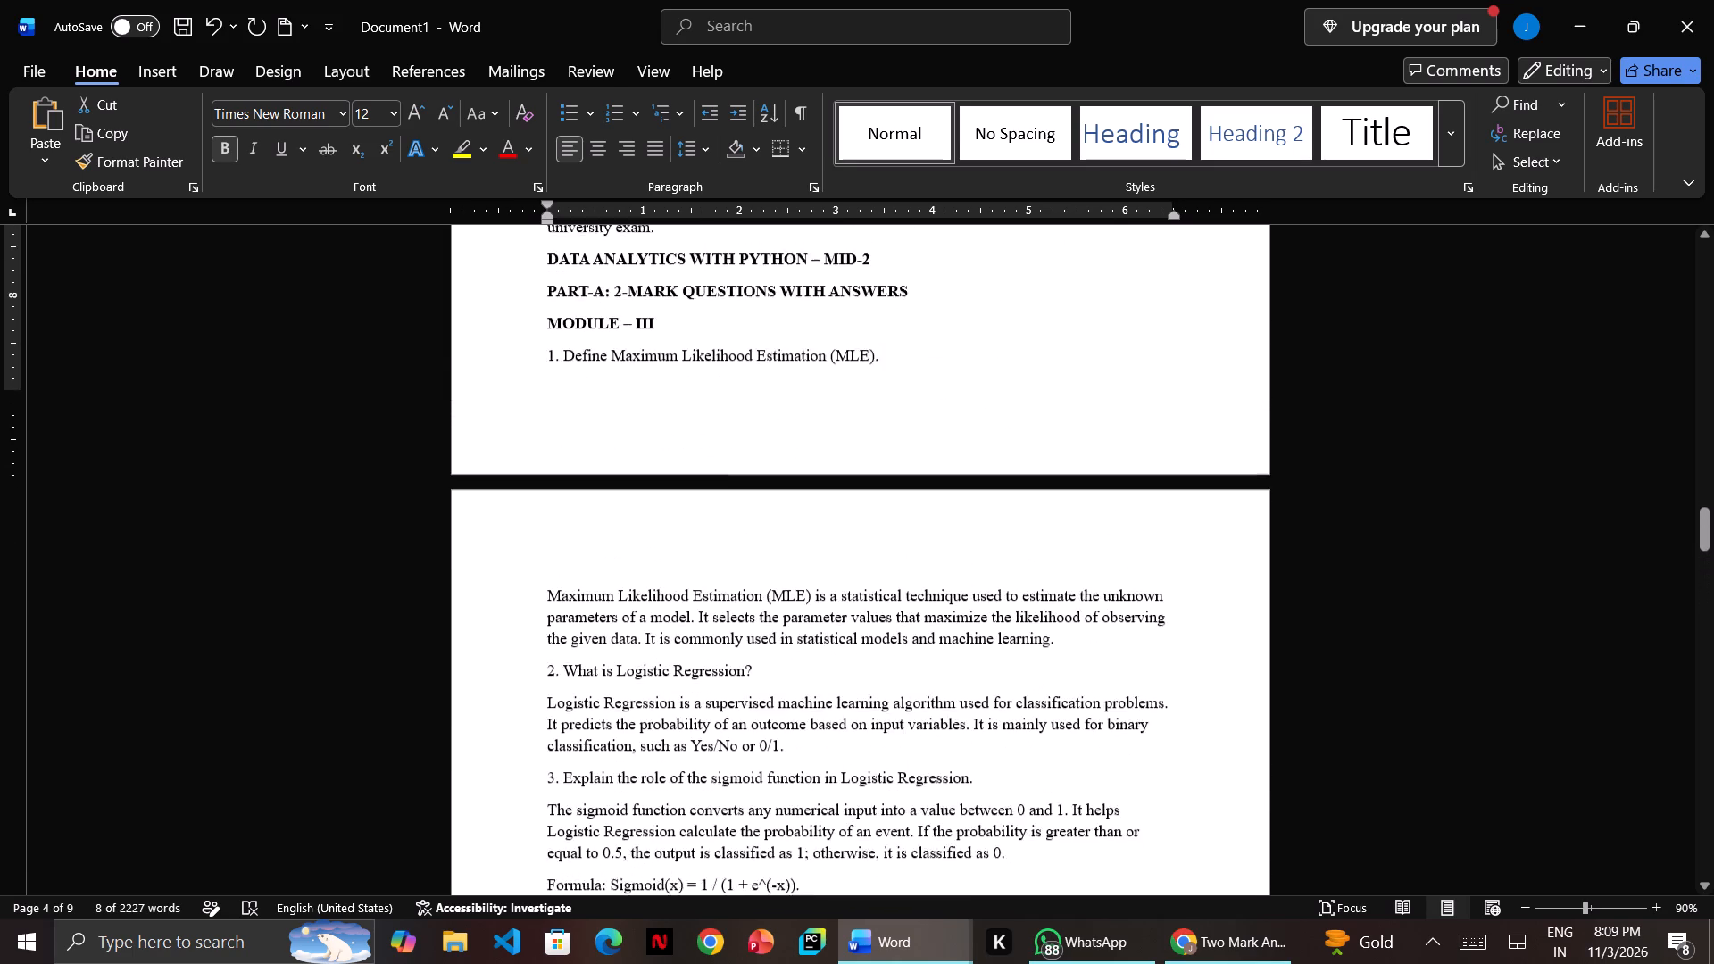
pyautogui.scroll(18, 648, 814)
pyautogui.scroll(-19, 648, 814)
pyautogui.scroll(20, 648, 814)
pyautogui.scroll(2, 648, 814)
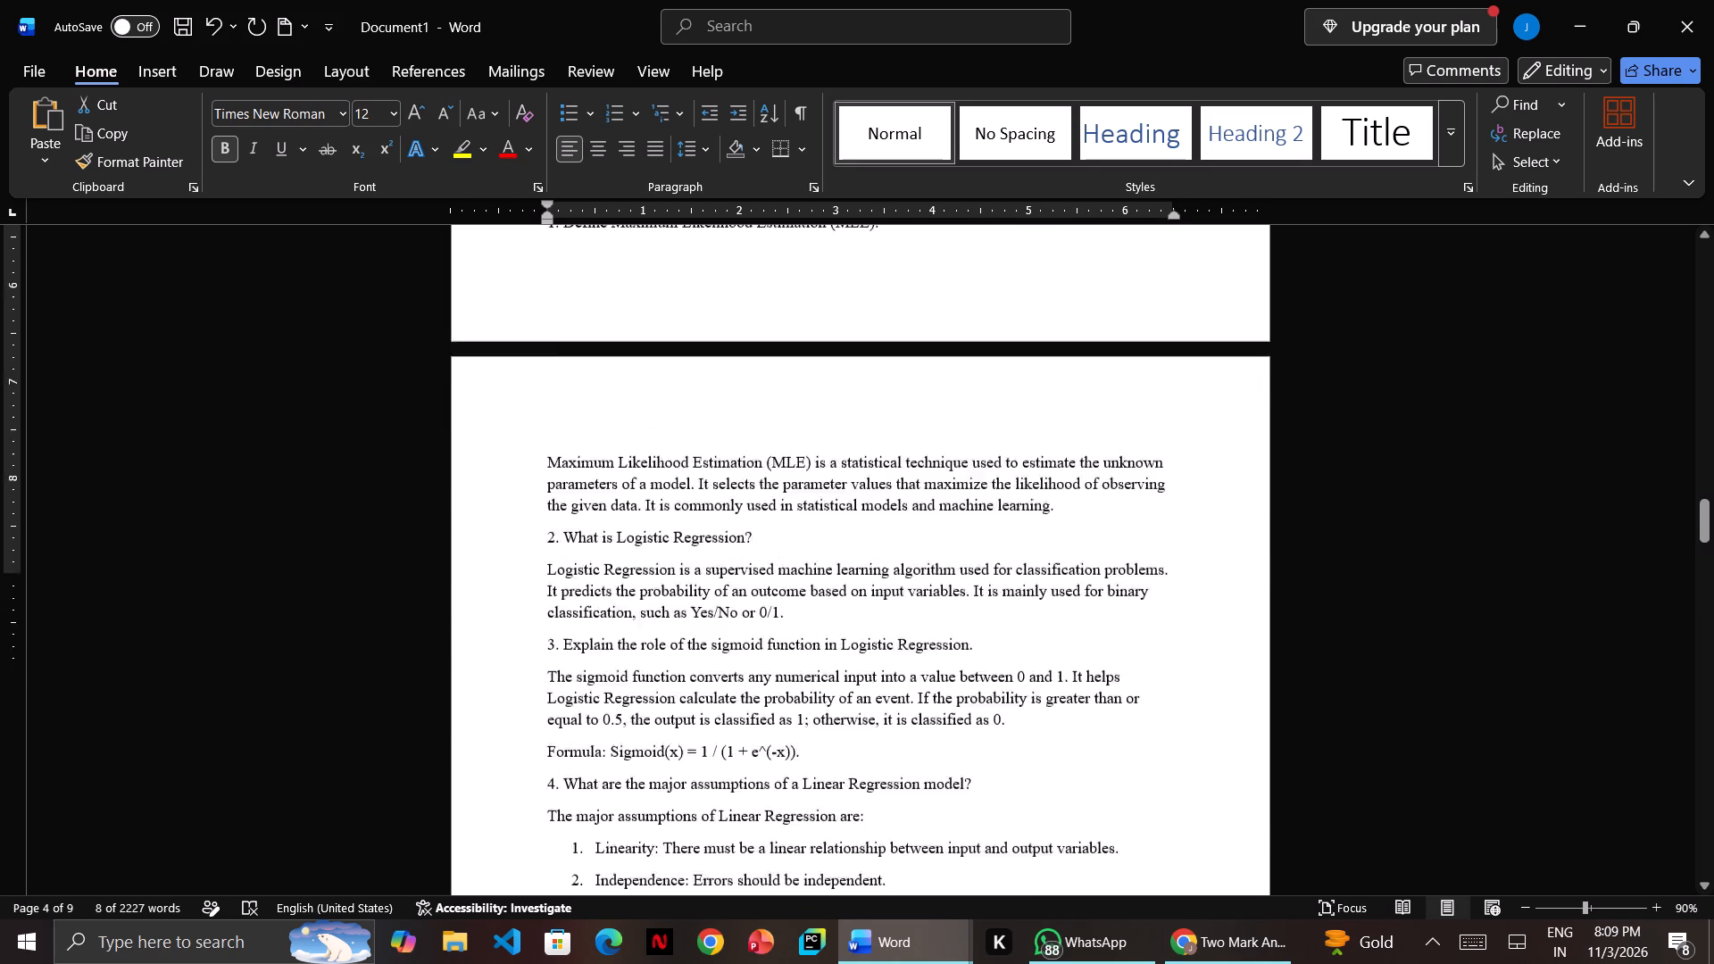
pyautogui.scroll(20, 648, 814)
pyautogui.scroll(20, 648, 814)
pyautogui.scroll(20, 648, 814)
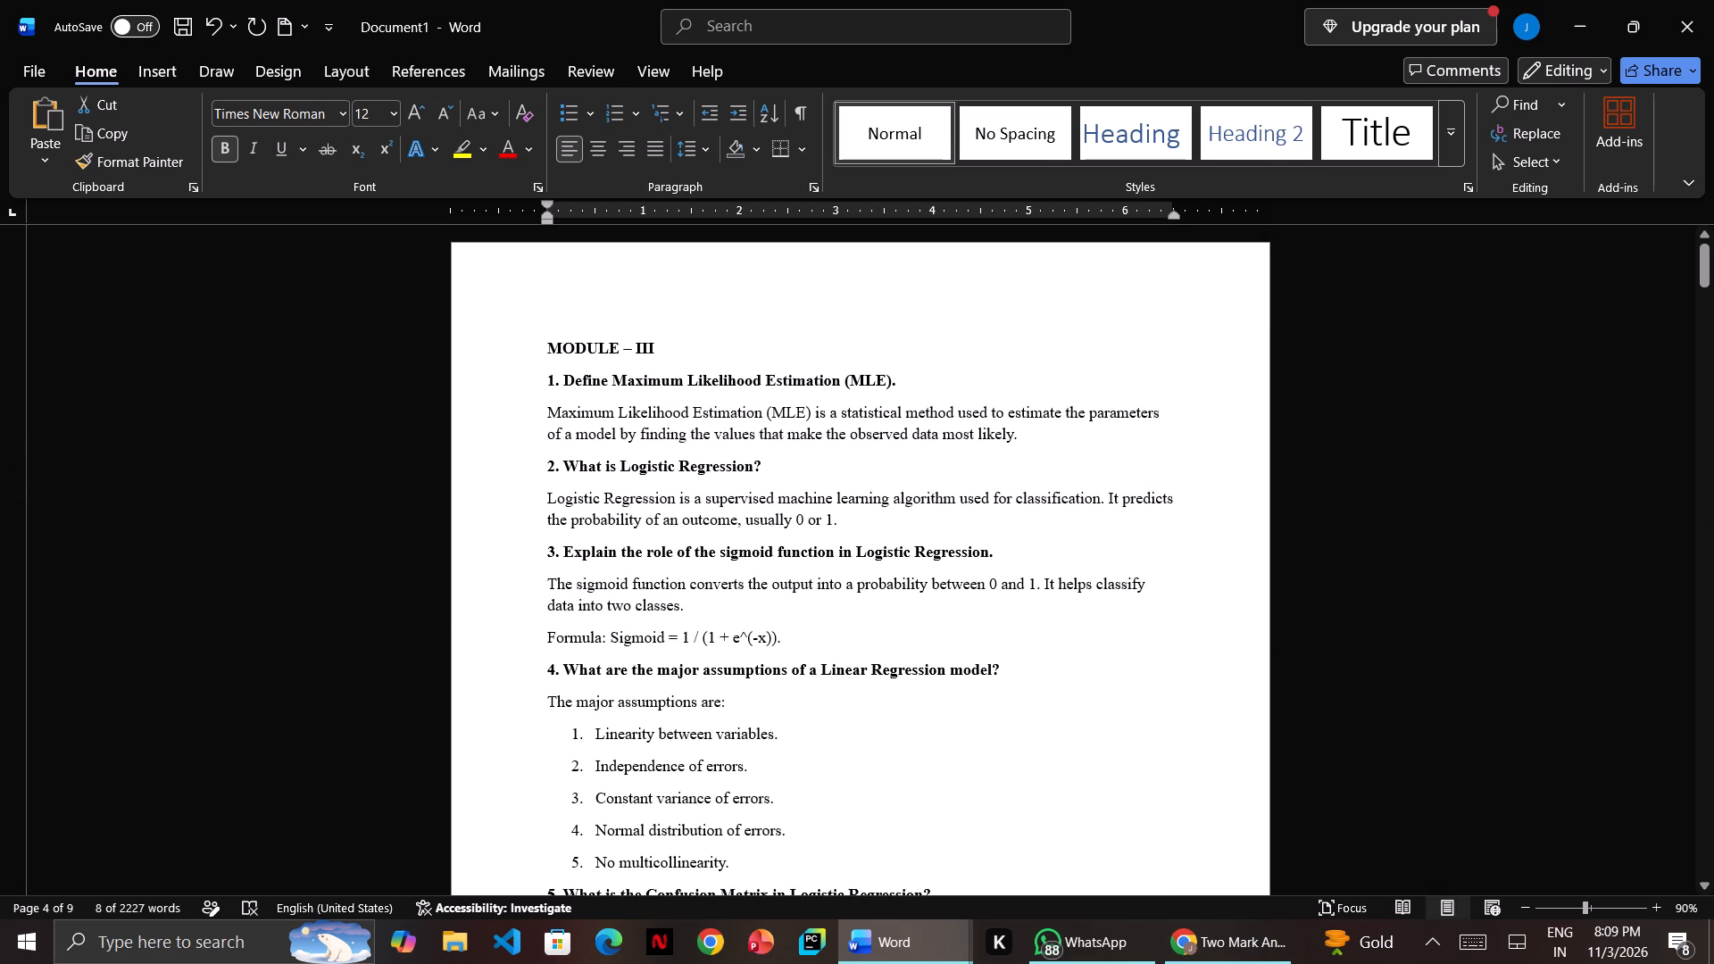
pyautogui.scroll(20, 648, 814)
pyautogui.scroll(7, 648, 814)
pyautogui.scroll(-20, 749, 644)
pyautogui.scroll(-3, 749, 644)
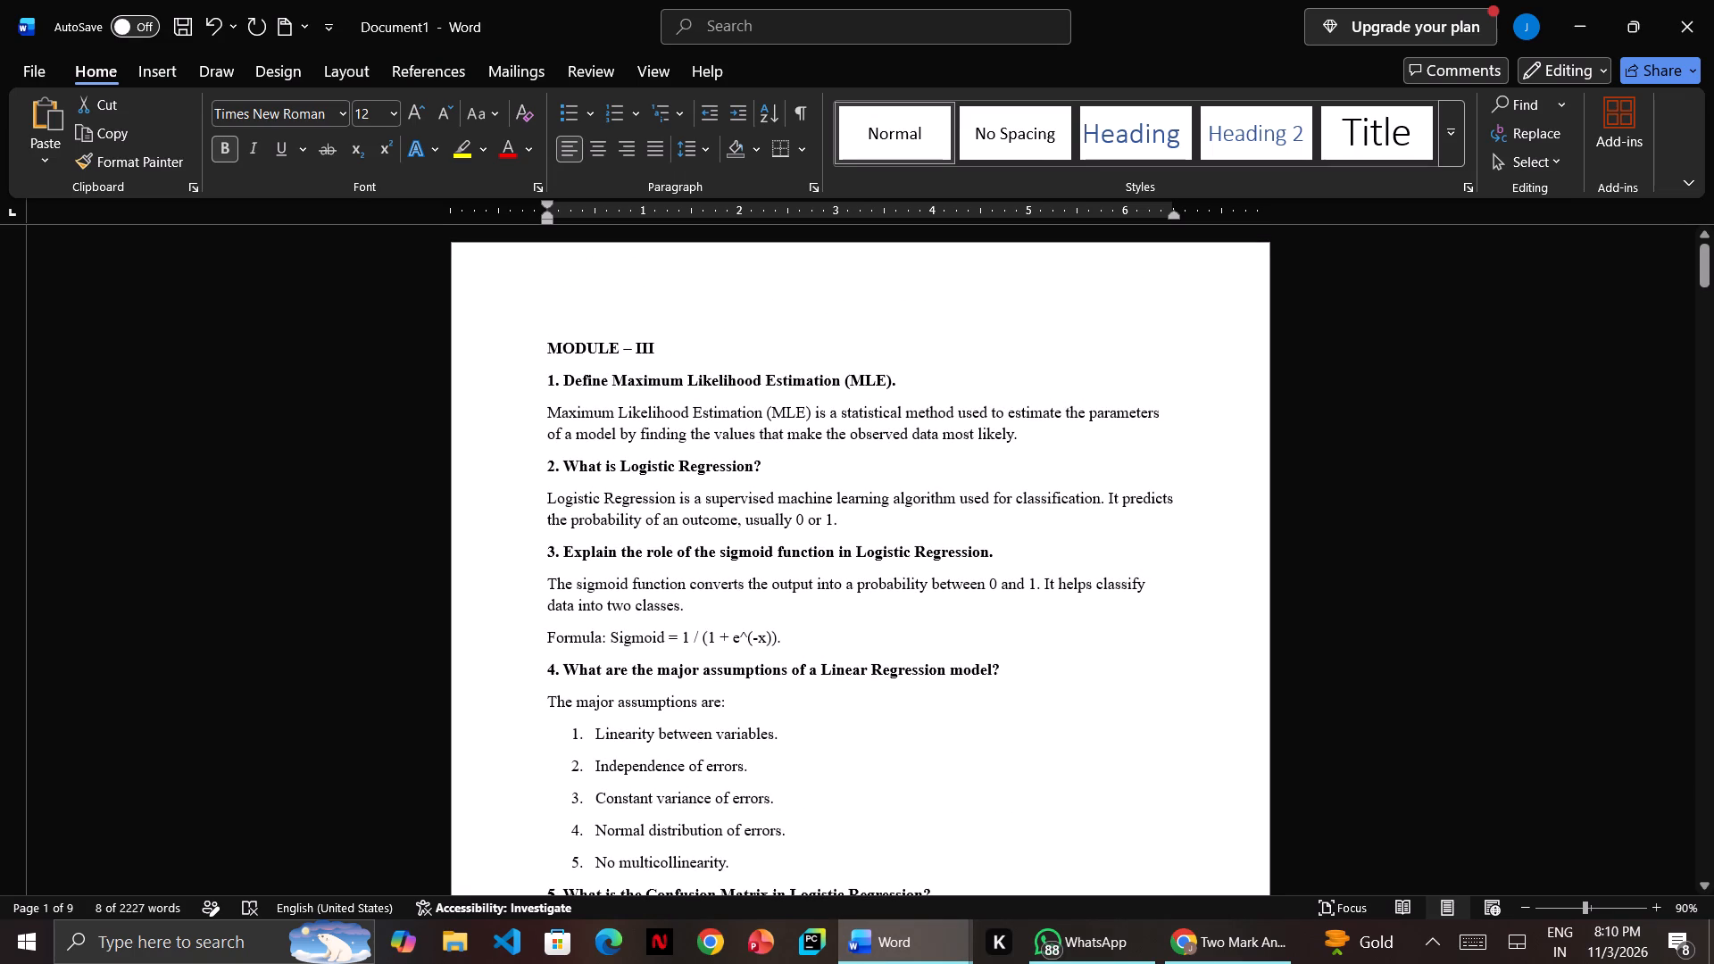
pyautogui.scroll(5, 840, 713)
pyautogui.scroll(-20, 838, 745)
pyautogui.scroll(-20, 838, 745)
pyautogui.scroll(-20, 838, 745)
pyautogui.scroll(1, 838, 745)
pyautogui.scroll(-20, 838, 745)
pyautogui.scroll(-20, 838, 745)
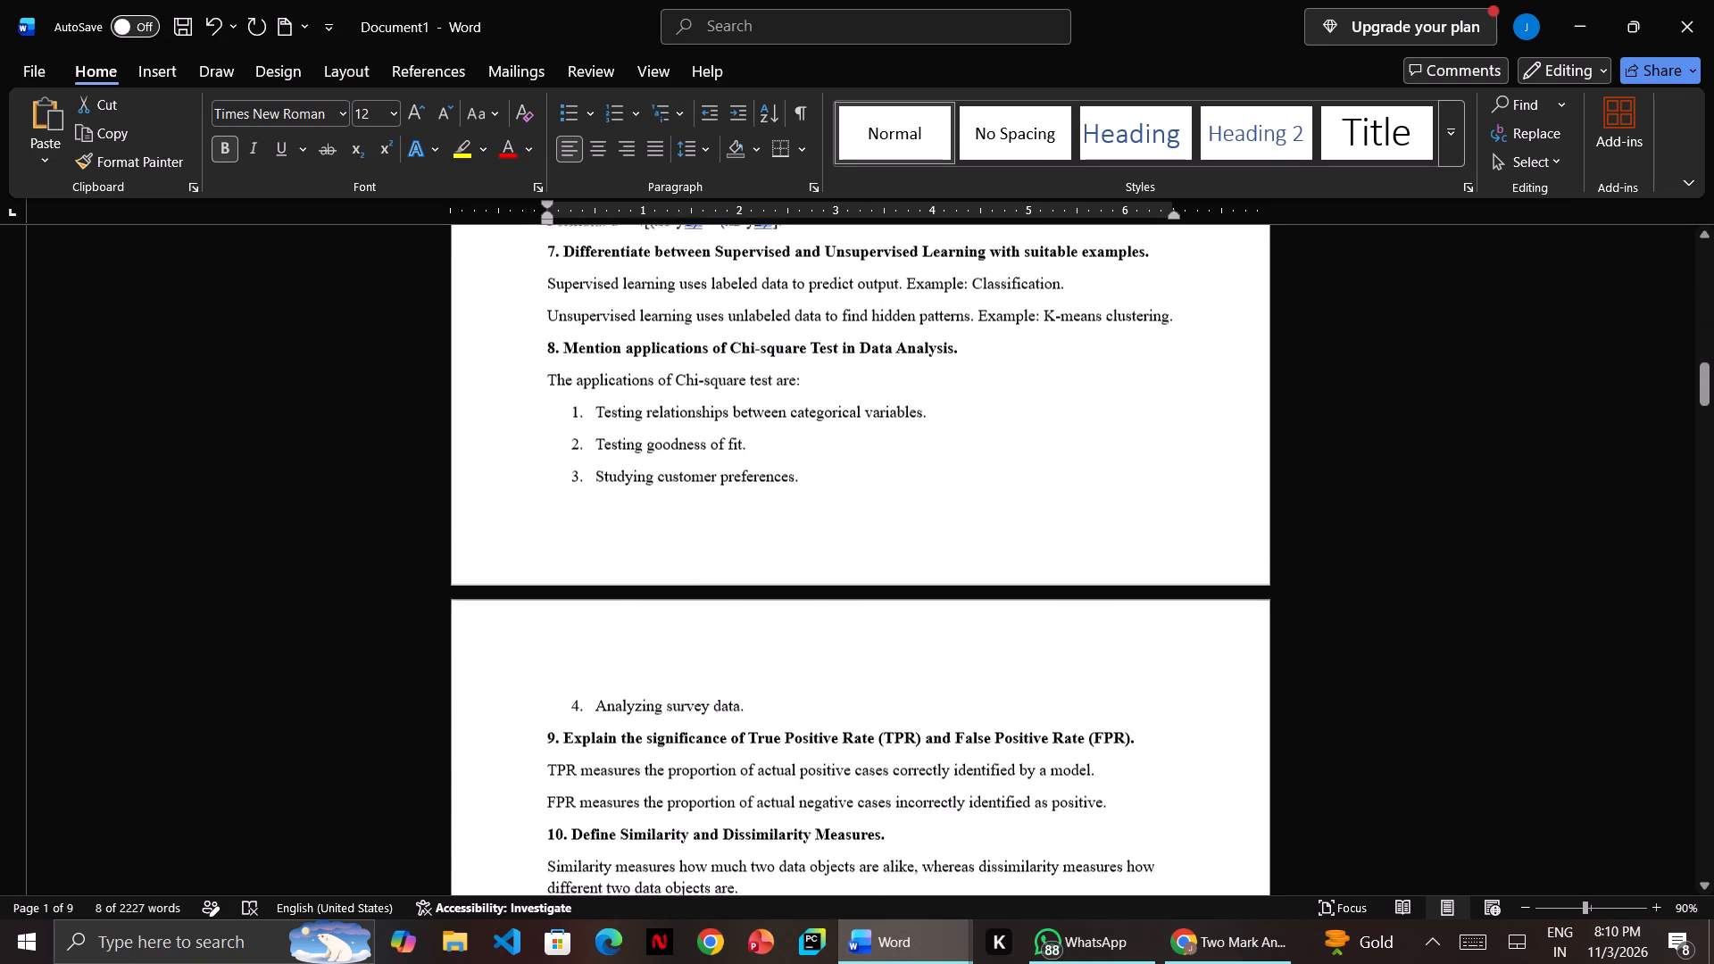
pyautogui.scroll(-12, 838, 745)
pyautogui.scroll(-9, 838, 745)
pyautogui.scroll(-20, 838, 745)
pyautogui.scroll(-13, 838, 745)
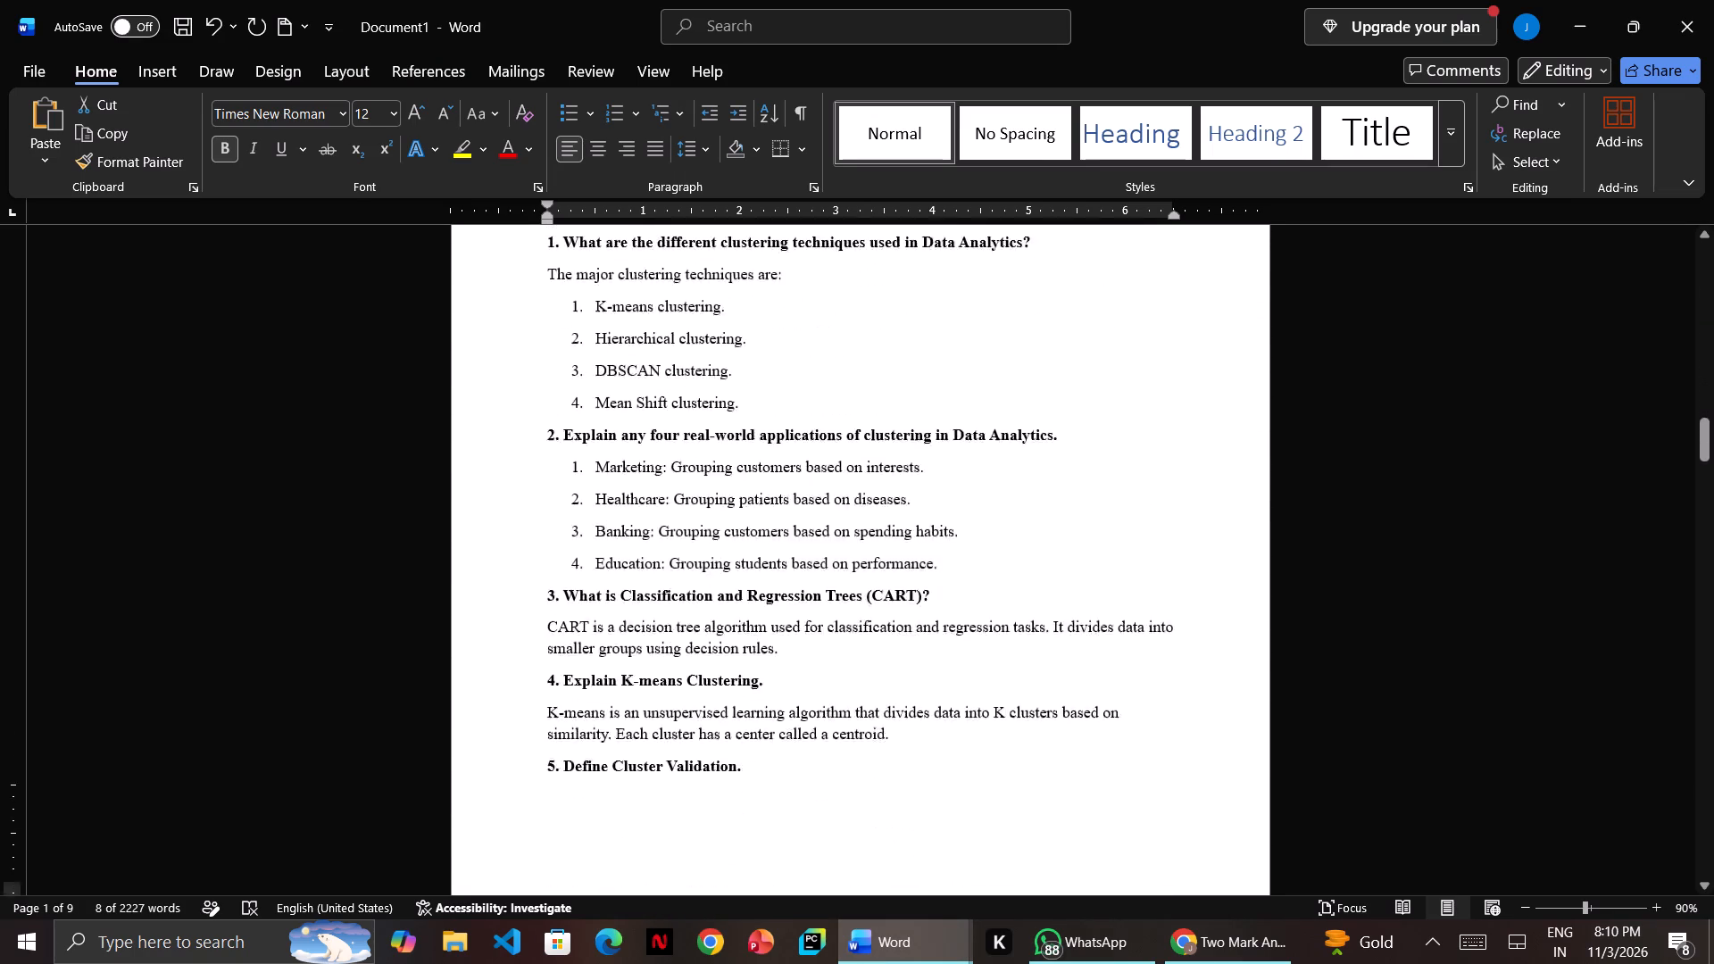
pyautogui.scroll(-20, 838, 745)
pyautogui.scroll(-20, 838, 745)
pyautogui.scroll(-20, 838, 745)
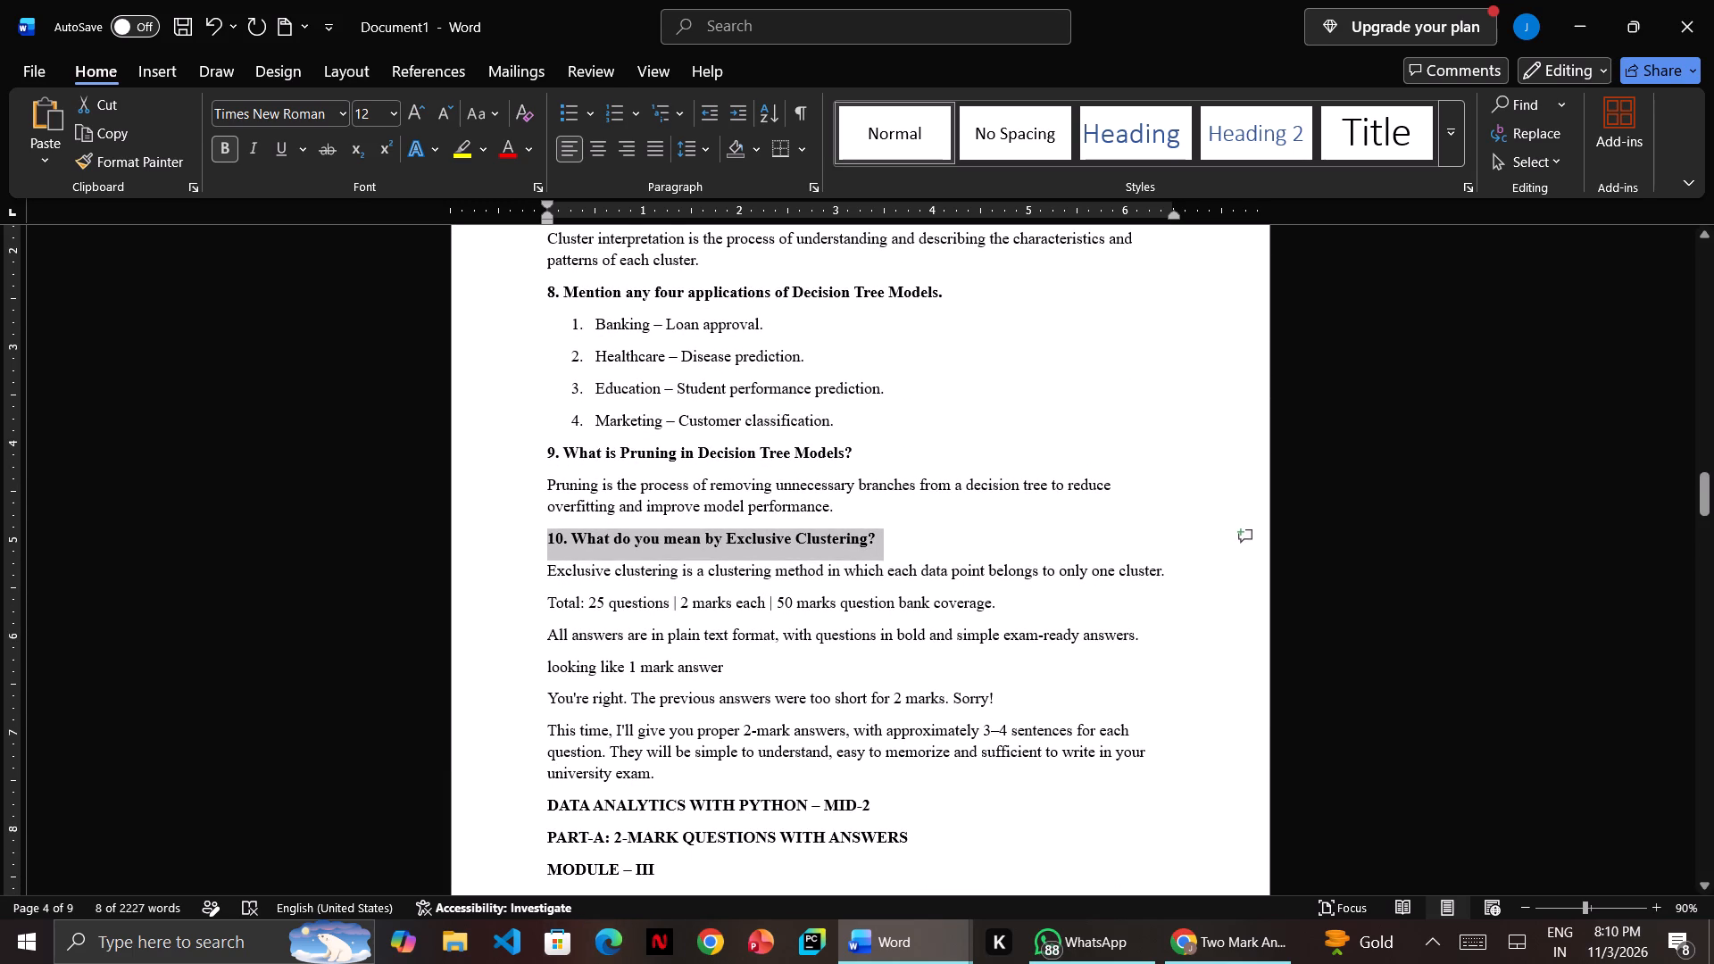
# Delete everything after the Module V question 10 answer, from the "Total: 25 questions" line through the end of the second answer set.
pyautogui.moveTo(545, 662); pyautogui.dragTo(705, 843)
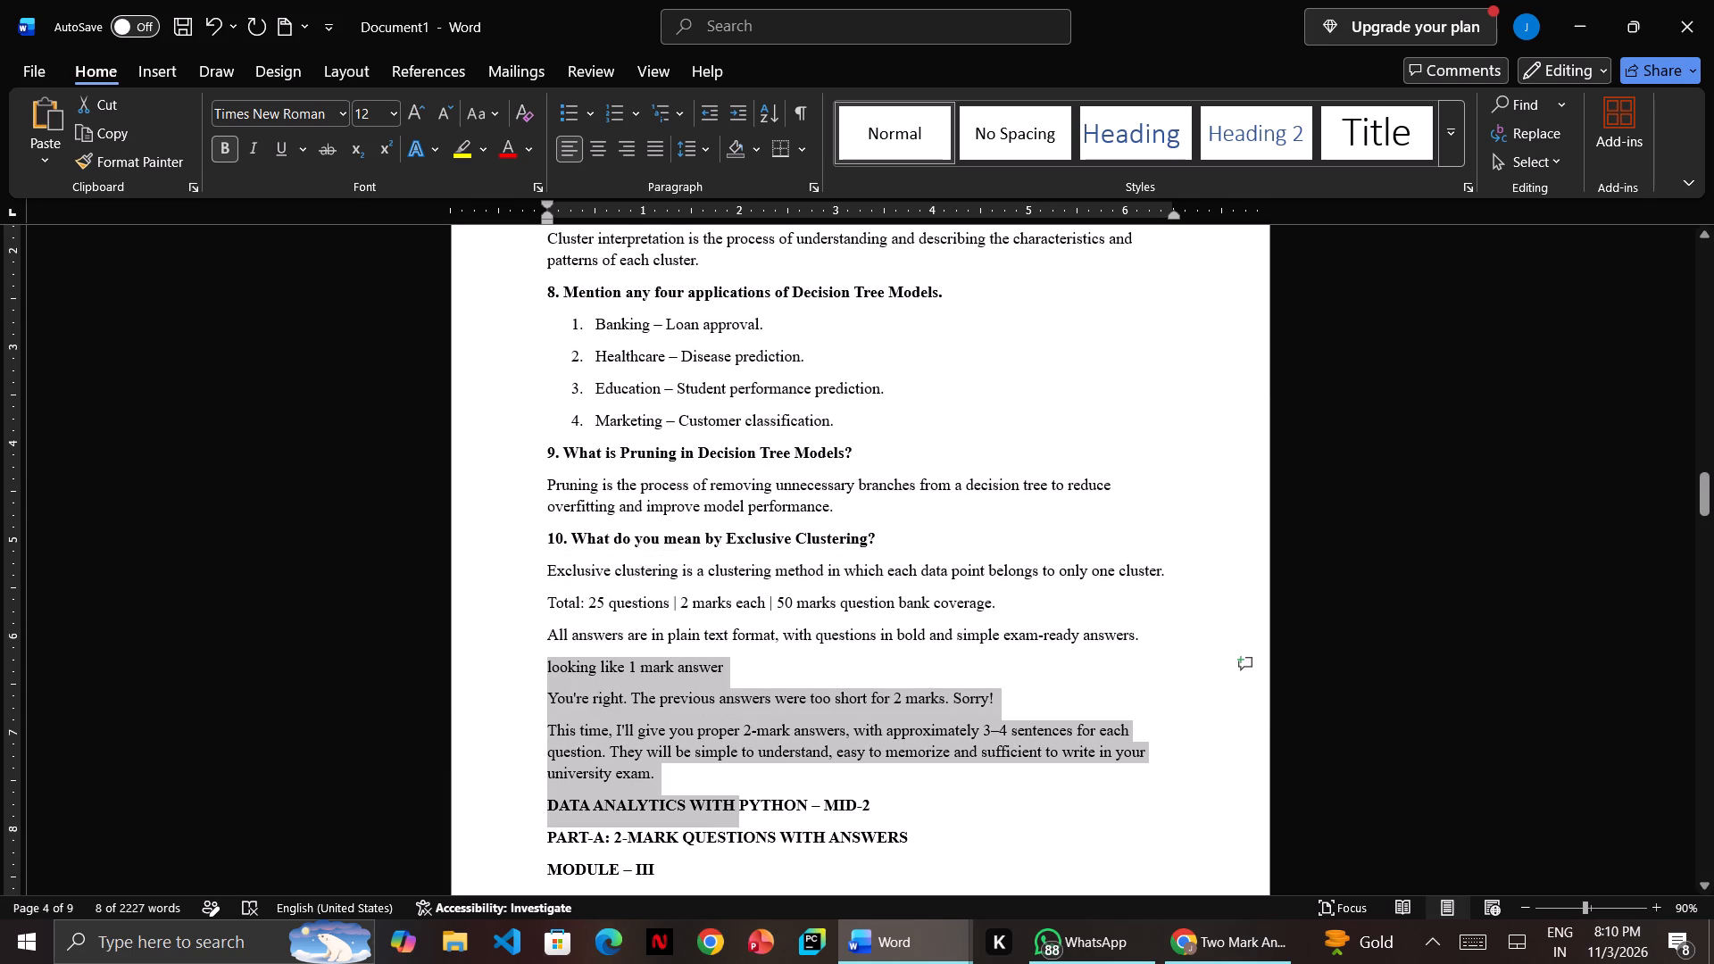
pyautogui.moveTo(705, 843); pyautogui.dragTo(700, 891)
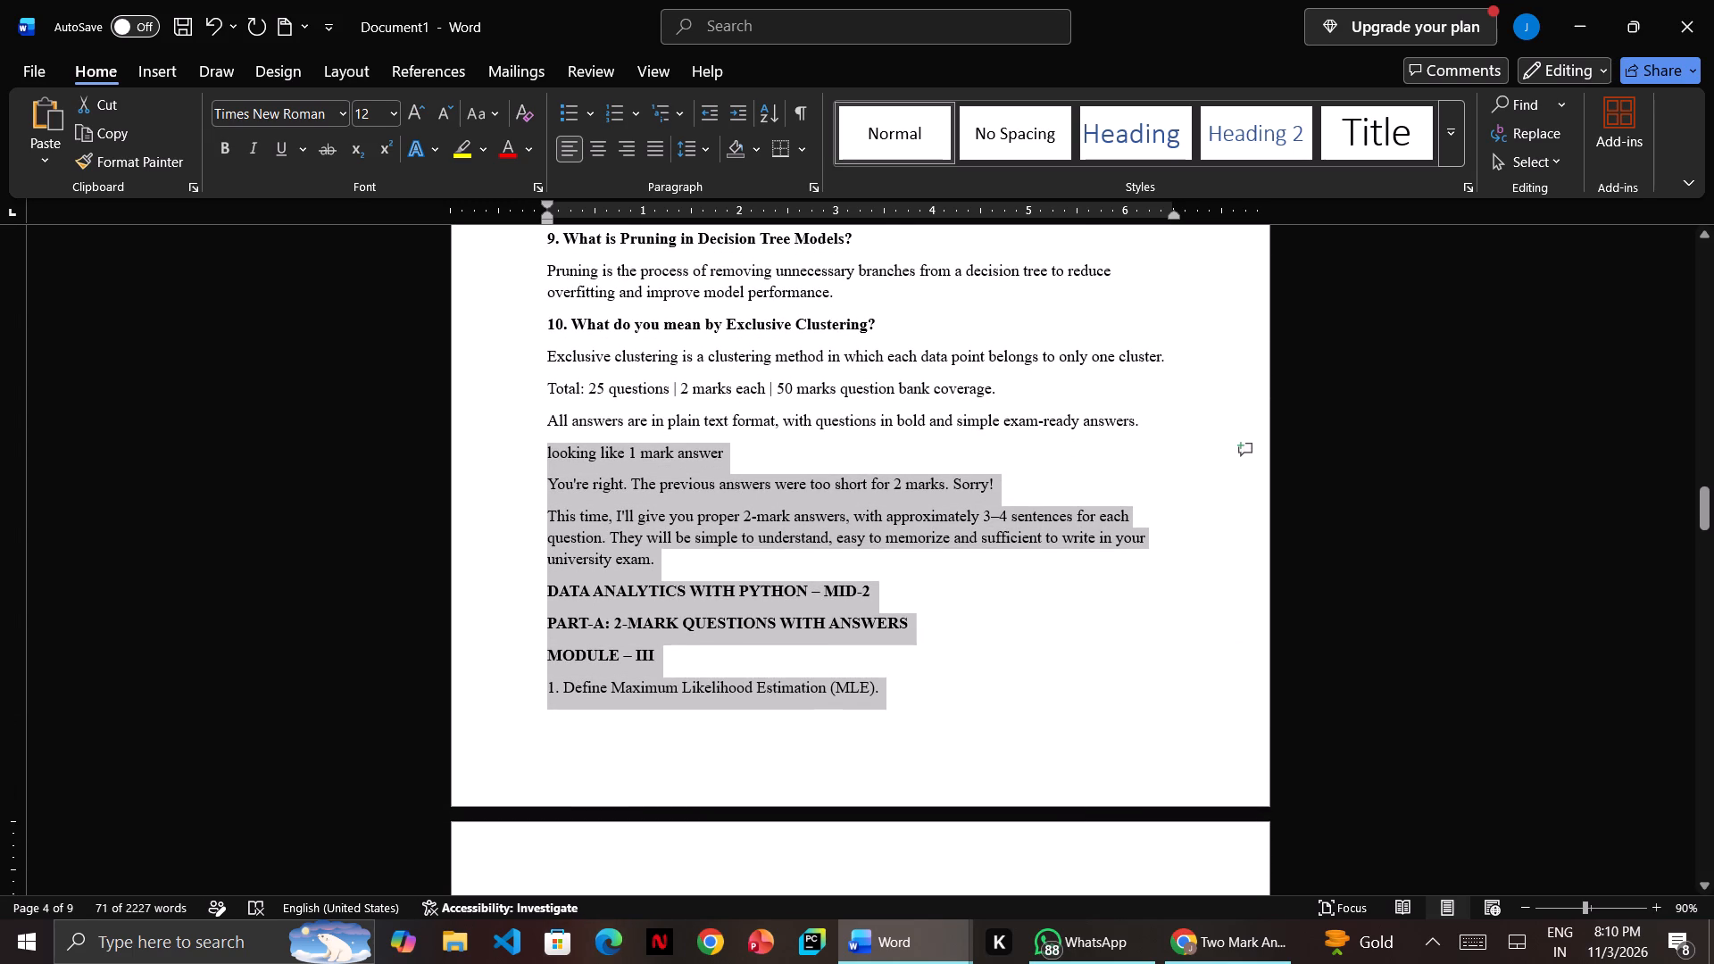
pyautogui.click(542, 385)
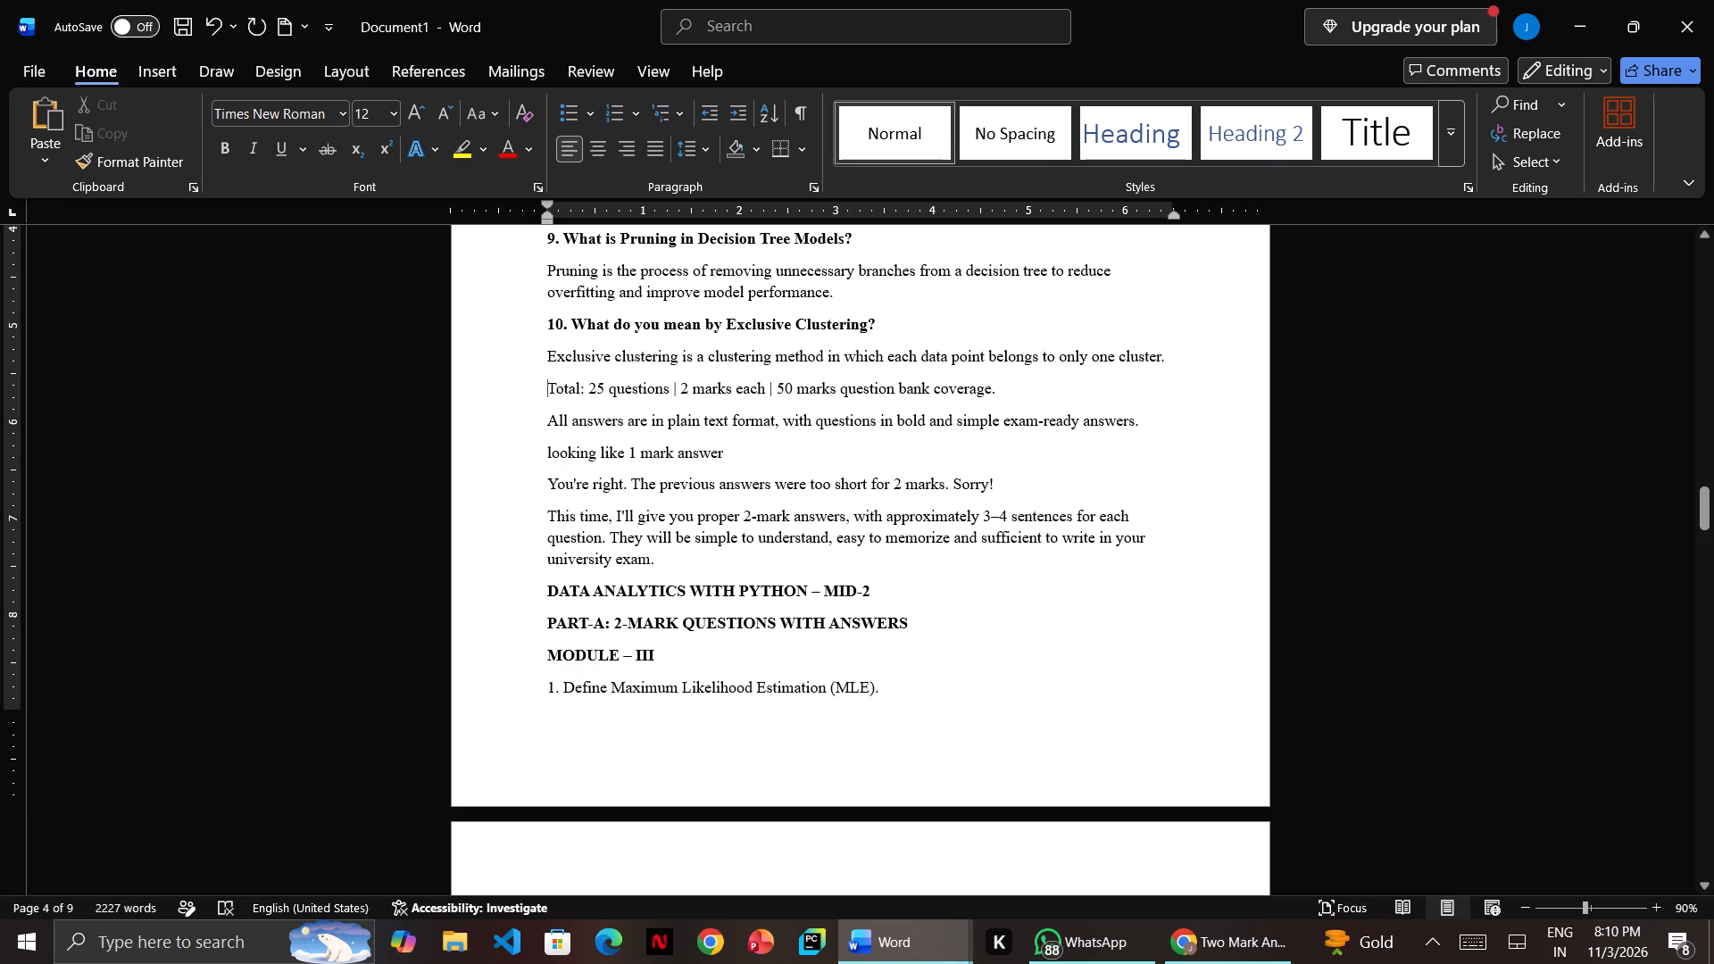
pyautogui.moveTo(542, 385); pyautogui.dragTo(676, 697)
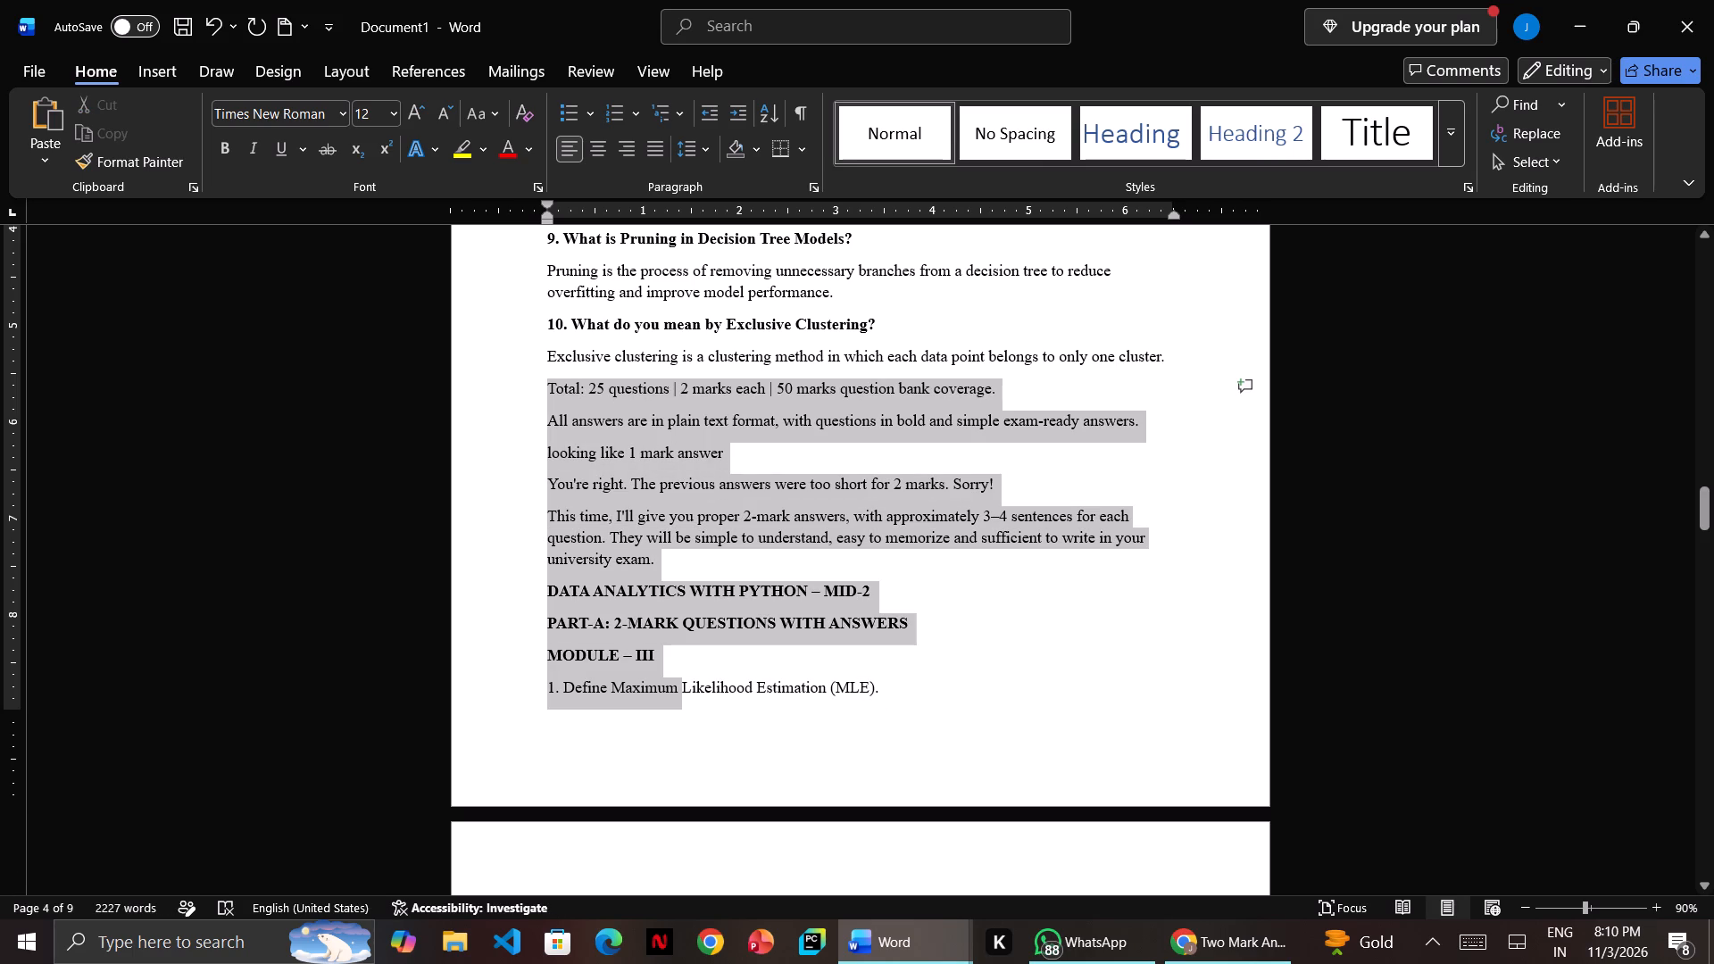
pyautogui.moveTo(676, 697); pyautogui.dragTo(635, 963)
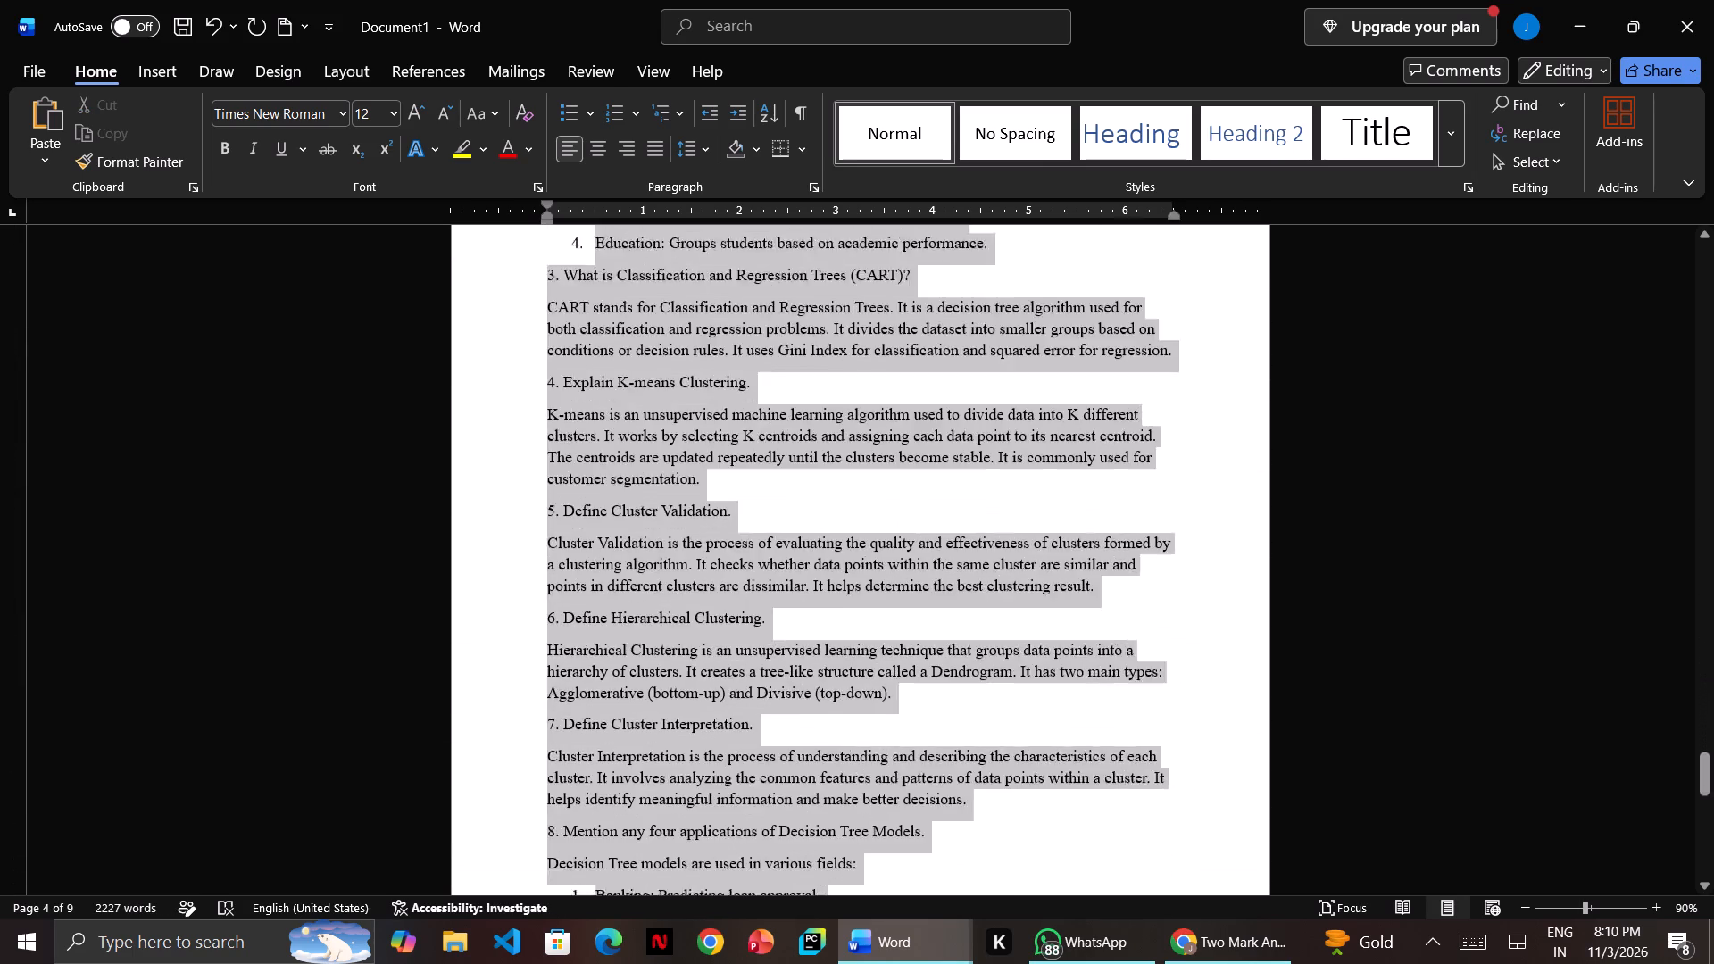
pyautogui.moveTo(635, 963); pyautogui.dragTo(615, 443)
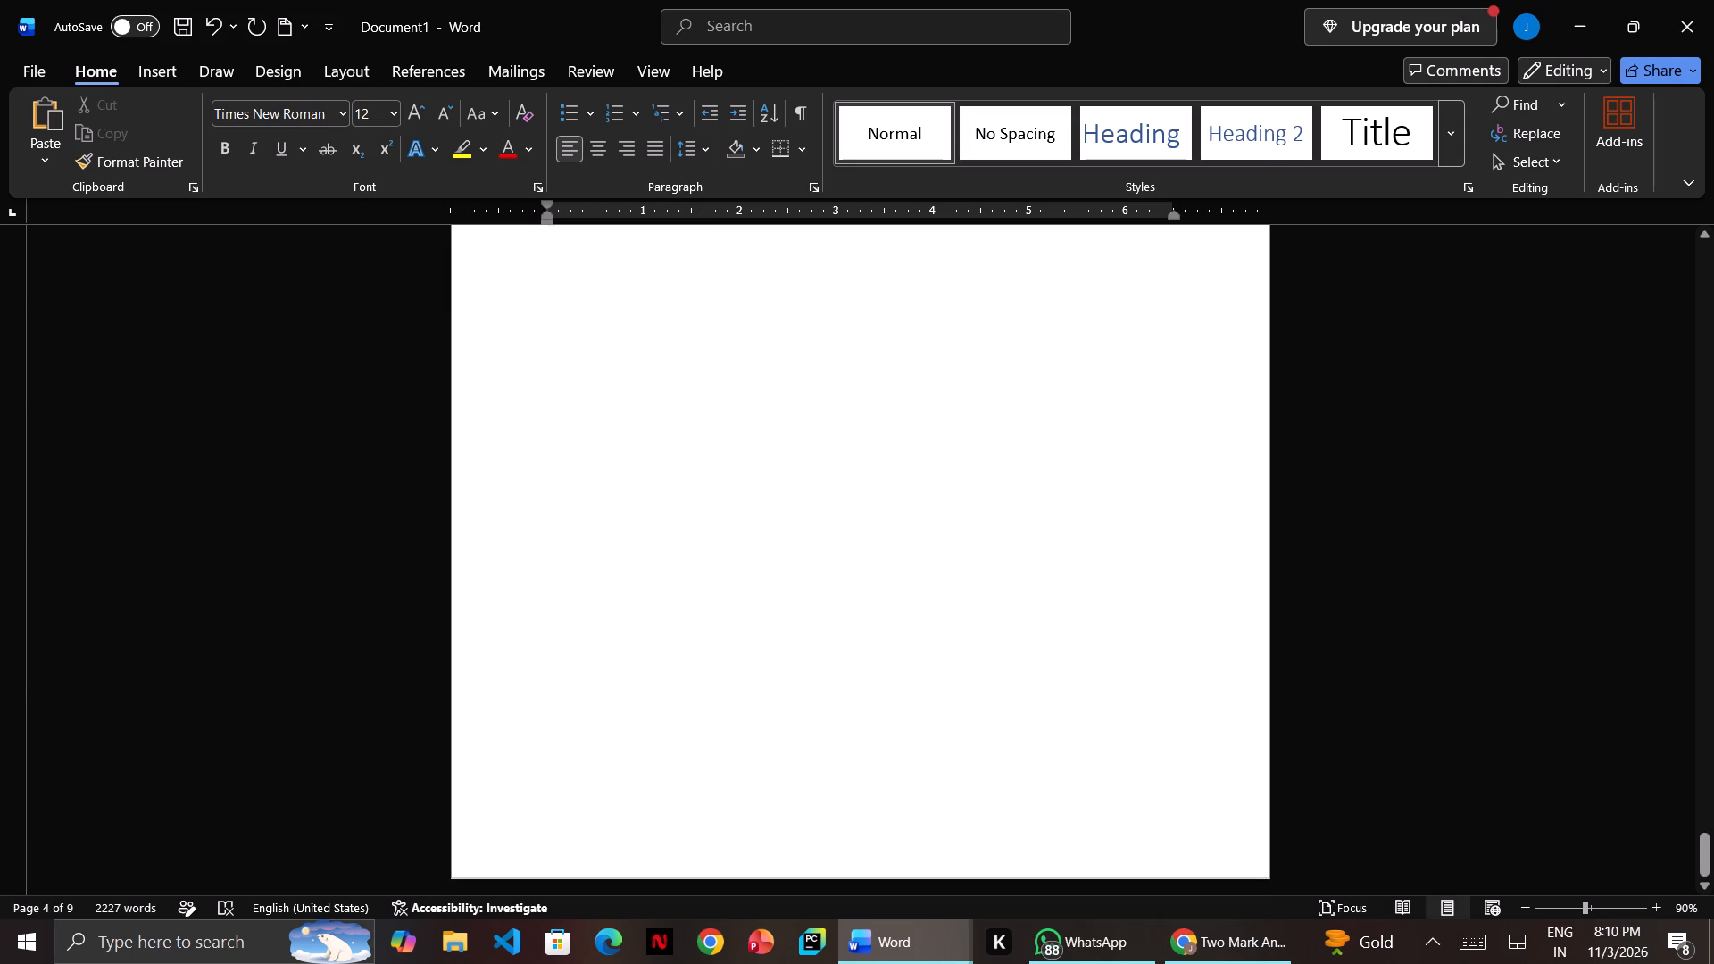
pyautogui.press('BackSpace')
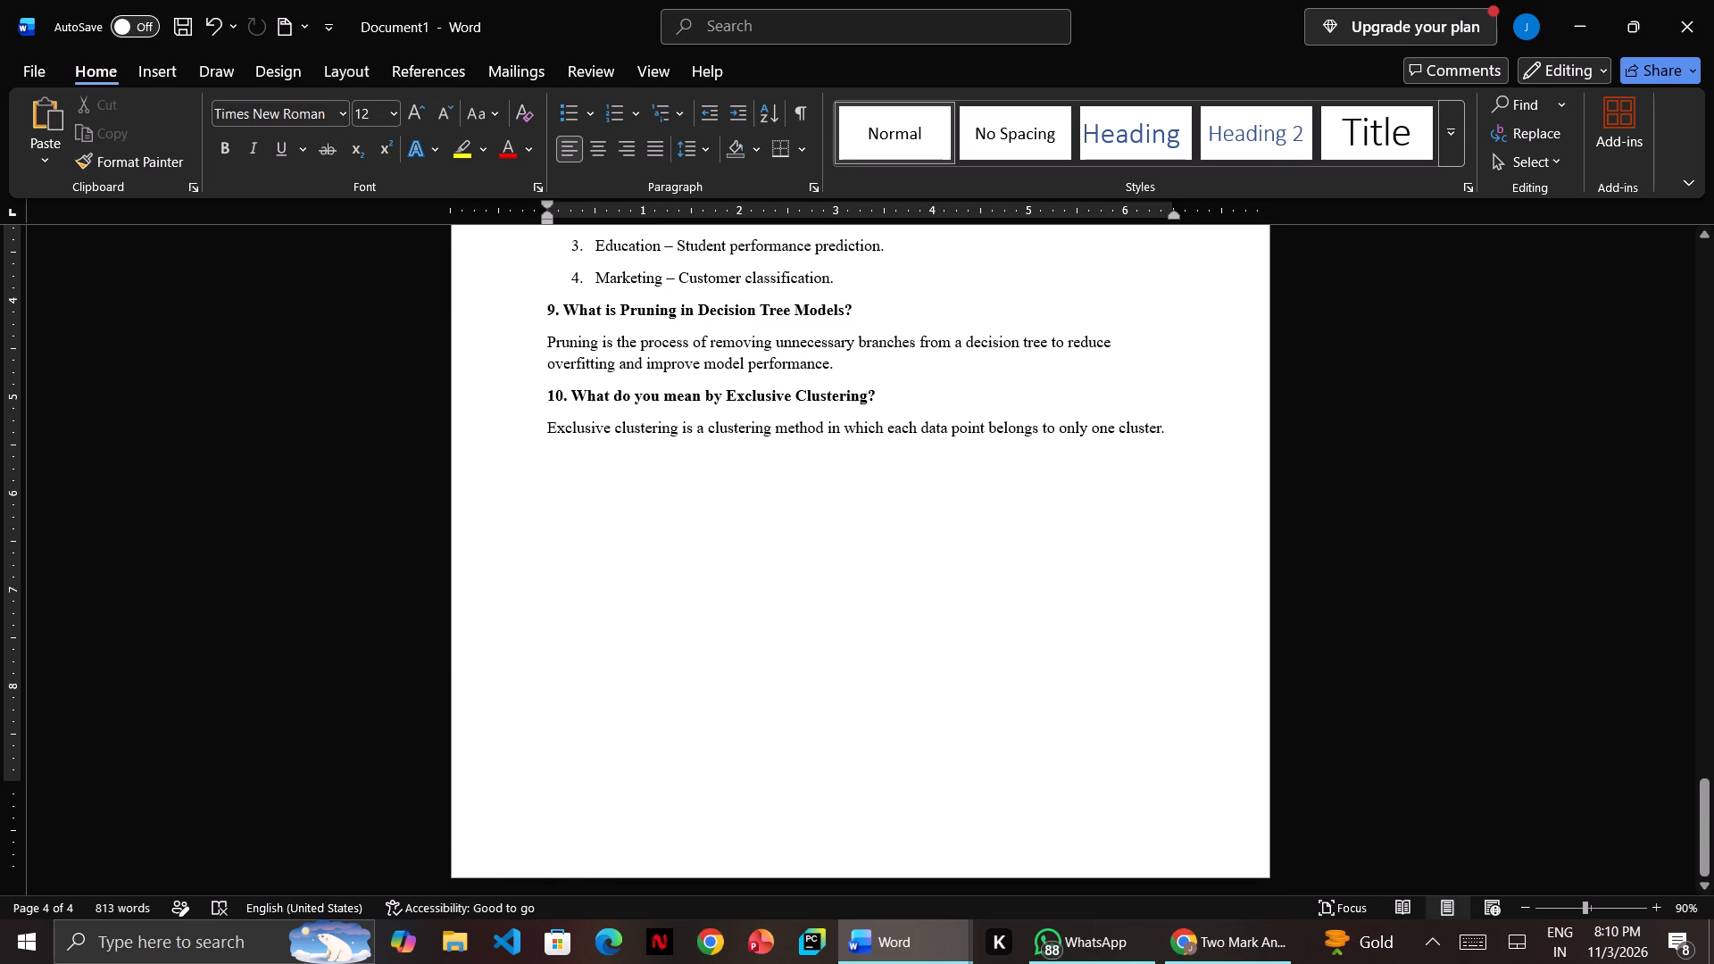
# Lay out the remaining question-and-answer text of Document1 in two columns and check the pages.
pyautogui.scroll(20, 615, 443)
pyautogui.scroll(20, 615, 443)
pyautogui.scroll(20, 615, 443)
pyautogui.scroll(-20, 615, 443)
pyautogui.scroll(-20, 615, 443)
pyautogui.scroll(-20, 615, 443)
pyautogui.scroll(-16, 615, 443)
pyautogui.scroll(20, 615, 443)
pyautogui.scroll(20, 615, 443)
pyautogui.scroll(20, 615, 443)
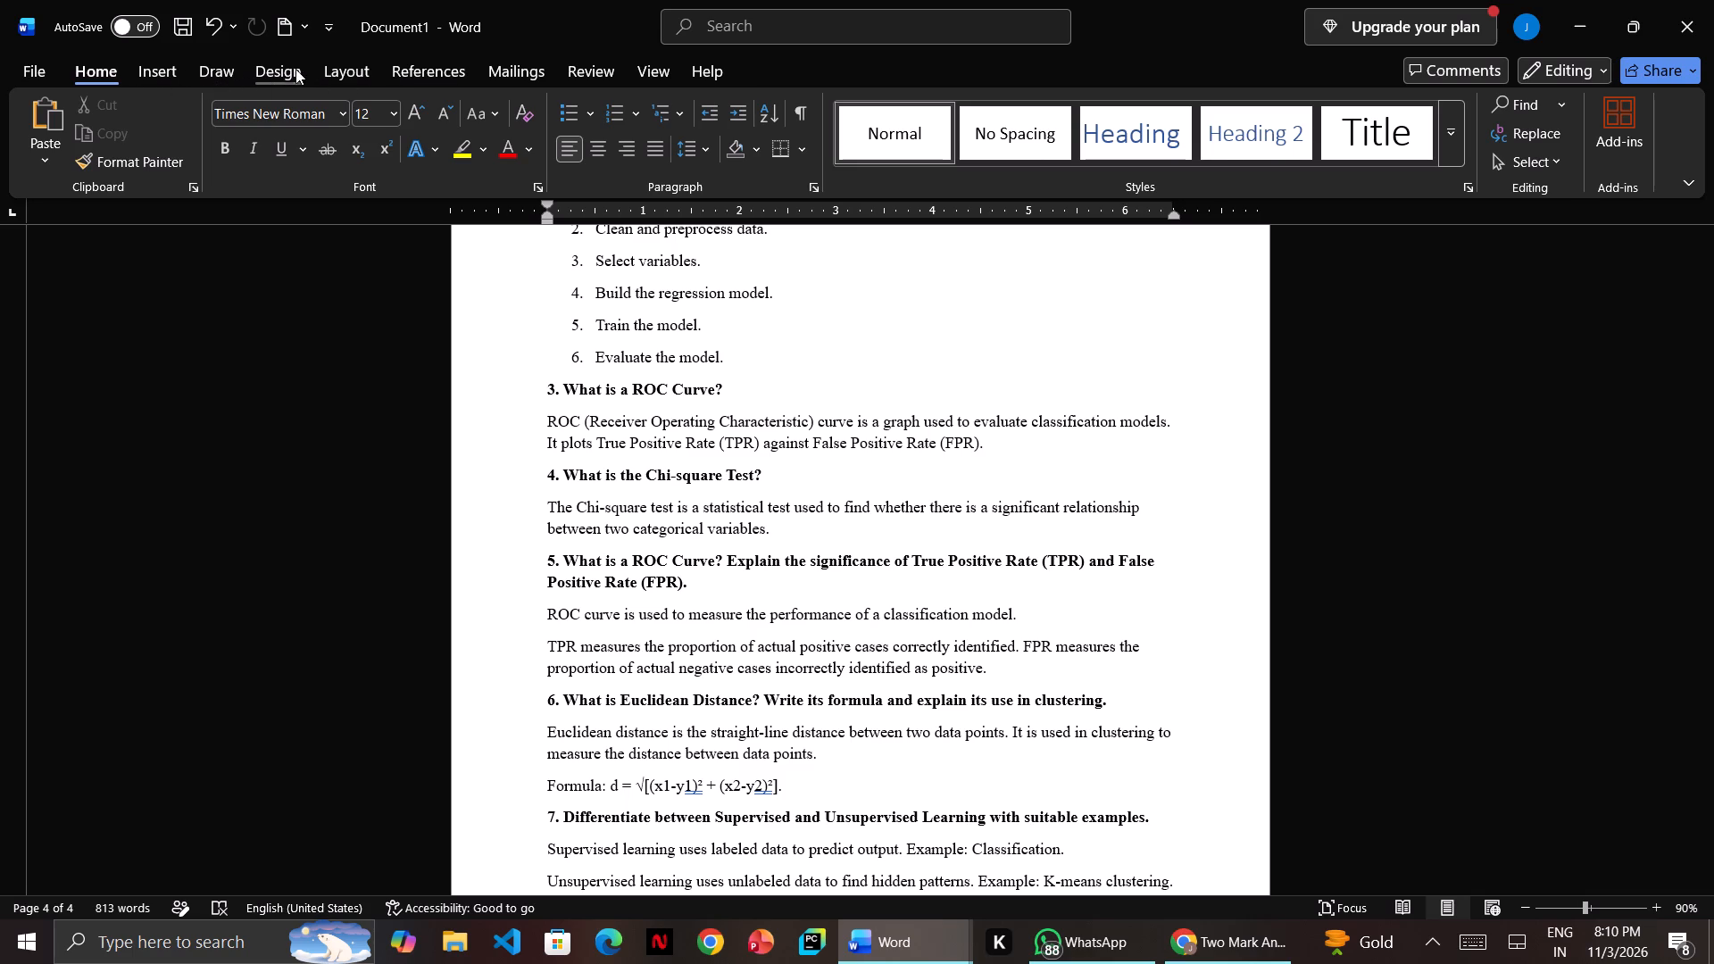
pyautogui.click(346, 74)
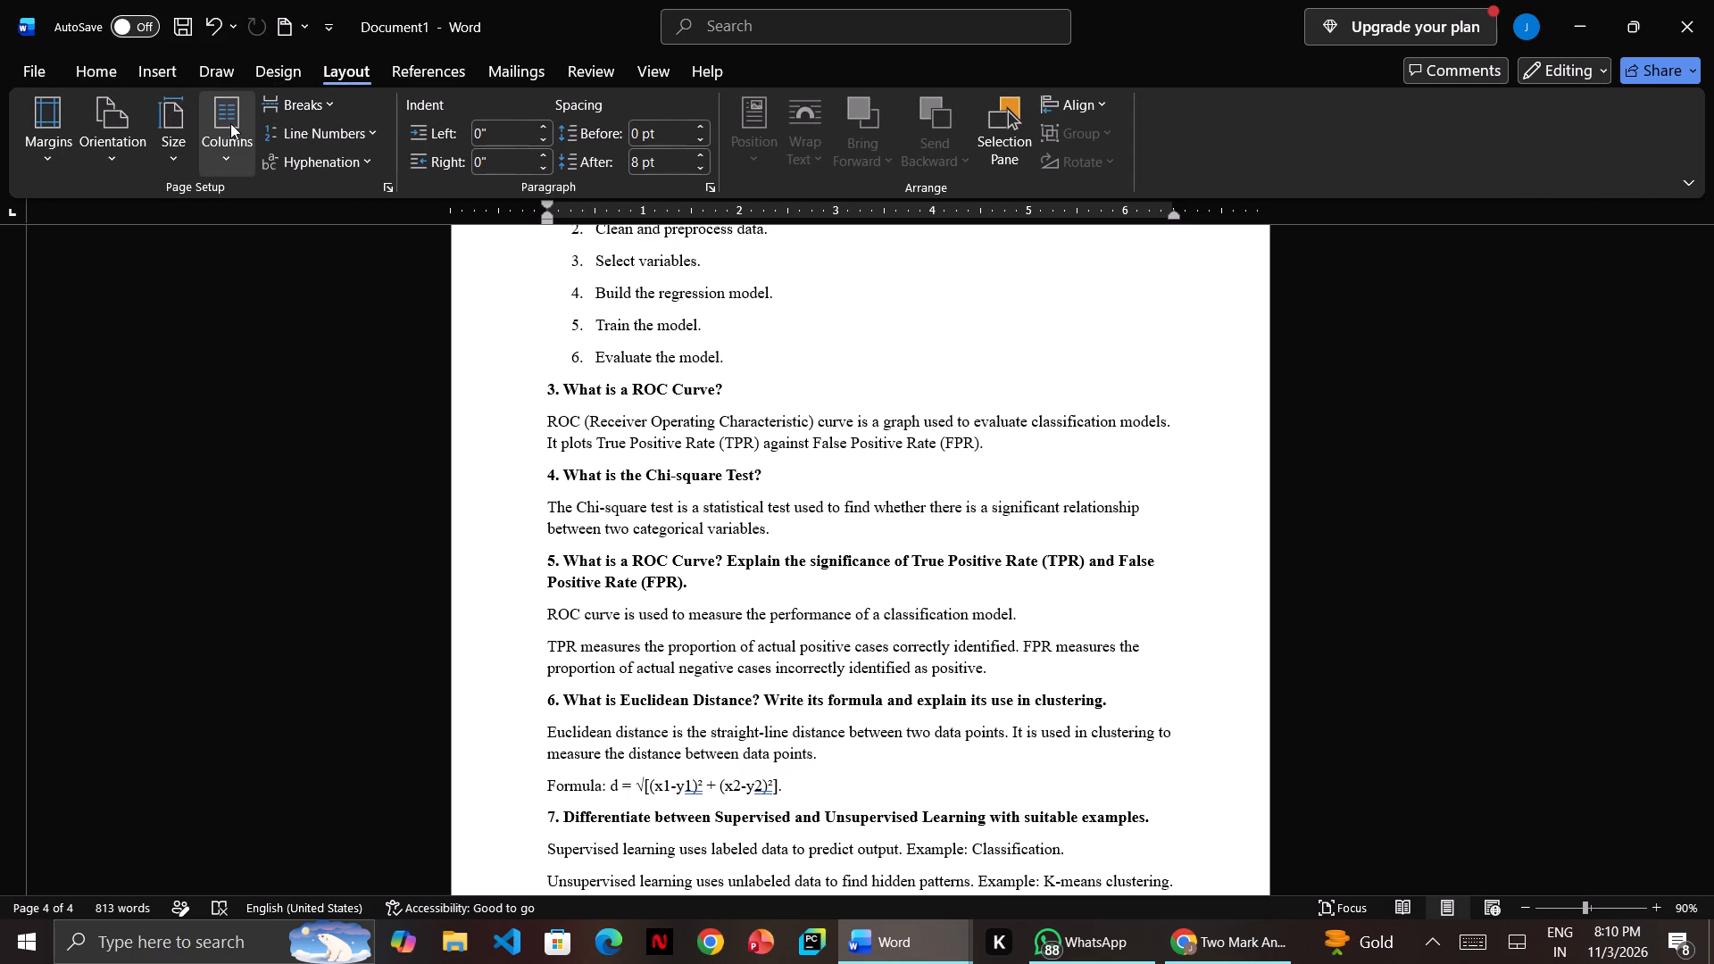
pyautogui.click(230, 124)
pyautogui.click(248, 251)
pyautogui.scroll(20, 623, 333)
pyautogui.scroll(20, 623, 333)
pyautogui.scroll(20, 623, 333)
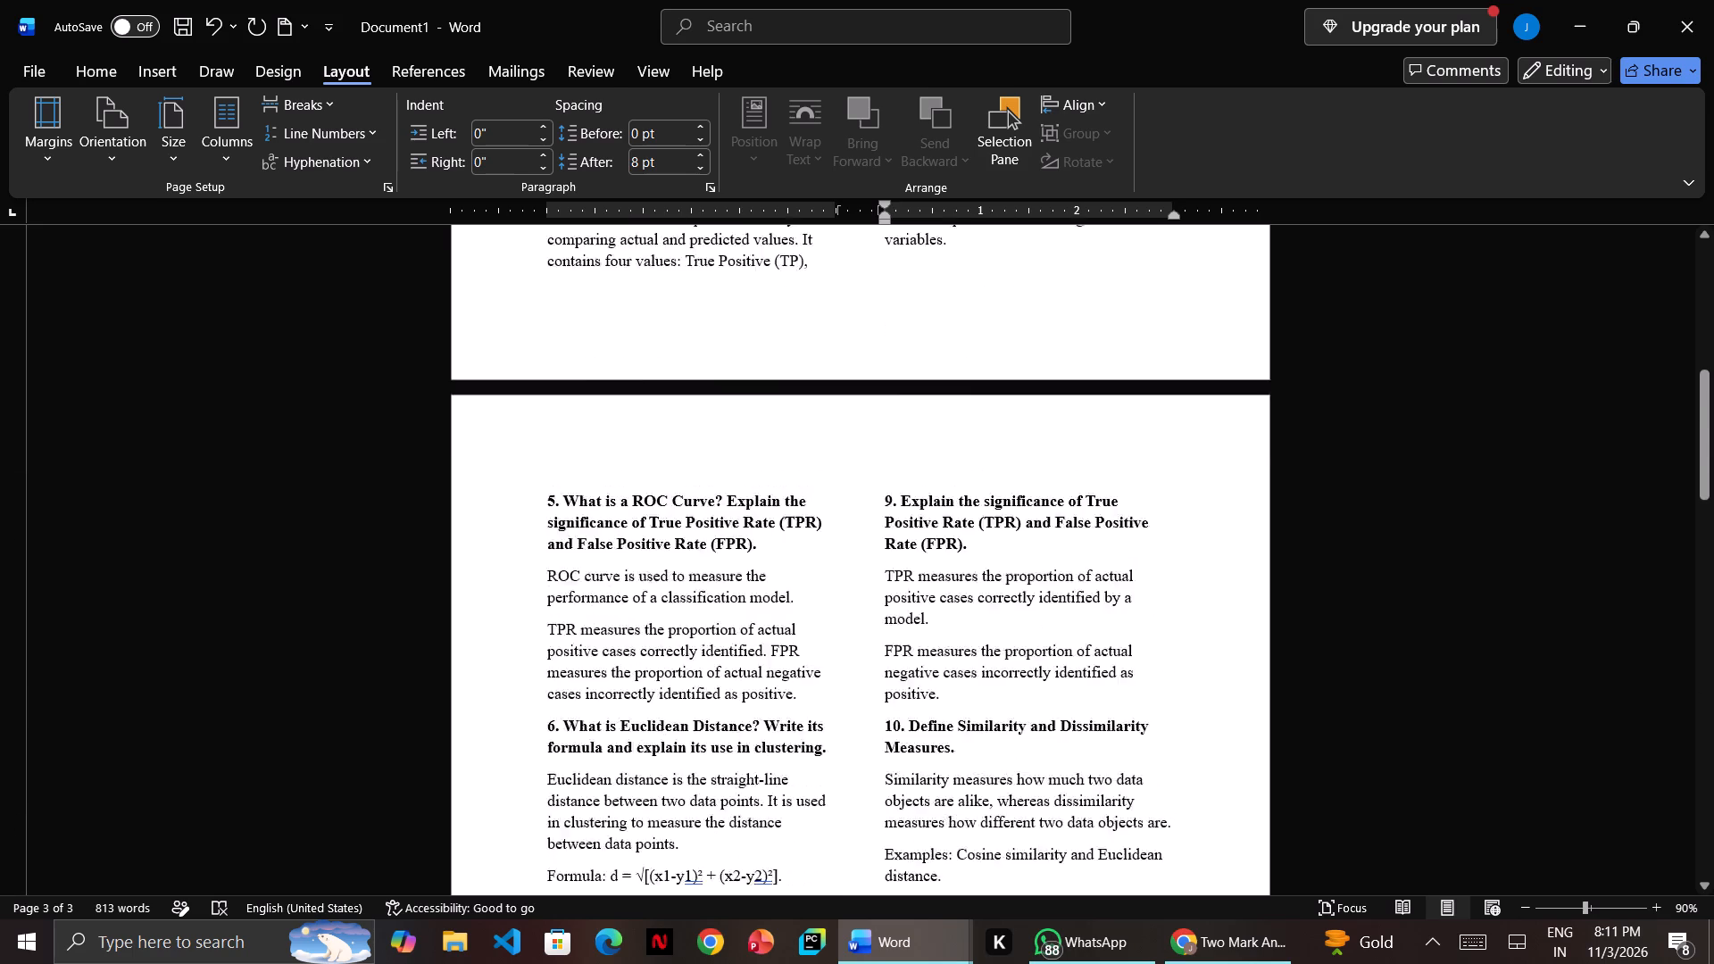
pyautogui.scroll(20, 623, 333)
pyautogui.scroll(20, 623, 333)
pyautogui.scroll(20, 623, 333)
pyautogui.scroll(-14, 623, 333)
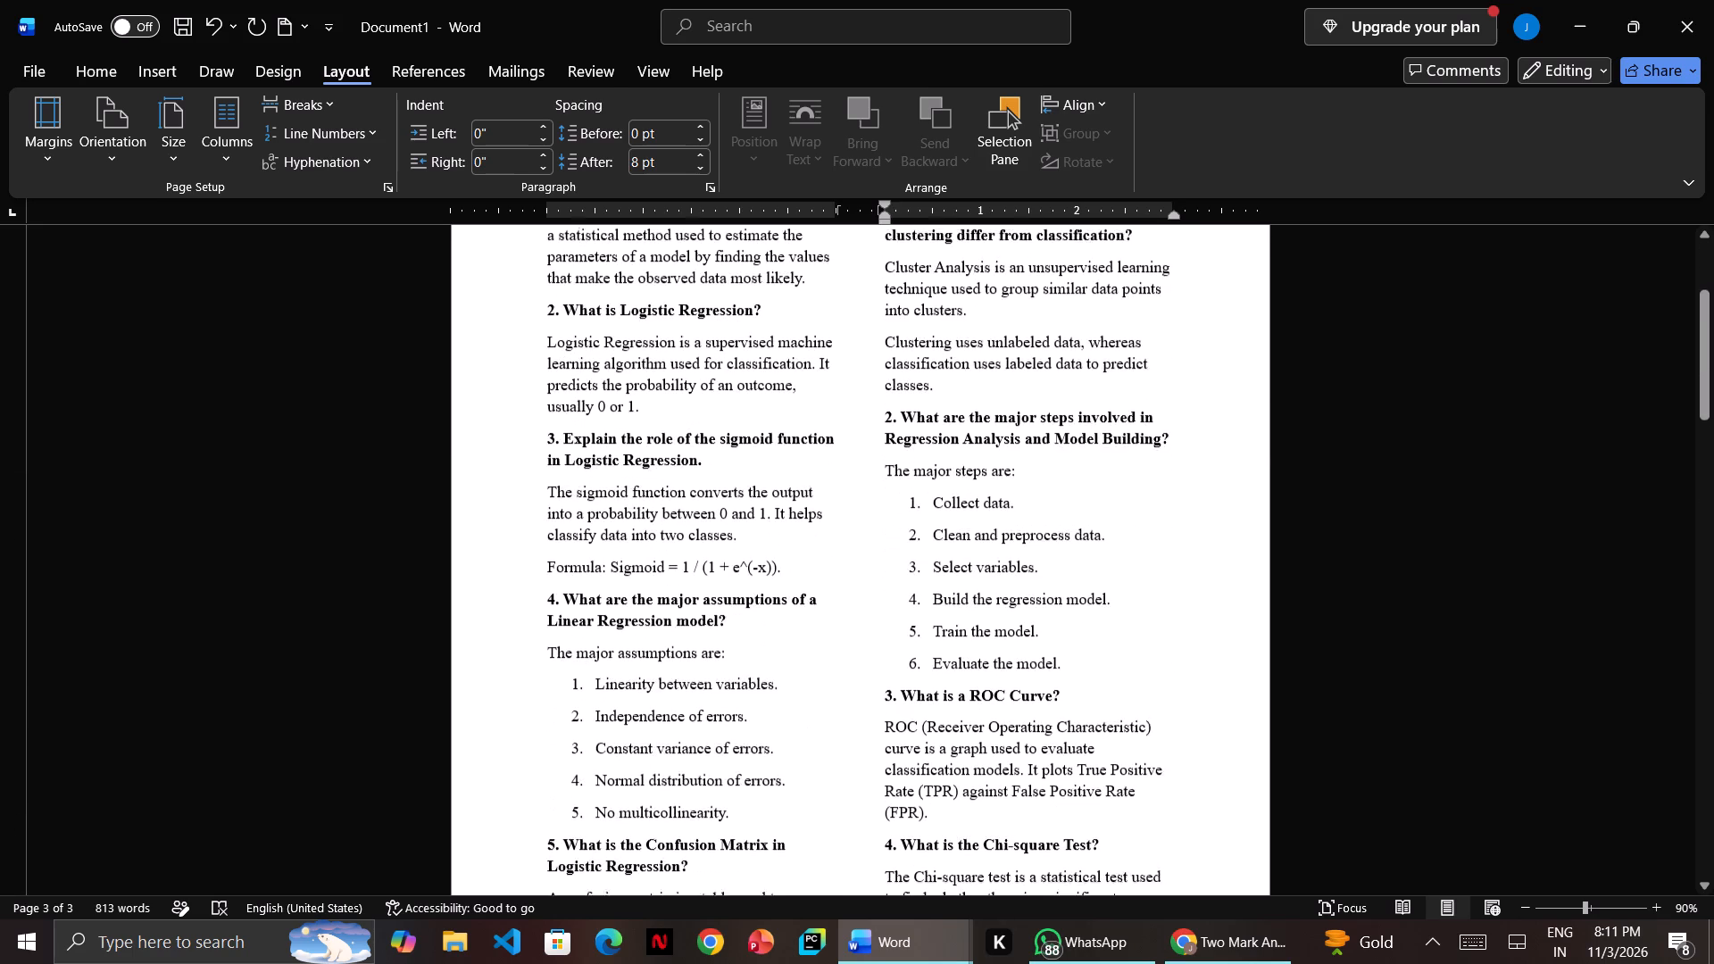
pyautogui.scroll(-2, 623, 333)
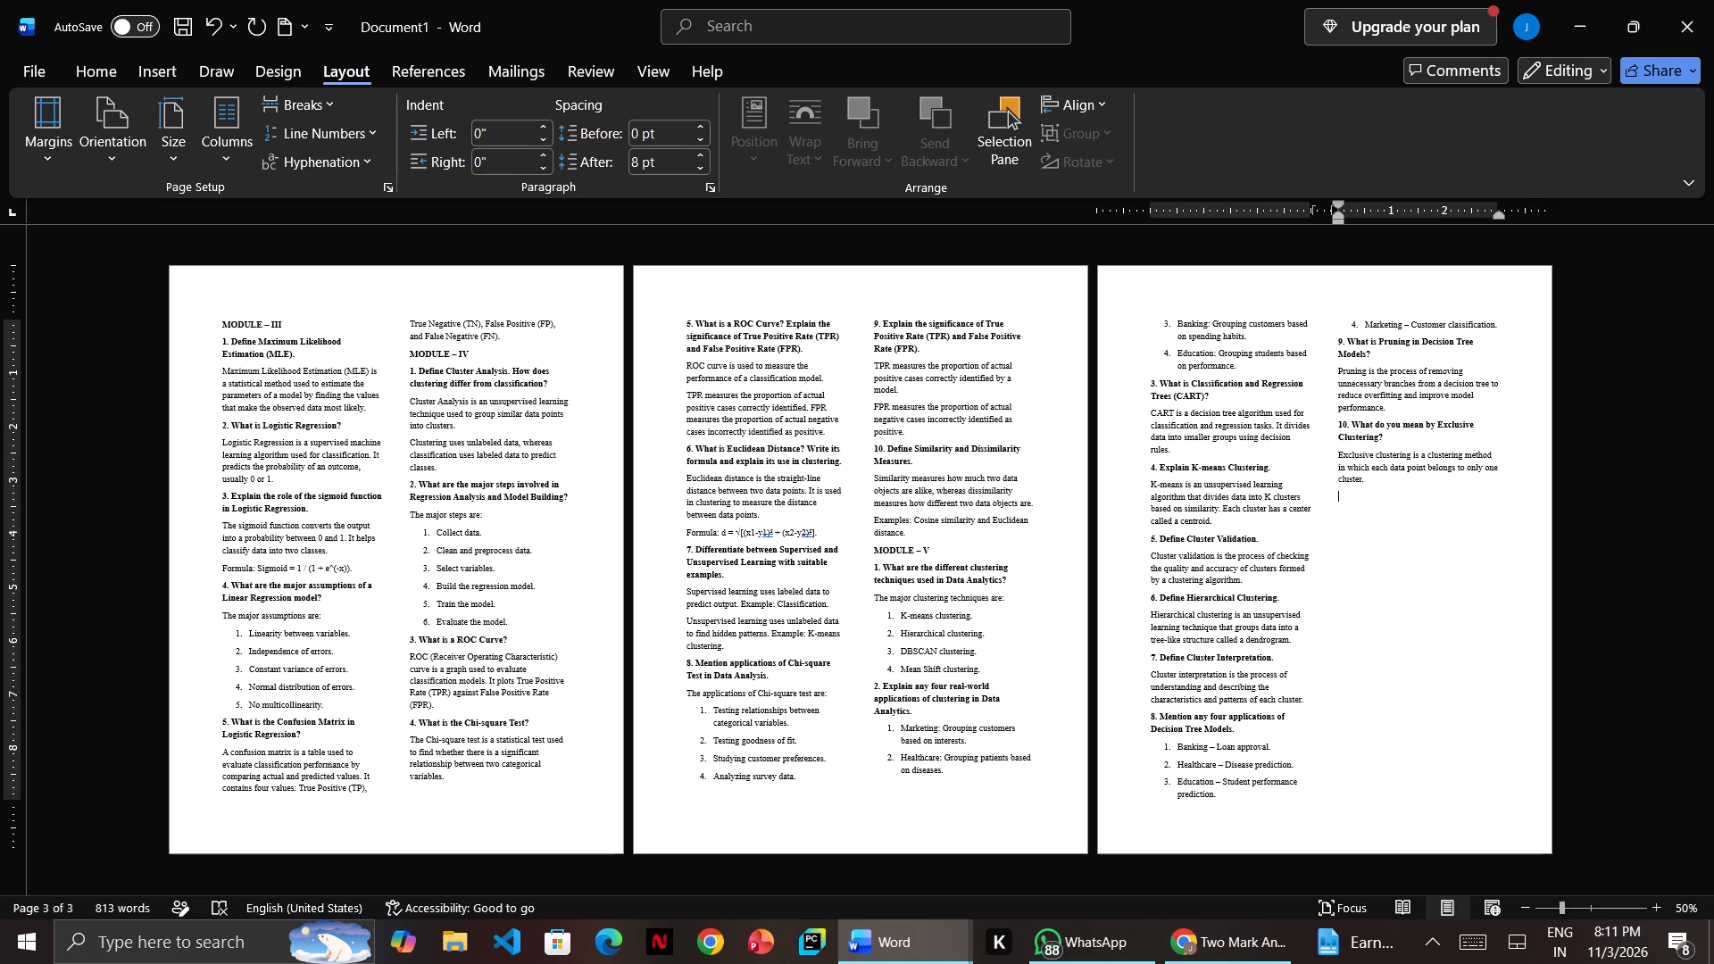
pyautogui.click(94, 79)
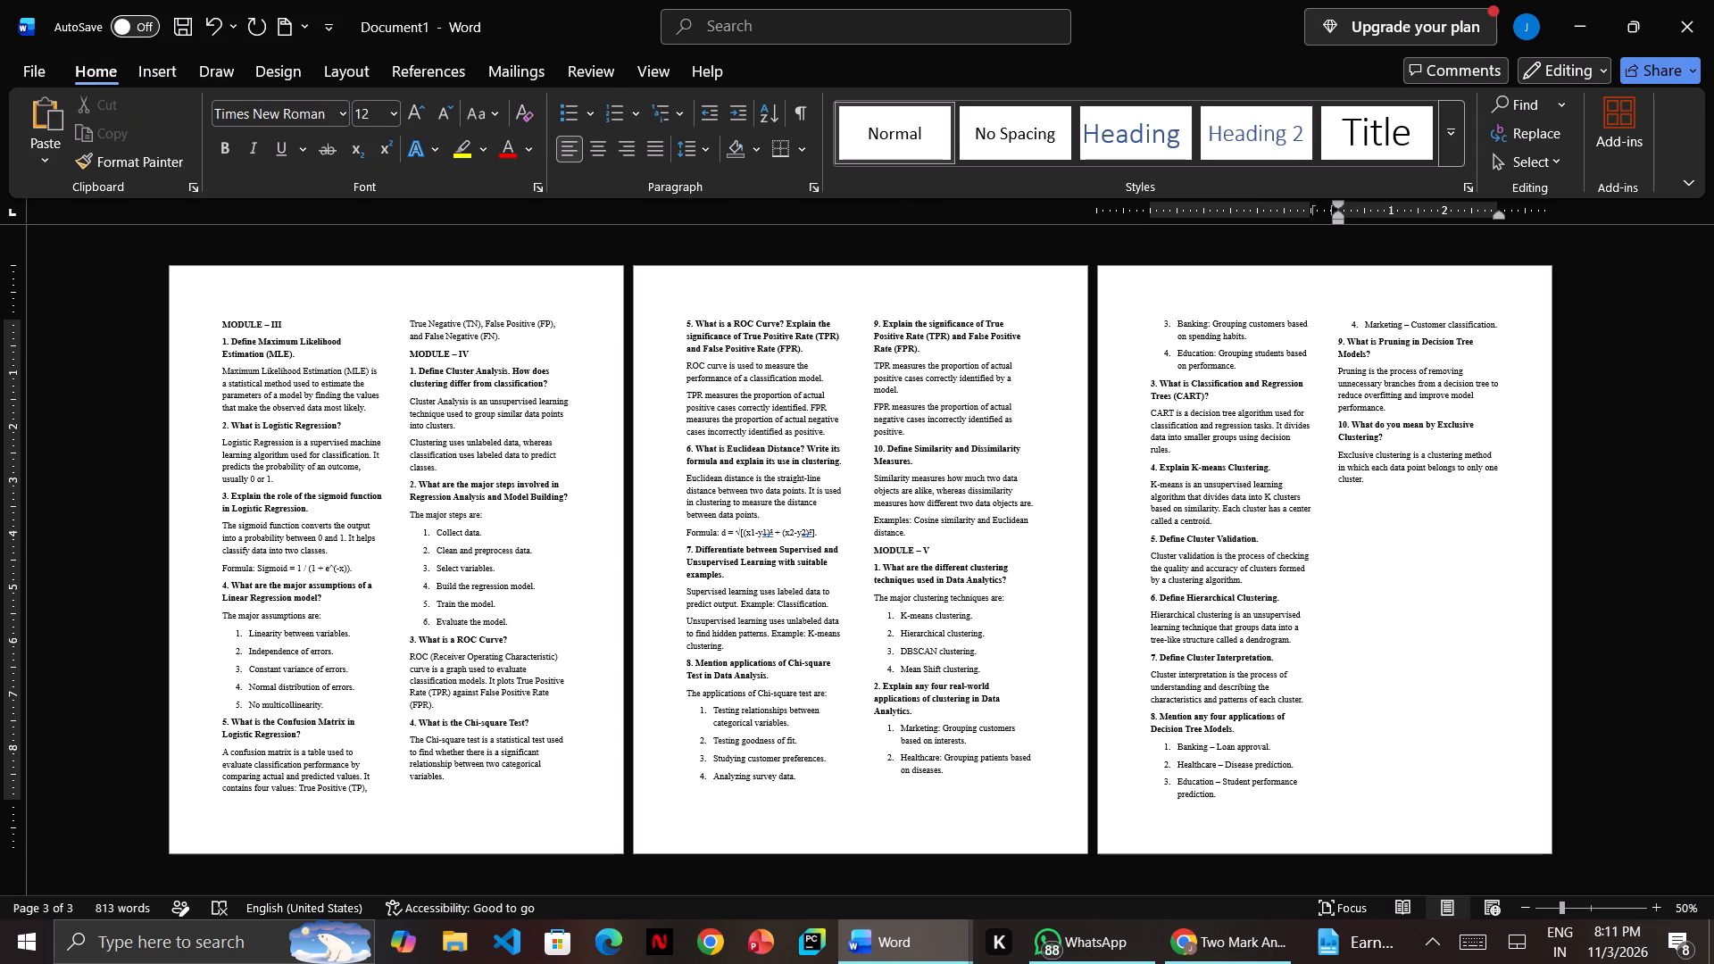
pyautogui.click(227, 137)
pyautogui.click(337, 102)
# Apply the Narrow page margins, 0.5" on all sides, to Document1.
pyautogui.click(352, 71)
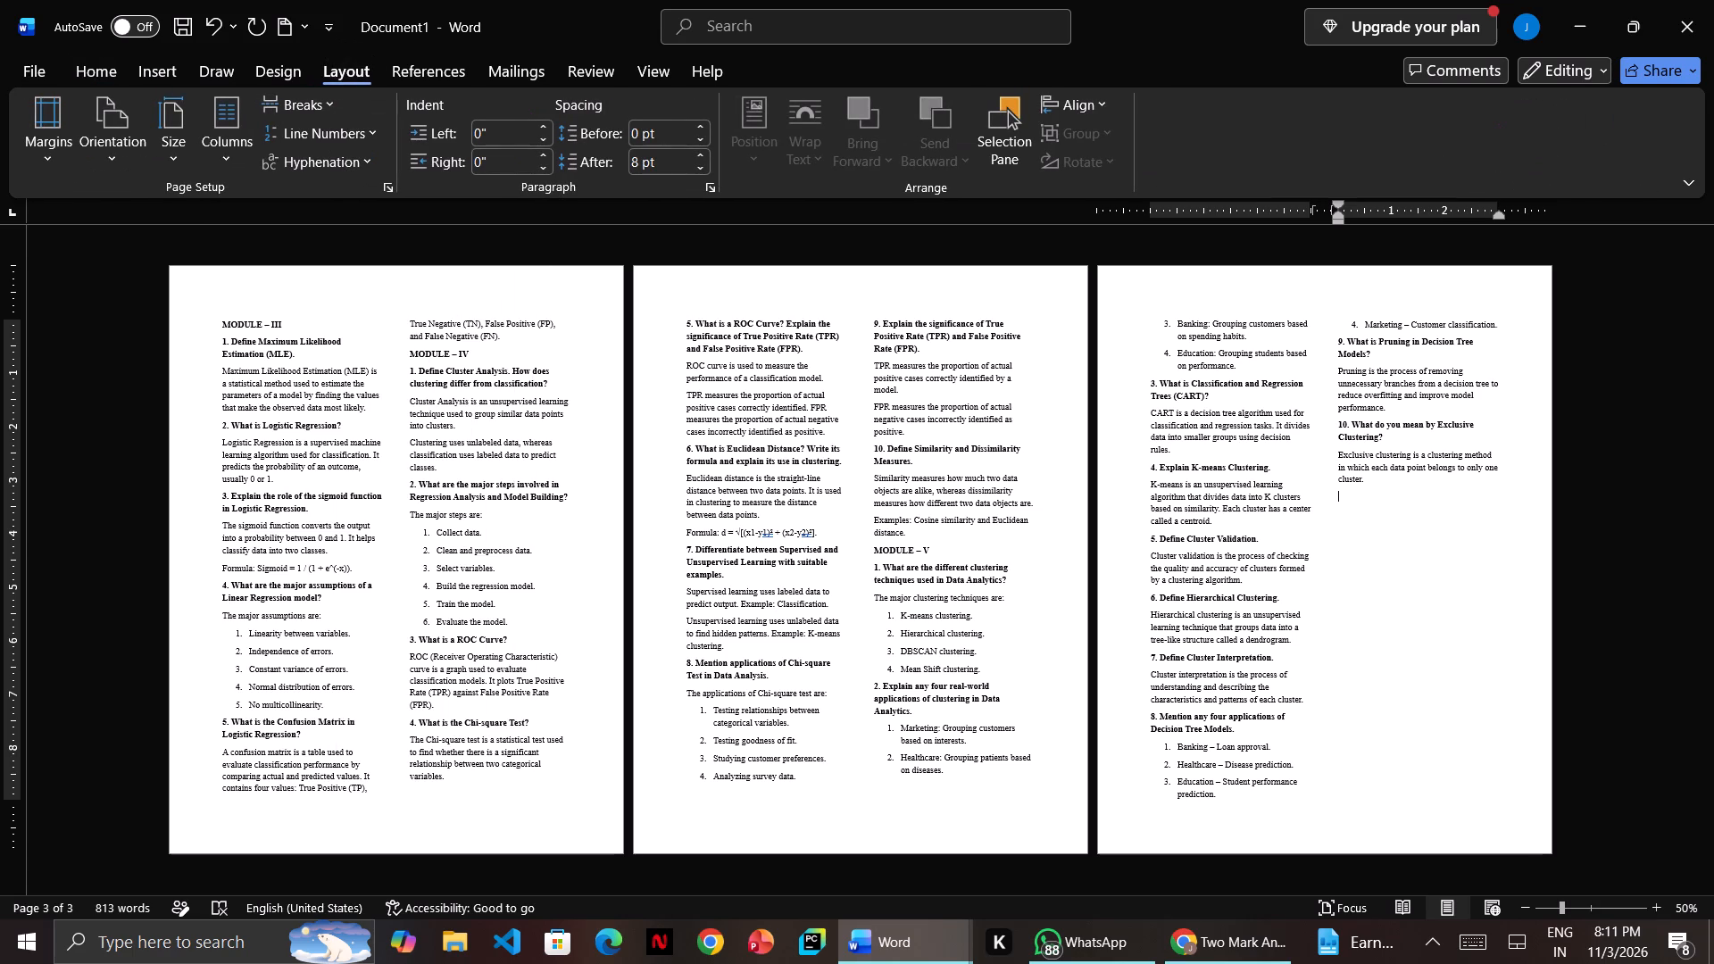
pyautogui.click(35, 156)
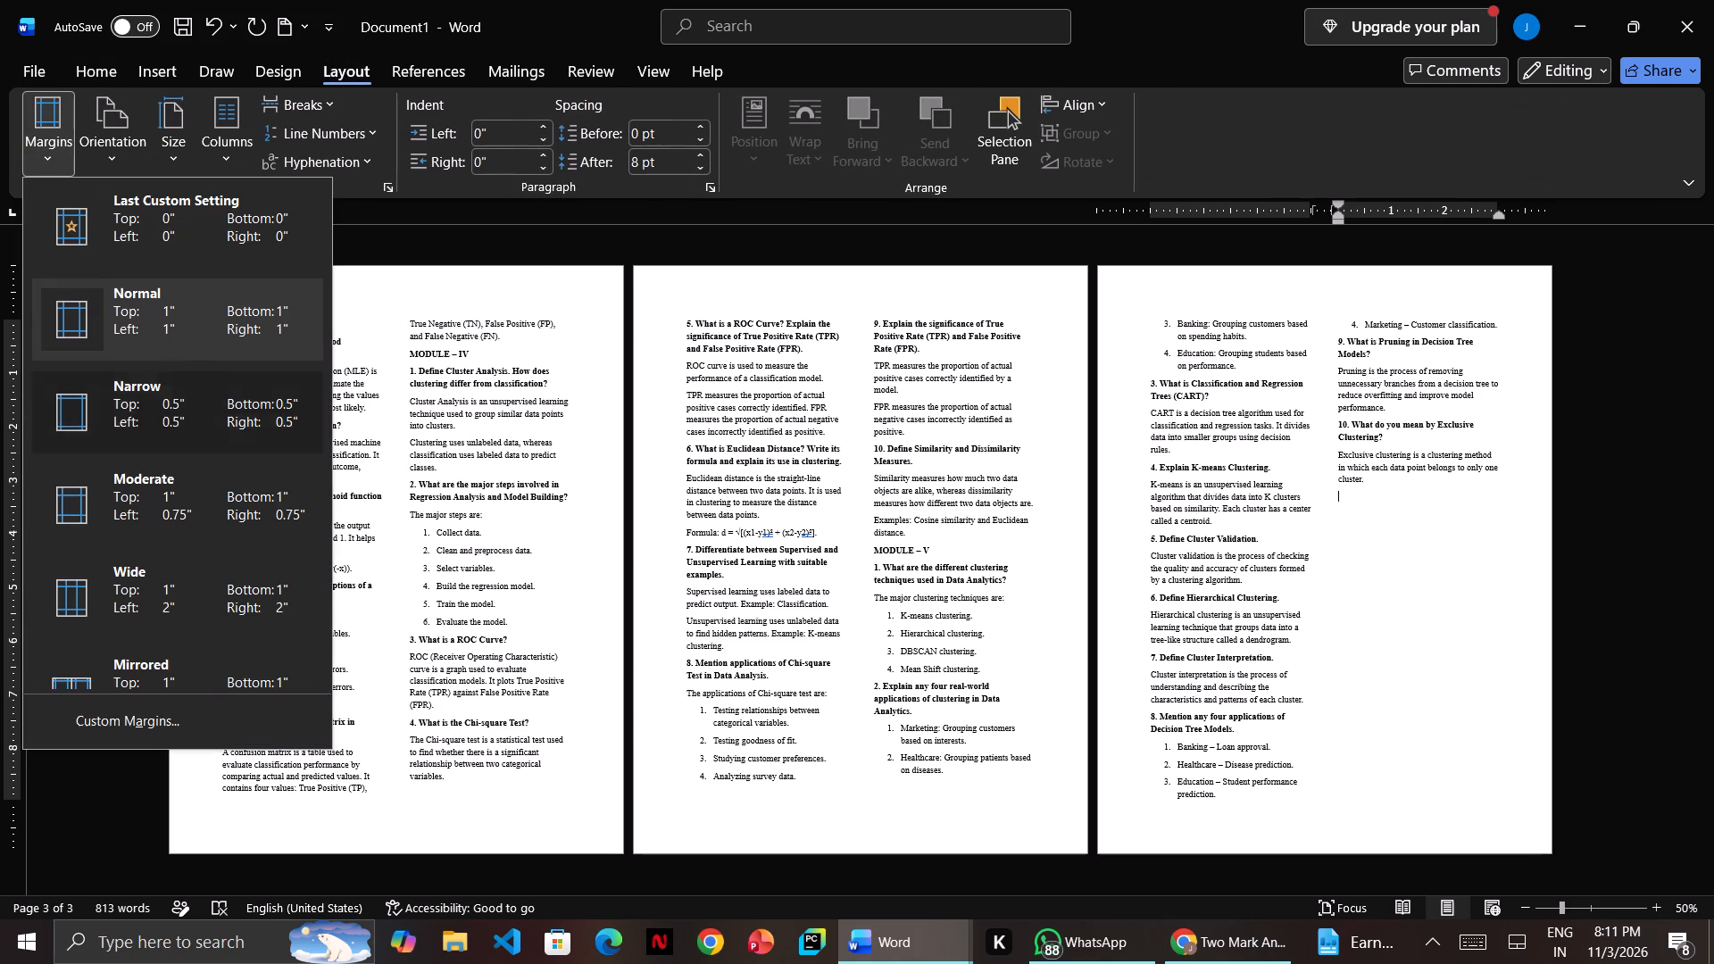
pyautogui.click(189, 416)
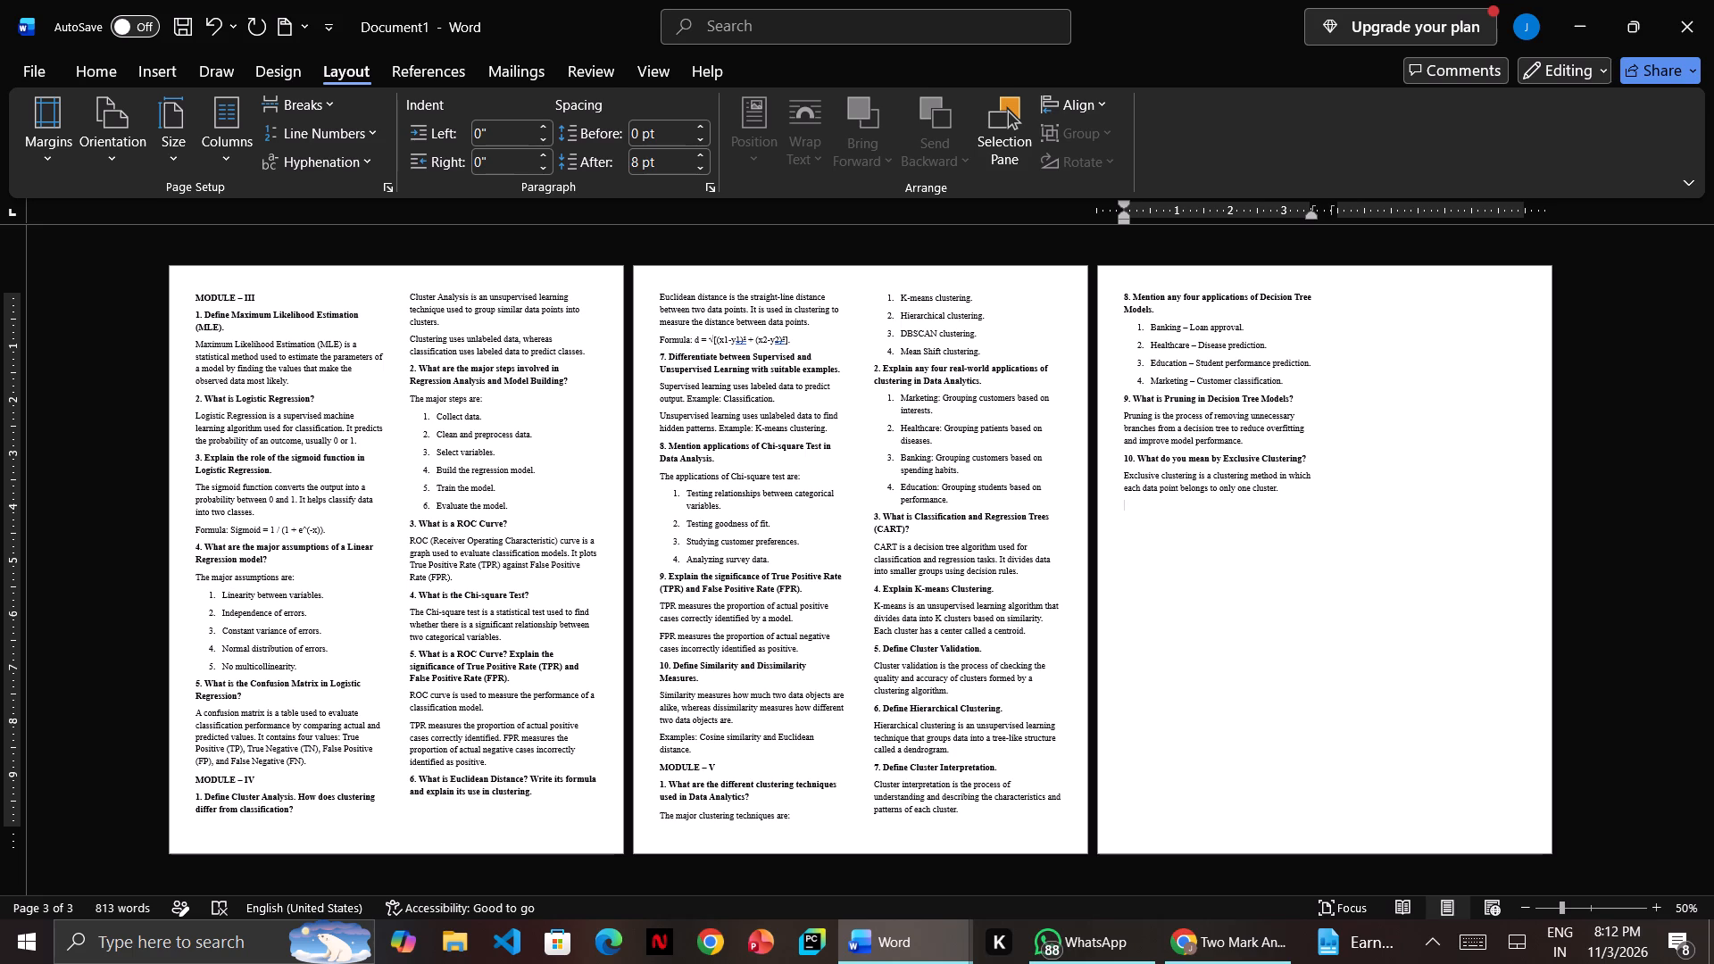
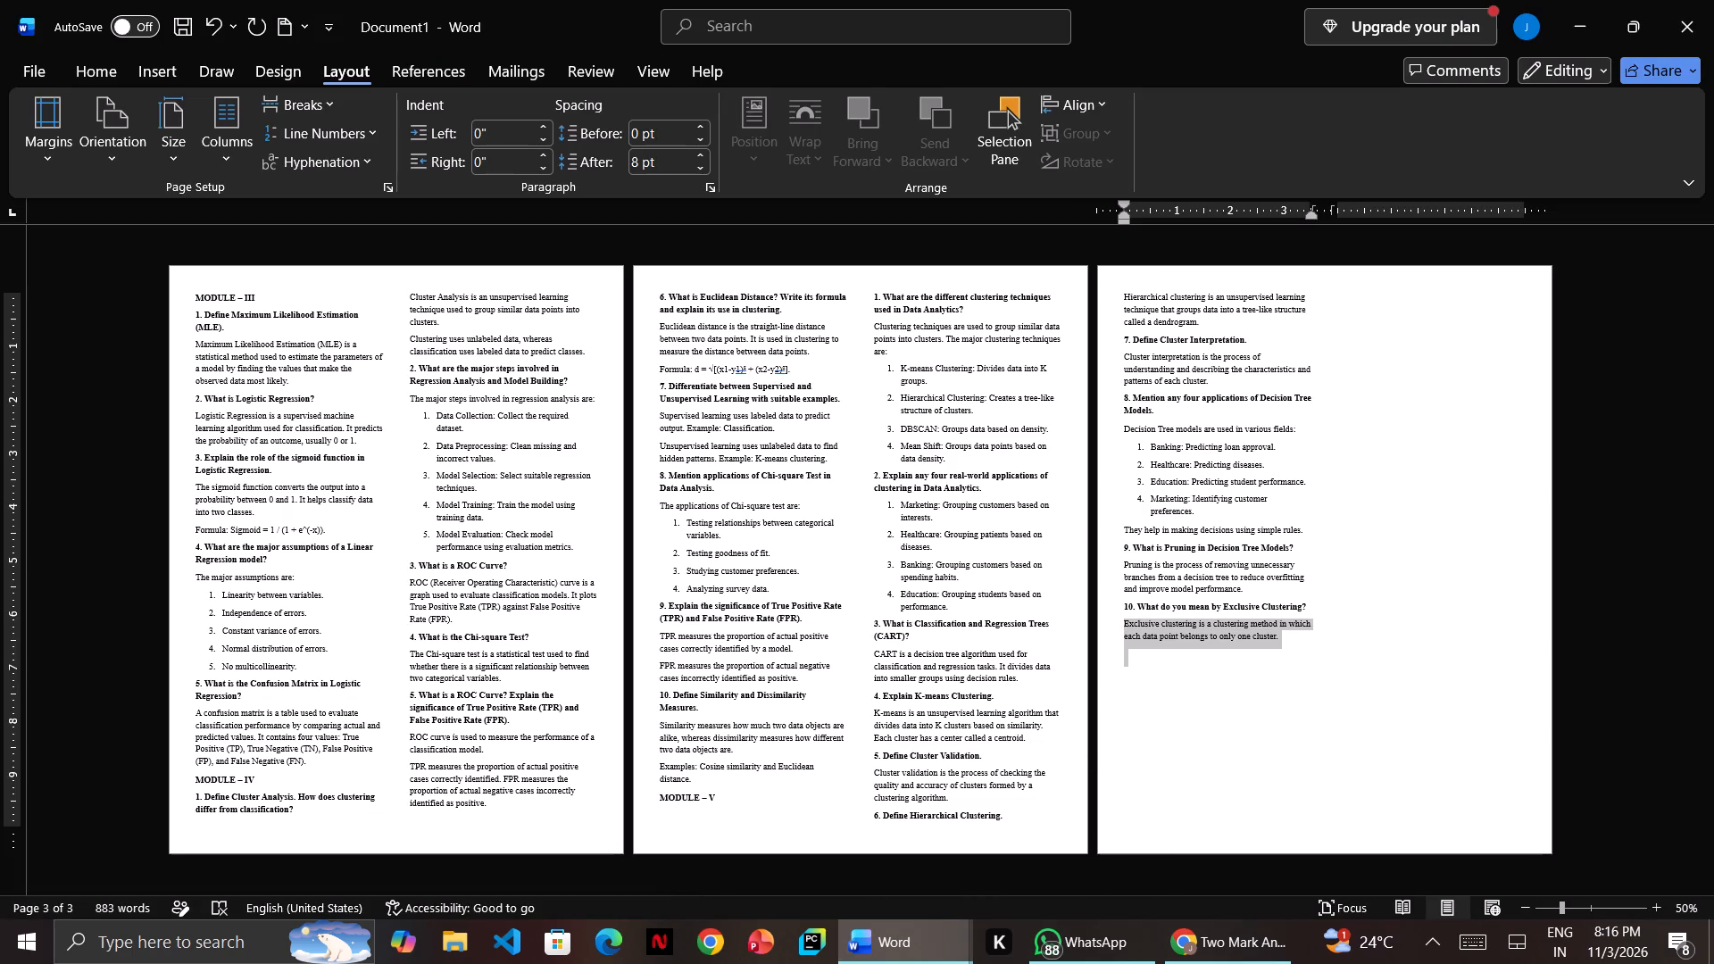
pyautogui.moveTo(1286, 651); pyautogui.dragTo(1285, 651)
pyautogui.hotkey('ctrl', 'v')
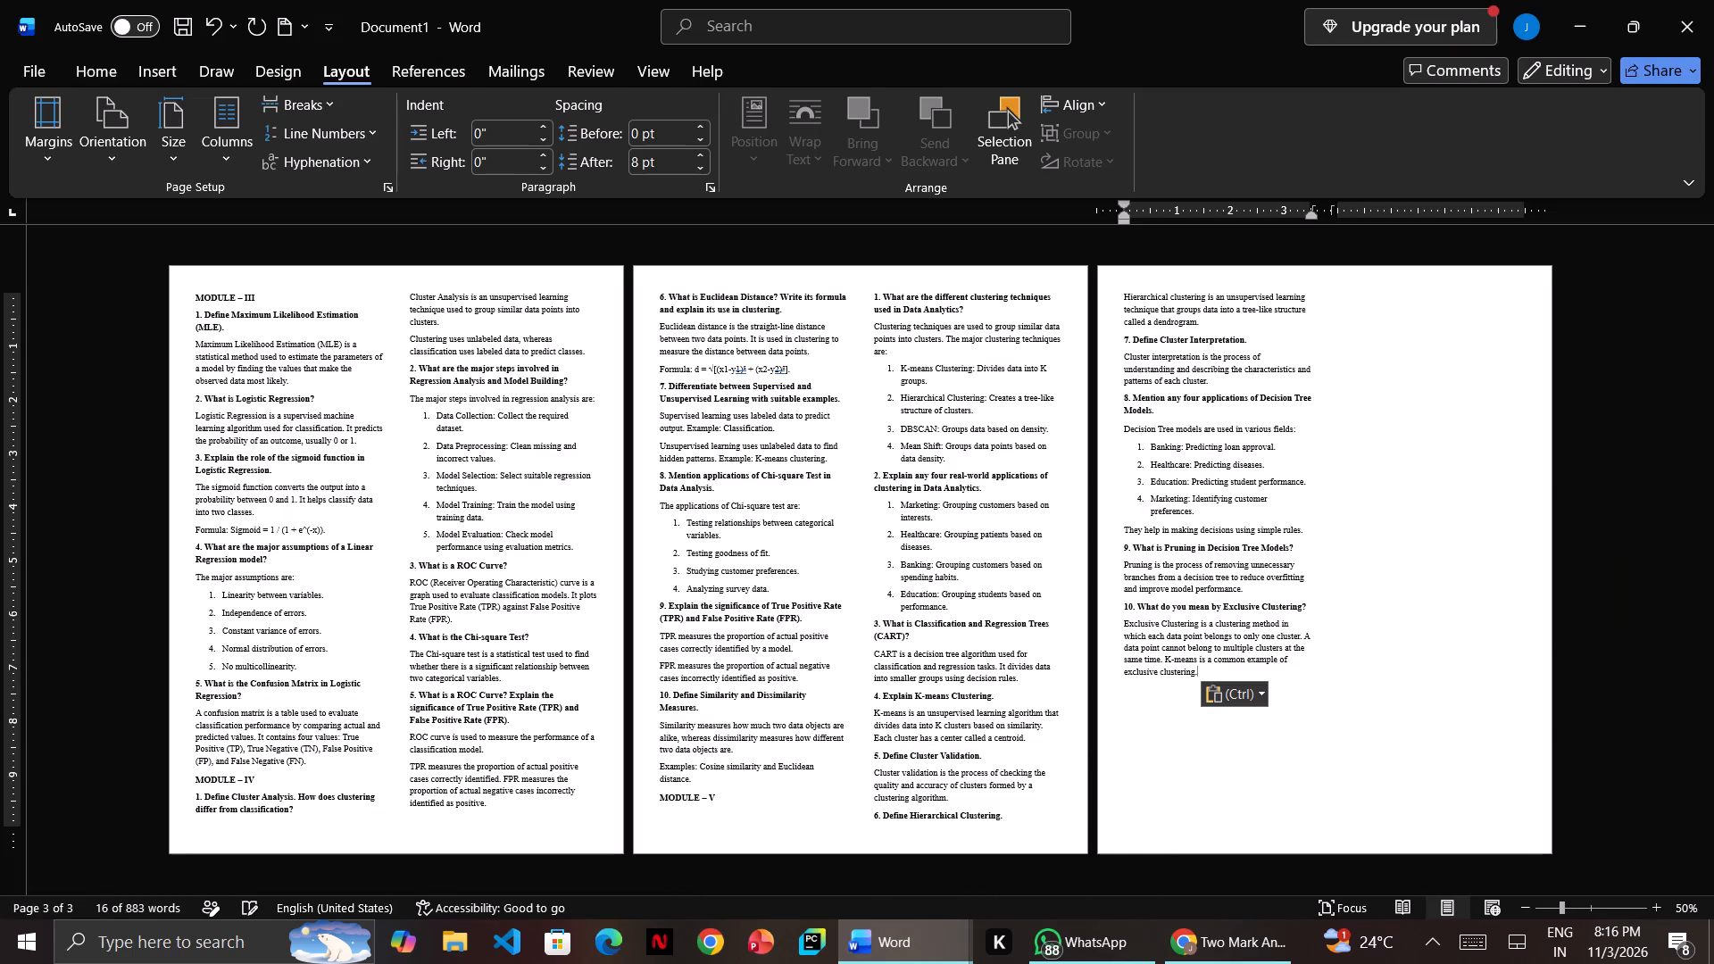
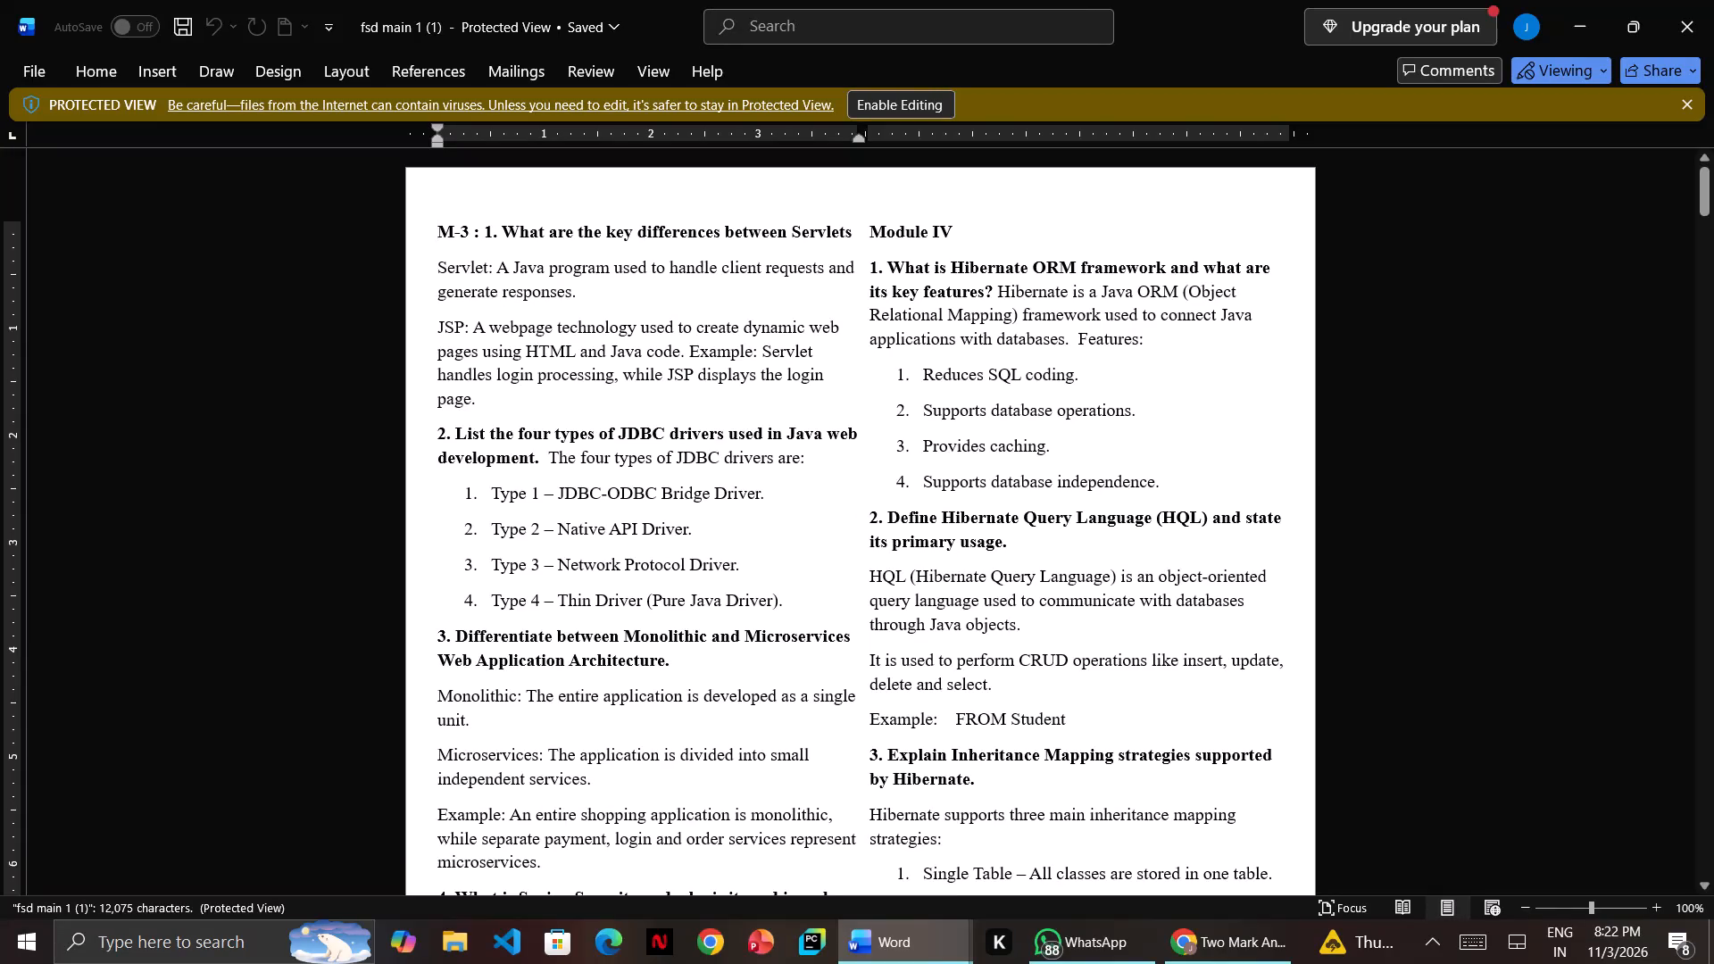
# Close the fsd main 1 (1) document that is open in Protected View.
pyautogui.click(1698, 41)
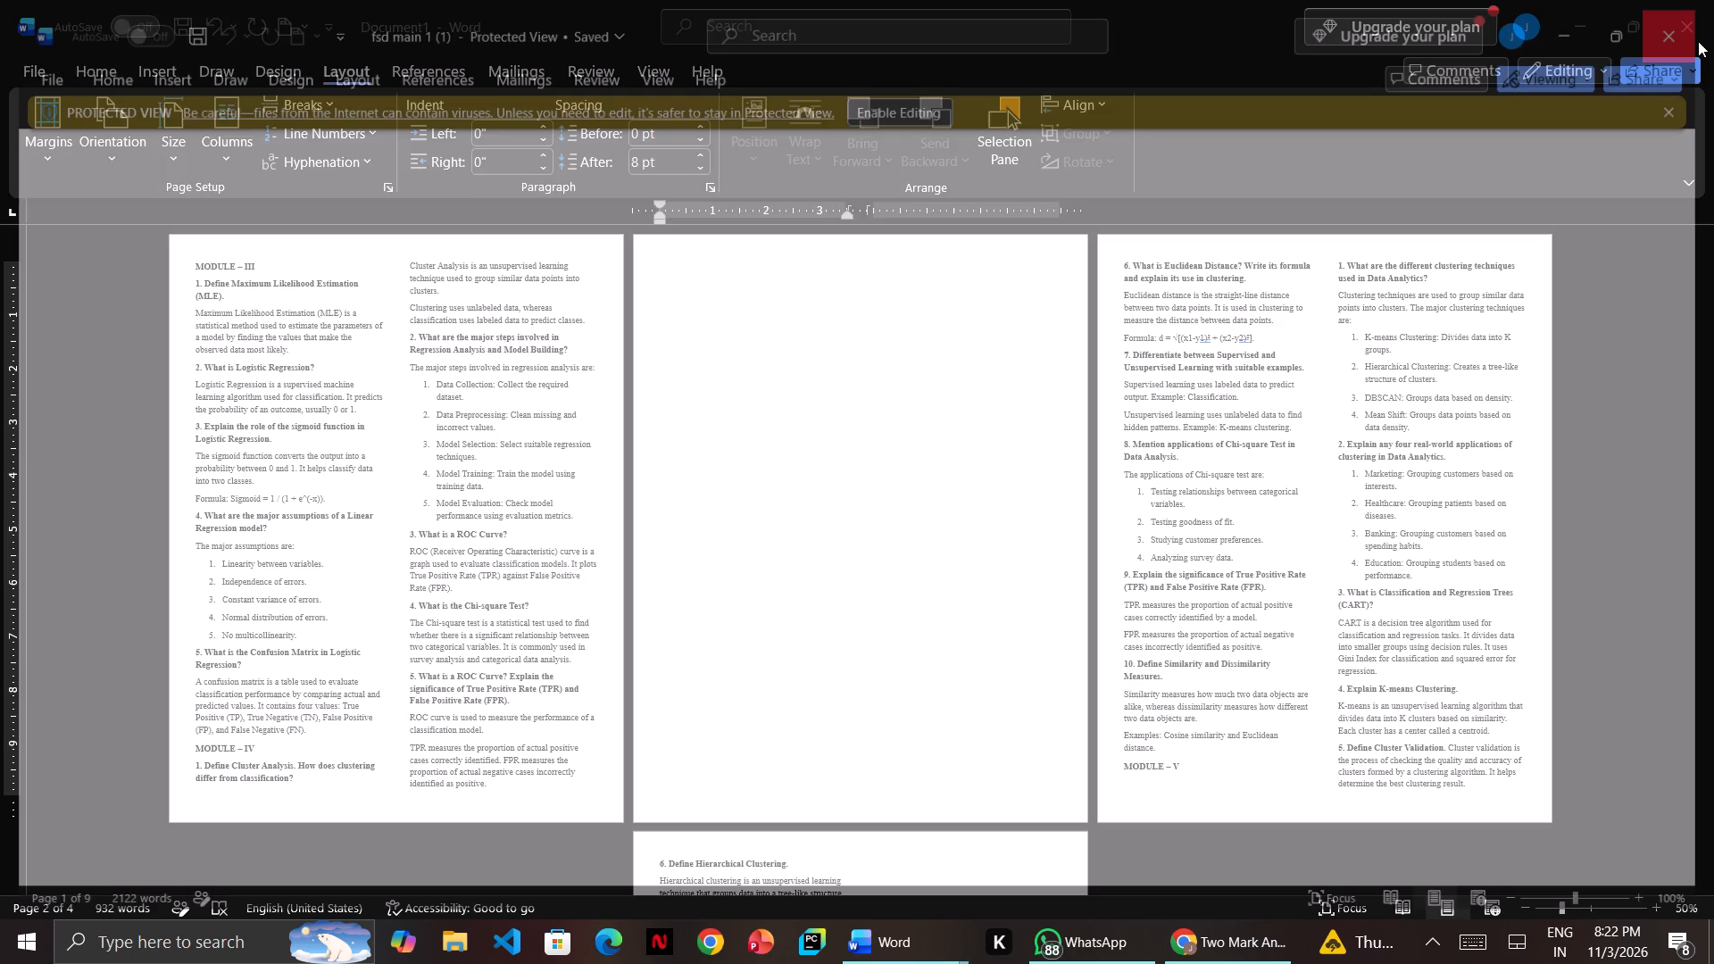
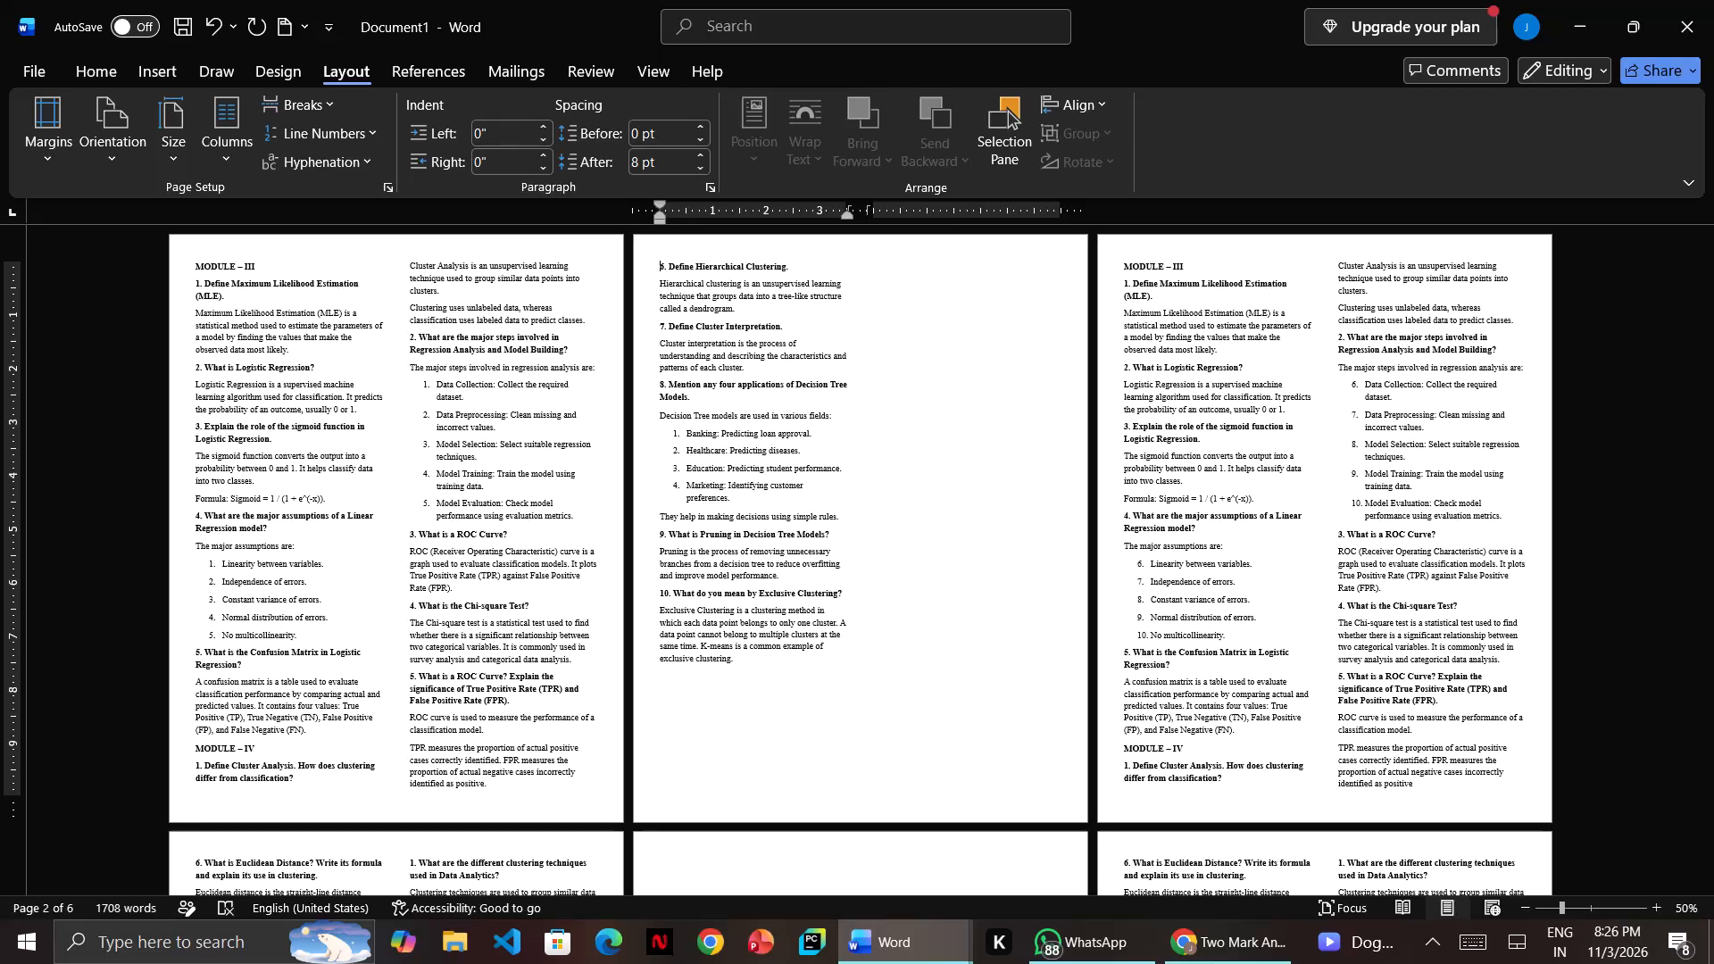
# Select the second page's answers from "6. Define Hierarchical Clustering" through the end of "10. What do you mean by Exclusive Clustering?".
pyautogui.moveTo(649, 266); pyautogui.dragTo(761, 664)
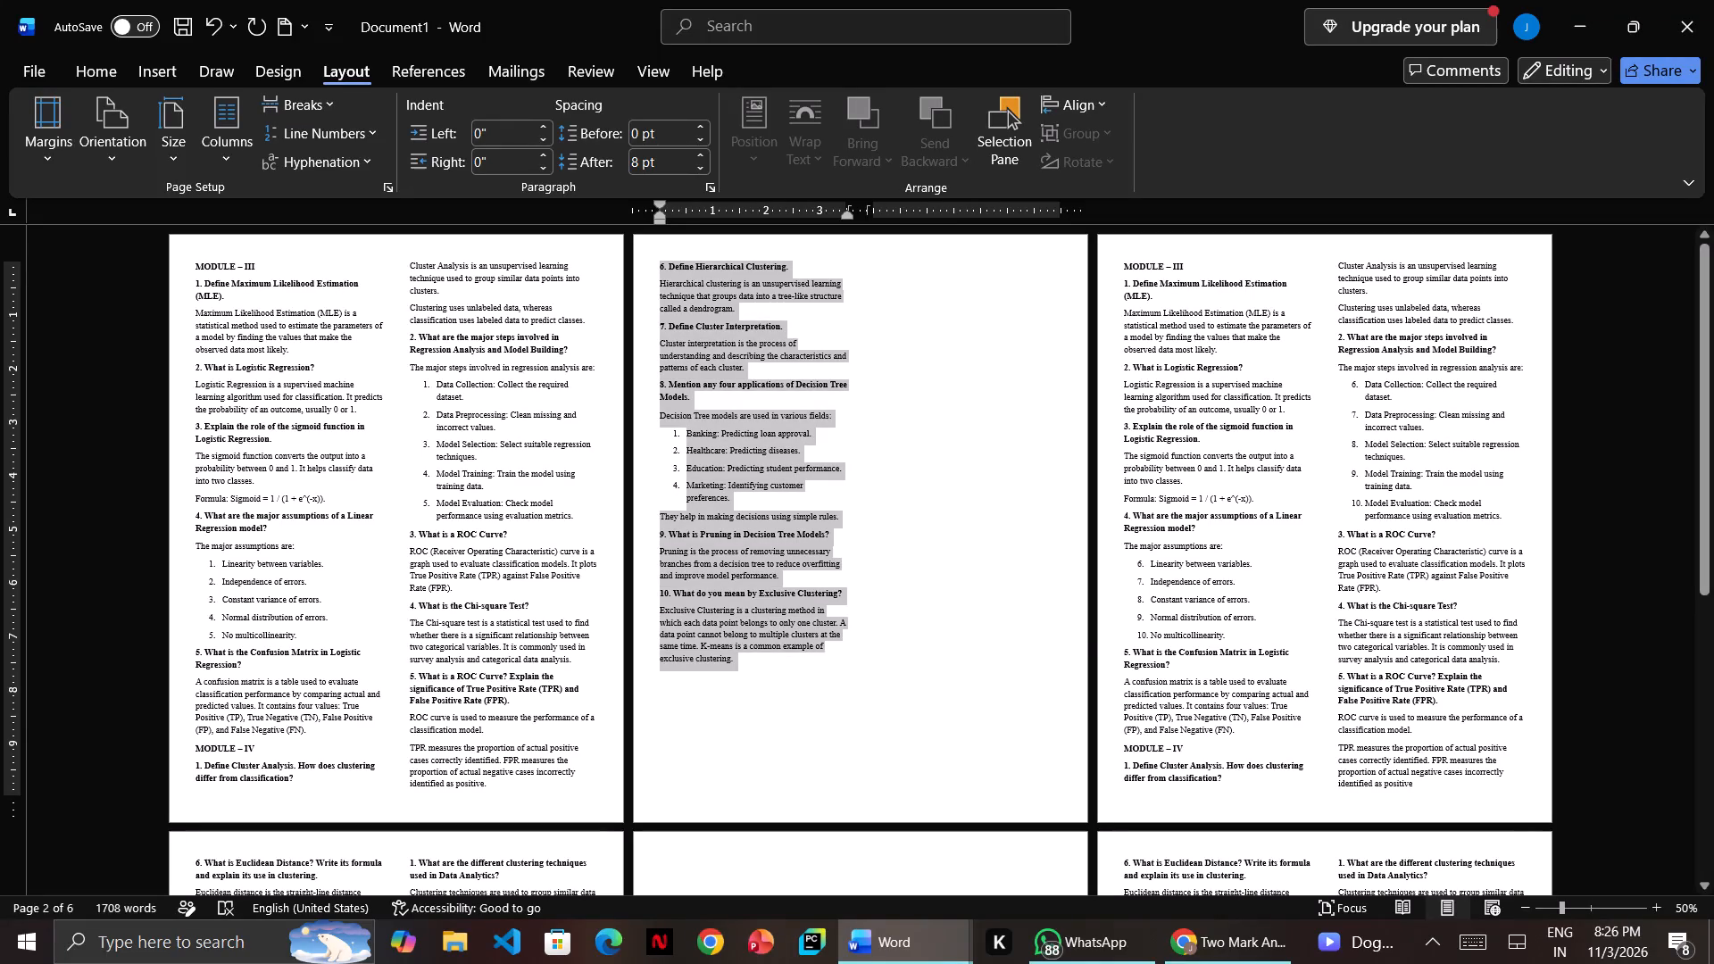
pyautogui.moveTo(761, 664); pyautogui.dragTo(761, 665)
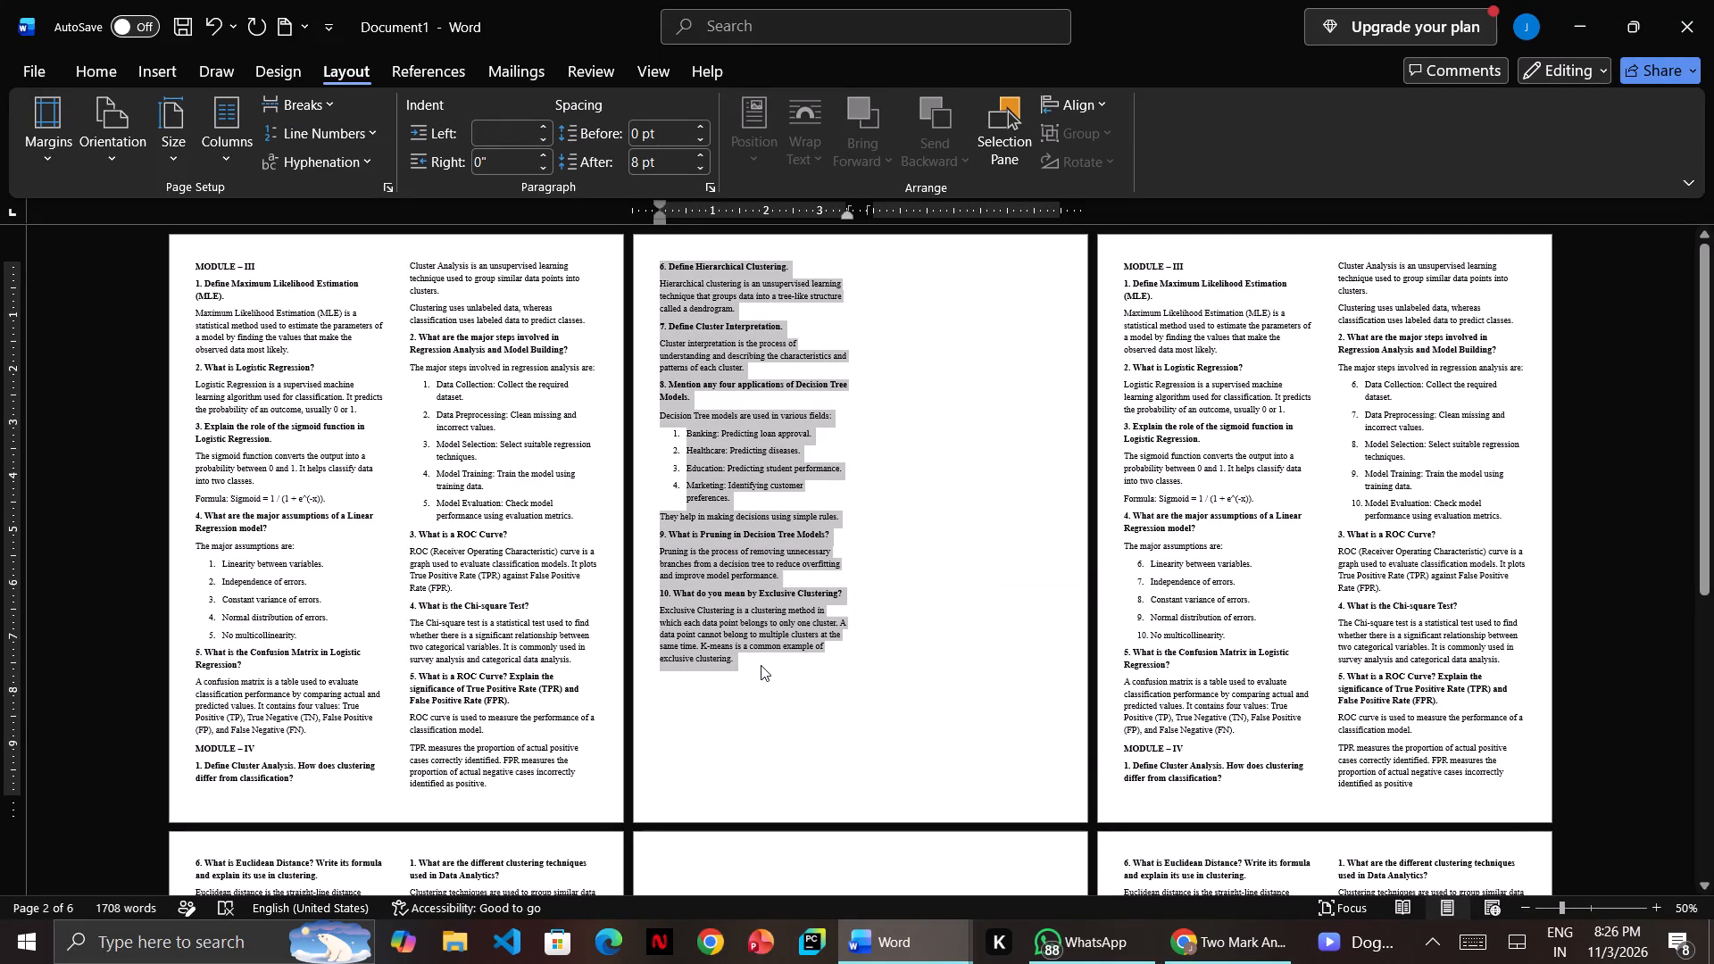
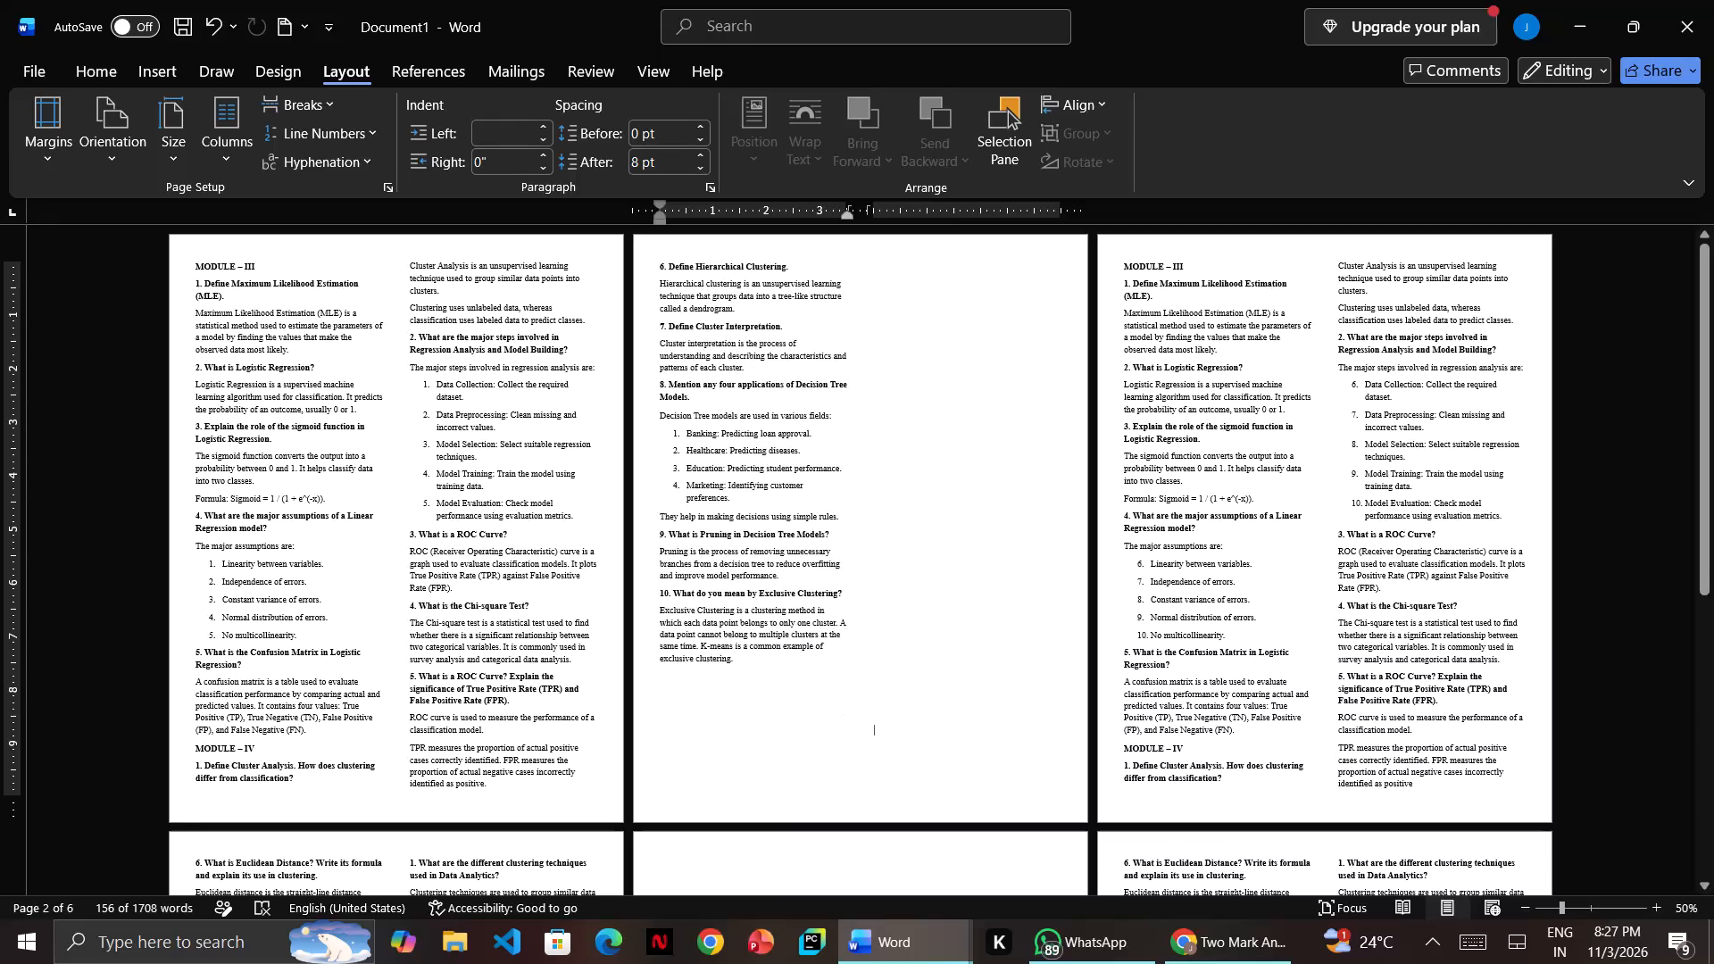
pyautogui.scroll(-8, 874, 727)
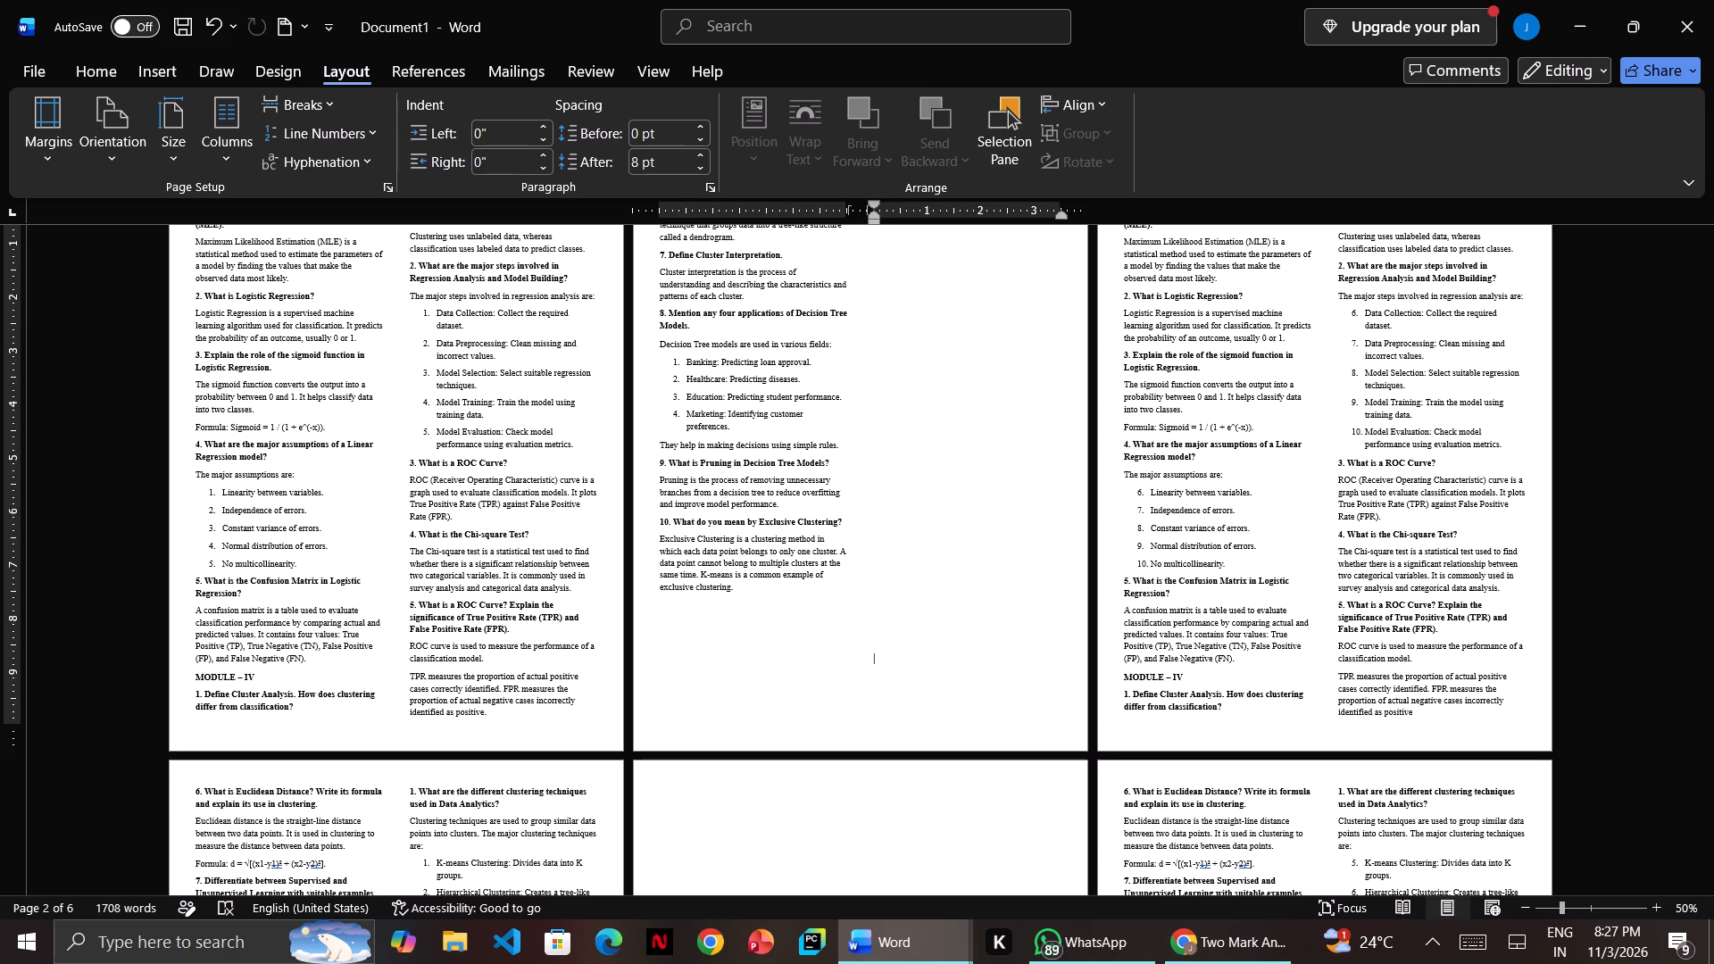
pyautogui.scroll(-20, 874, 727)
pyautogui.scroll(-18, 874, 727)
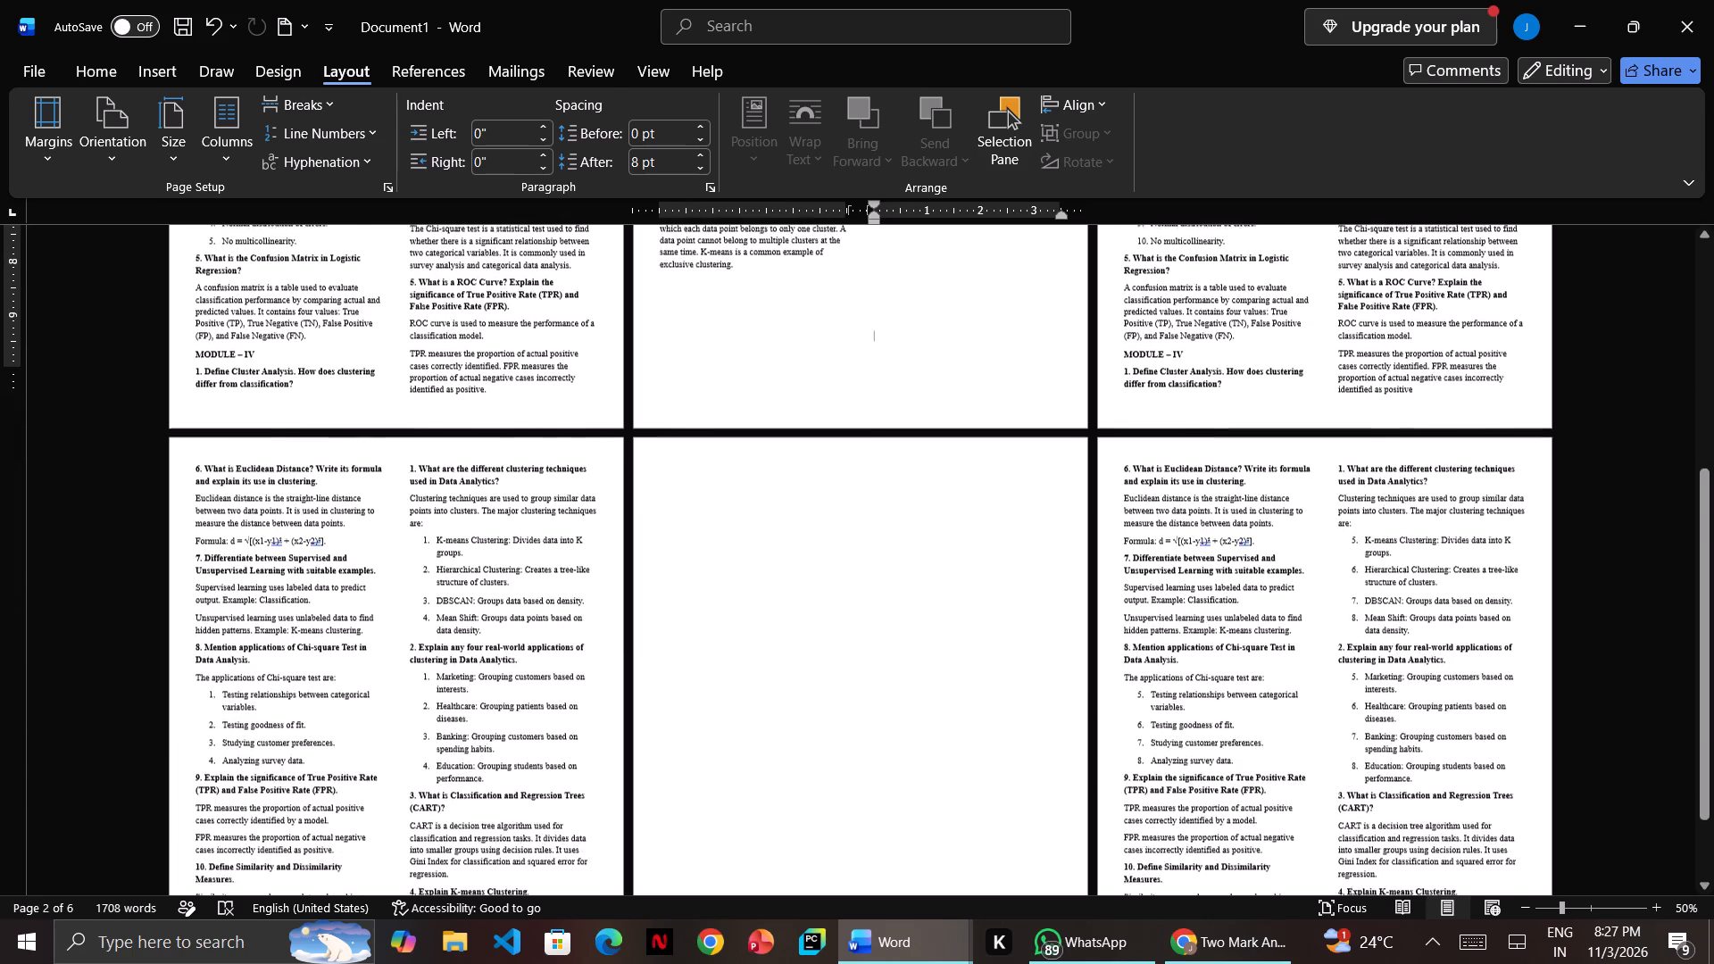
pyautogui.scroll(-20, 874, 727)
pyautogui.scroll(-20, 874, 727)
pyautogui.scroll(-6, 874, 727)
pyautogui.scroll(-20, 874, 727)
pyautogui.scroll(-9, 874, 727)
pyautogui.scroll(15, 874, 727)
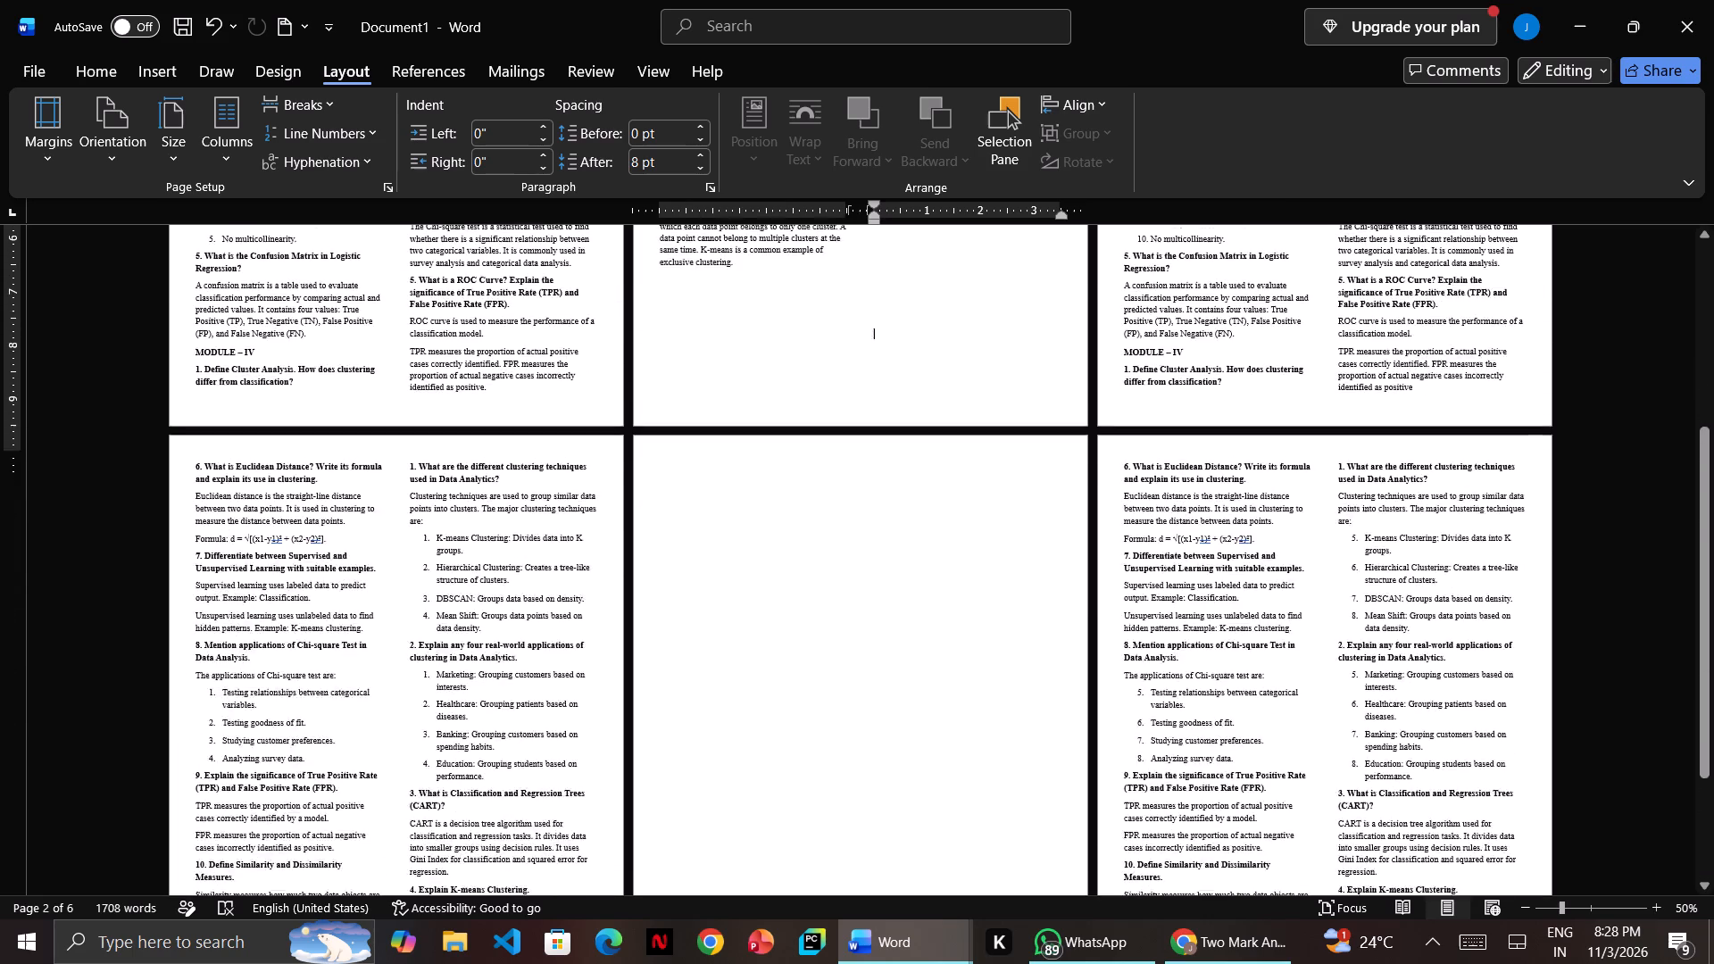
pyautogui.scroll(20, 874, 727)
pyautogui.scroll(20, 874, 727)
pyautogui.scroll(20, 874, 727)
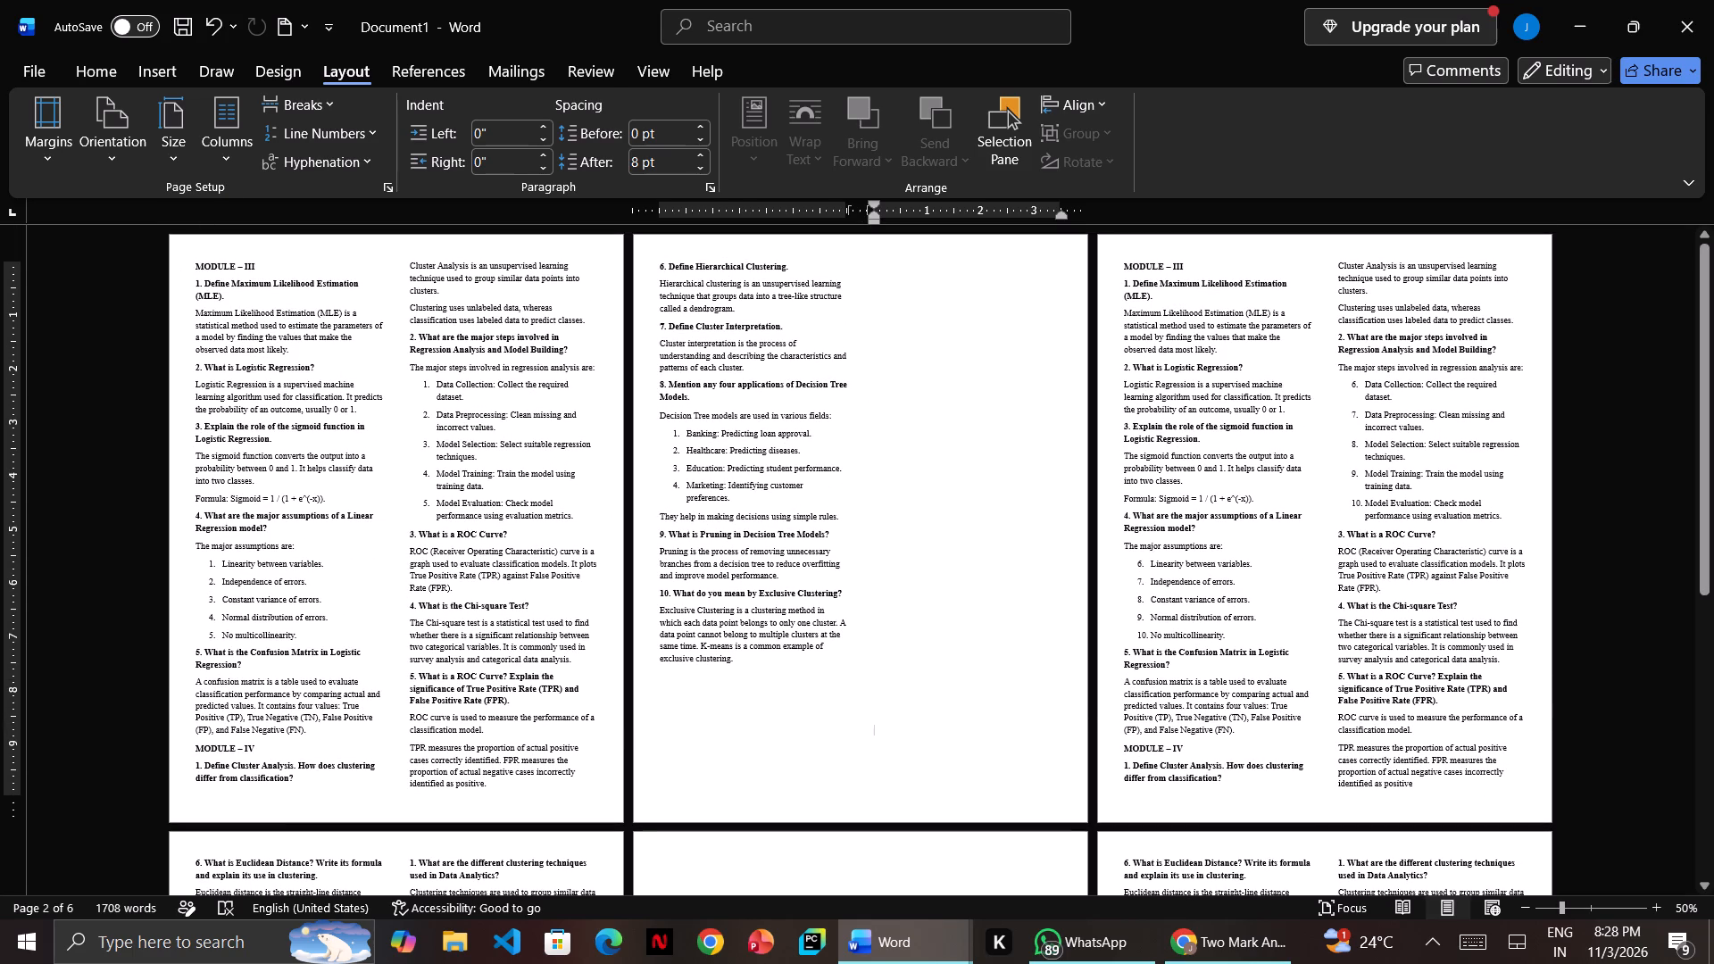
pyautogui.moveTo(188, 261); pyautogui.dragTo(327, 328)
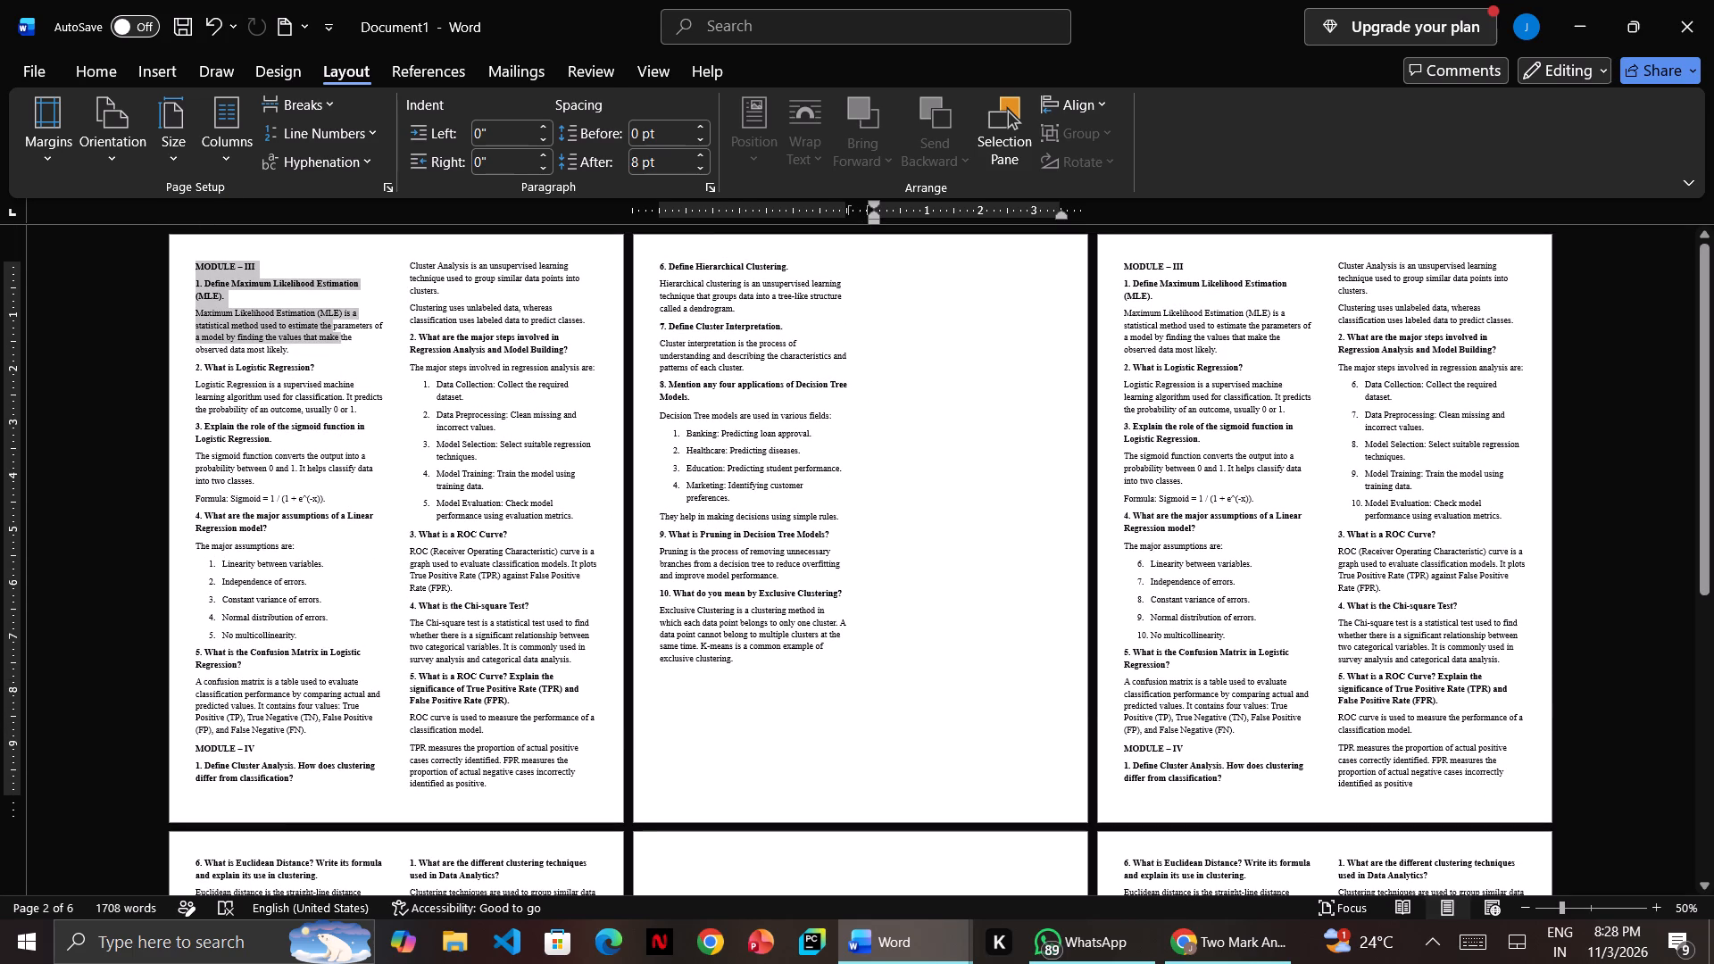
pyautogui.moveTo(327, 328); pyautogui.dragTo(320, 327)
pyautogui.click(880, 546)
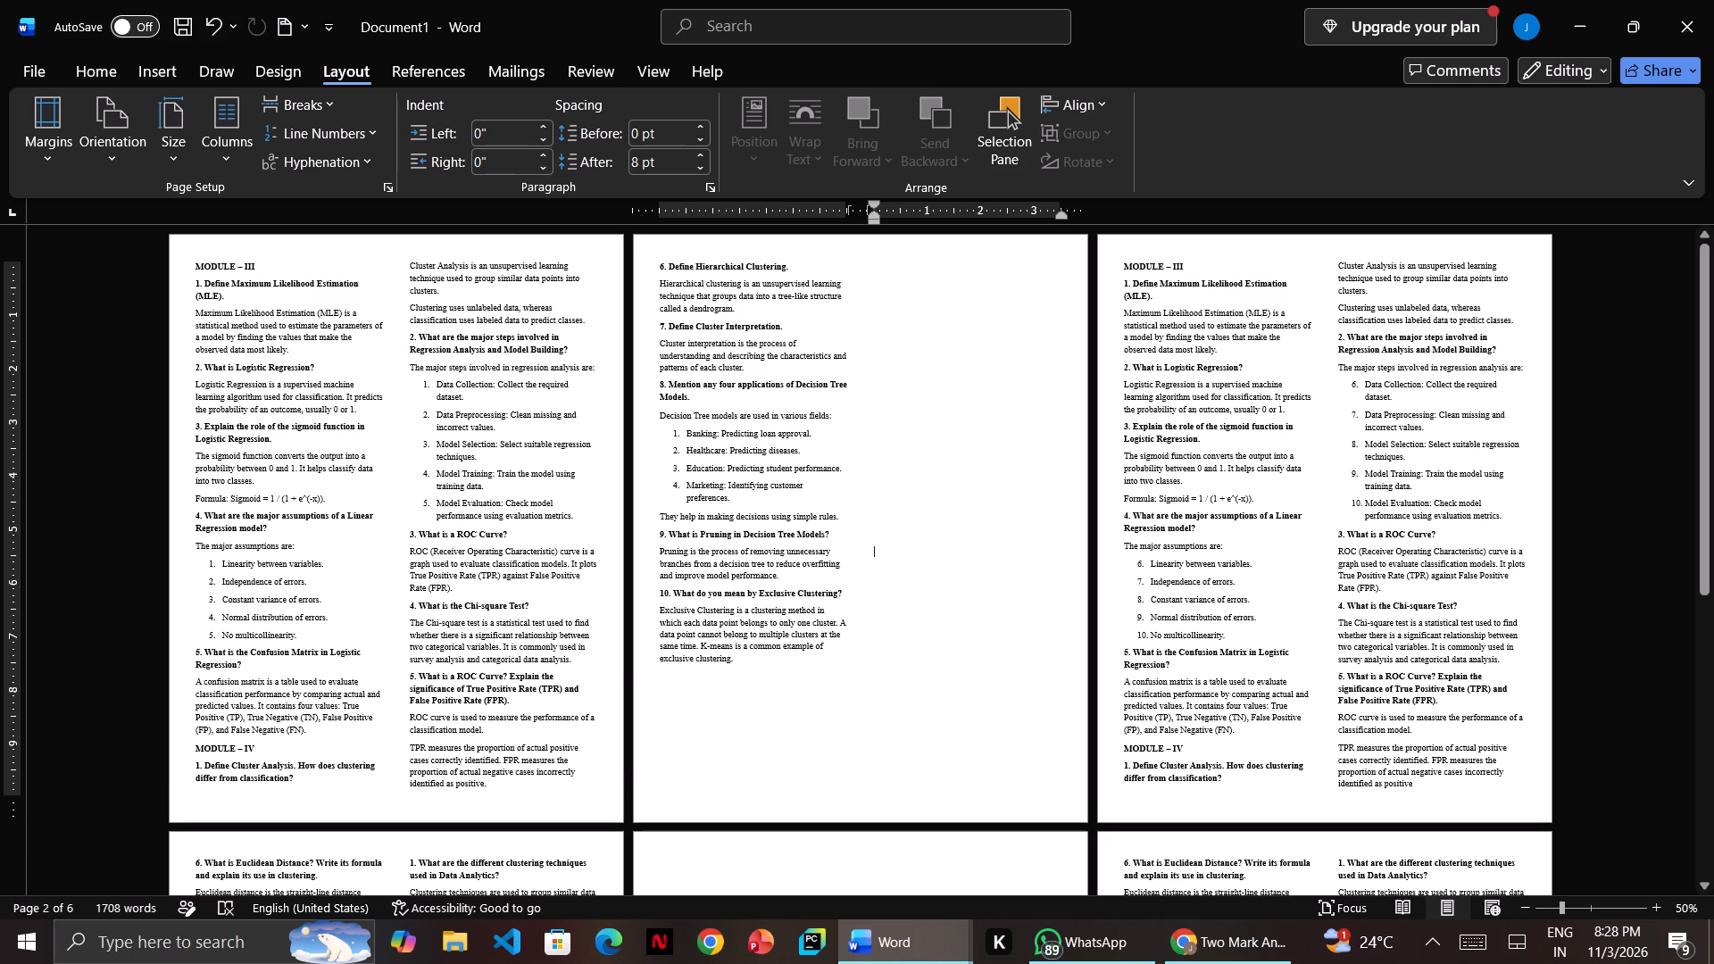
# Copy the second page's answers 6 to 10 and paste them into that page's empty second column.
pyautogui.moveTo(654, 265); pyautogui.dragTo(743, 633)
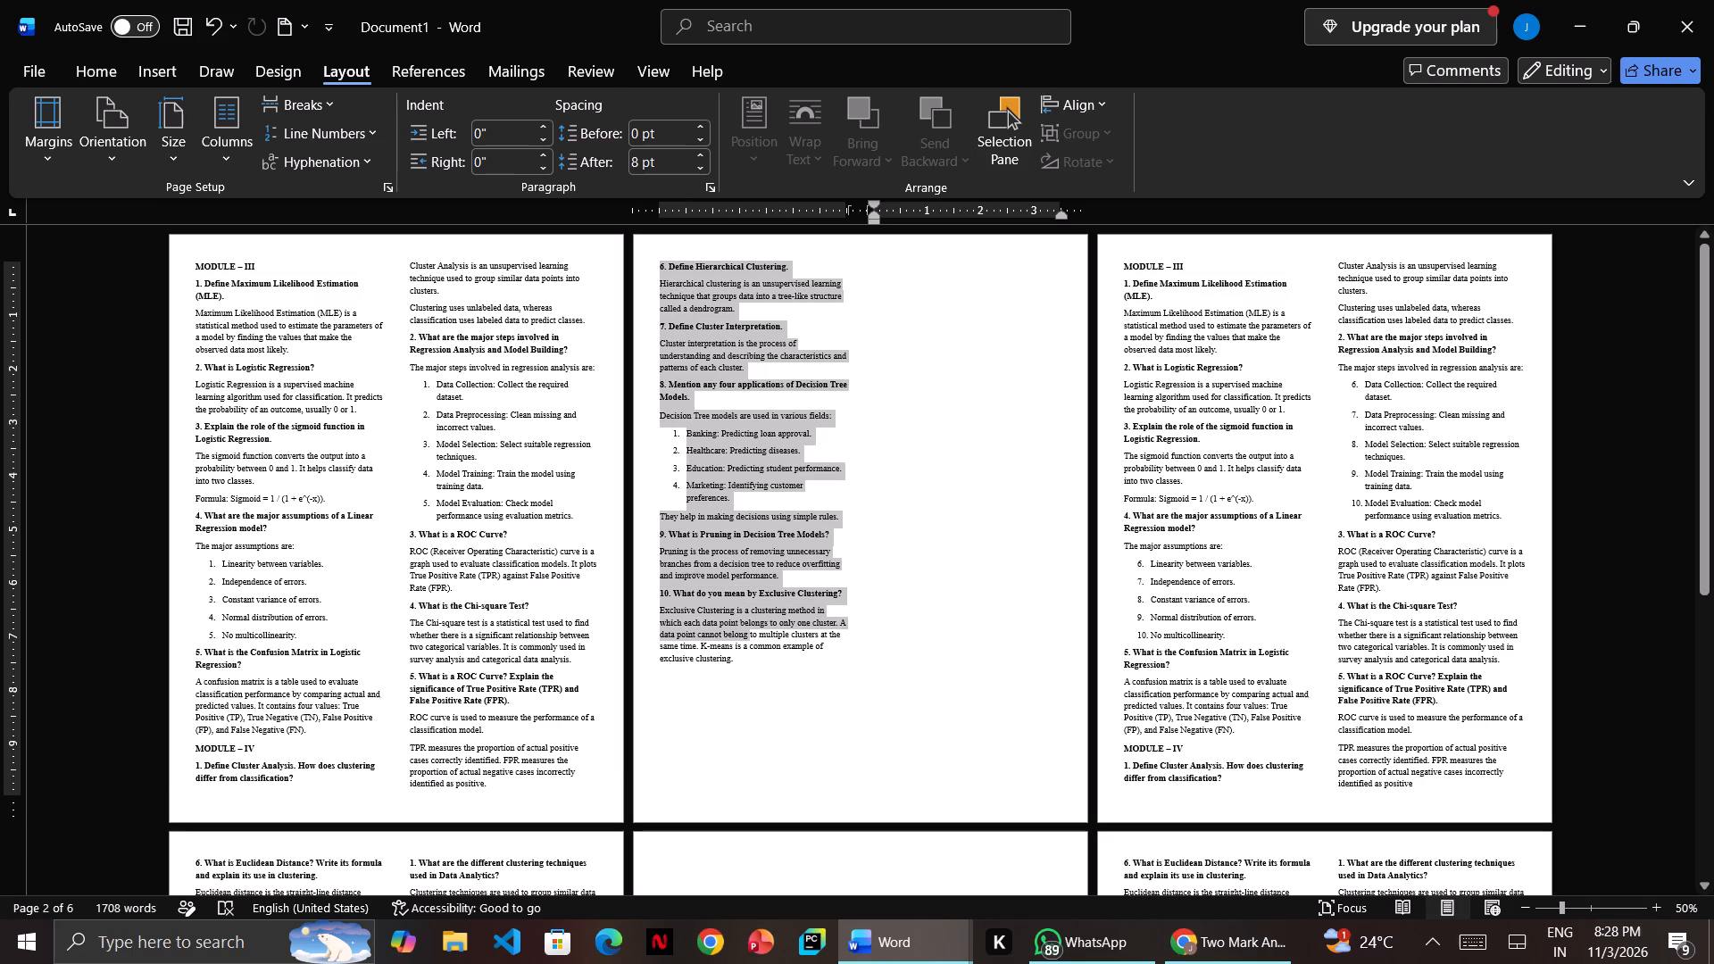
pyautogui.moveTo(743, 633); pyautogui.dragTo(747, 671)
pyautogui.hotkey('ctrl', 'c')
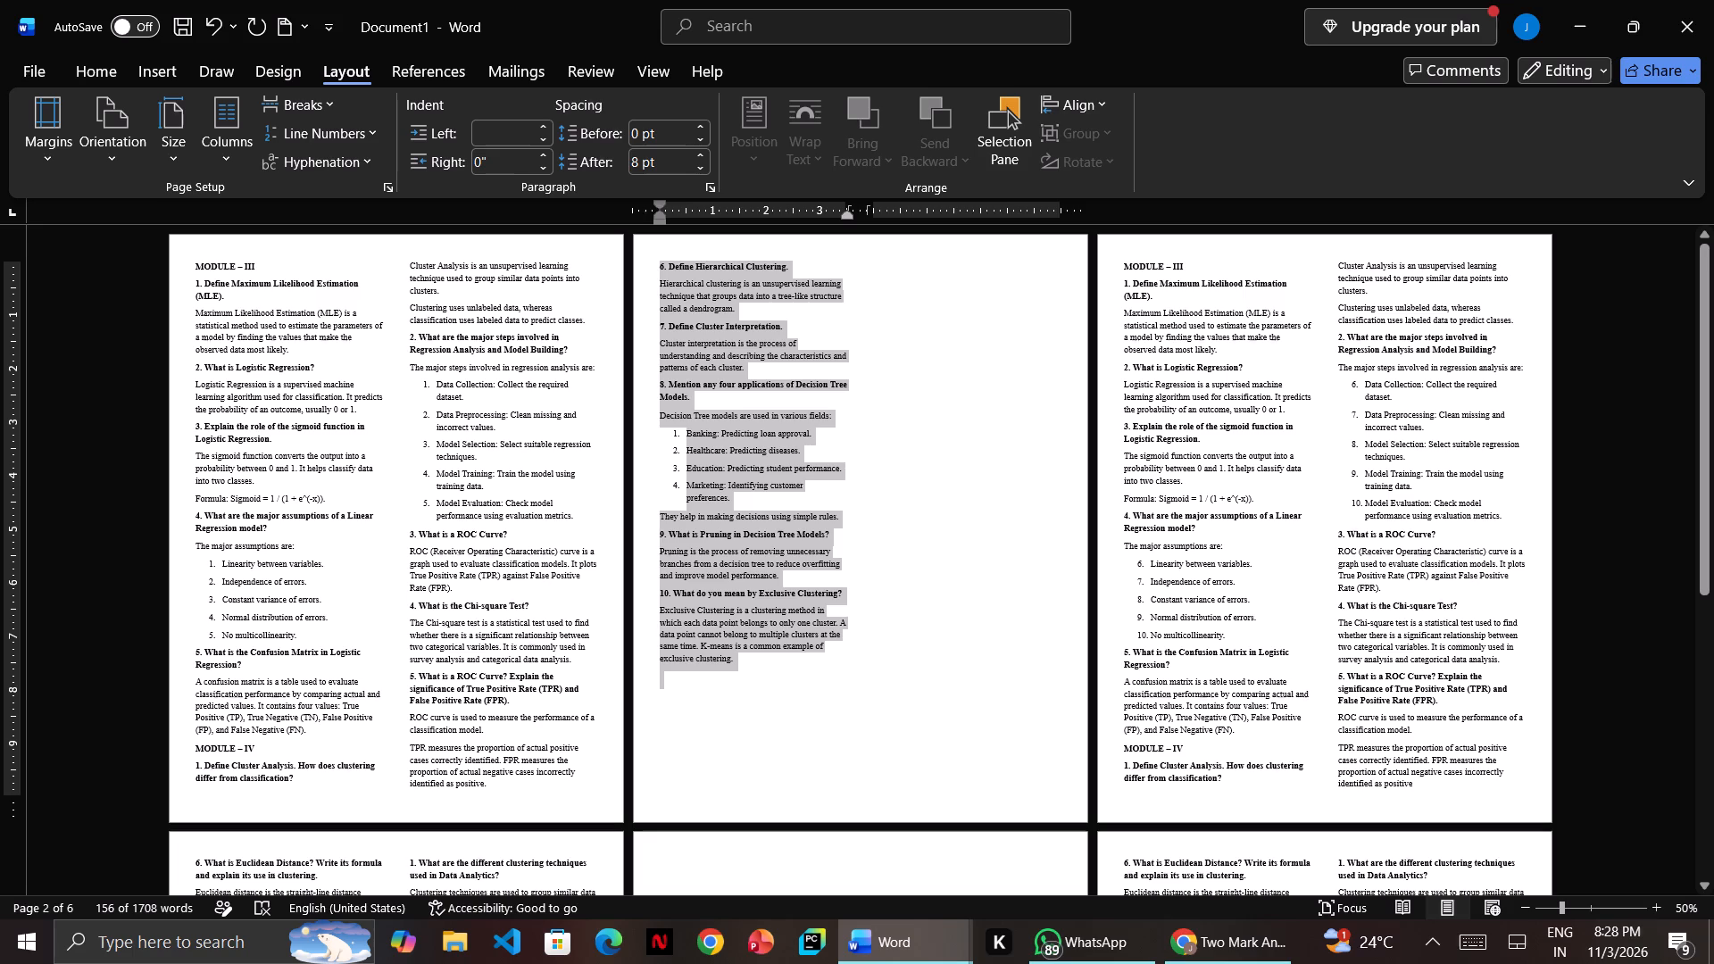
pyautogui.click(872, 292)
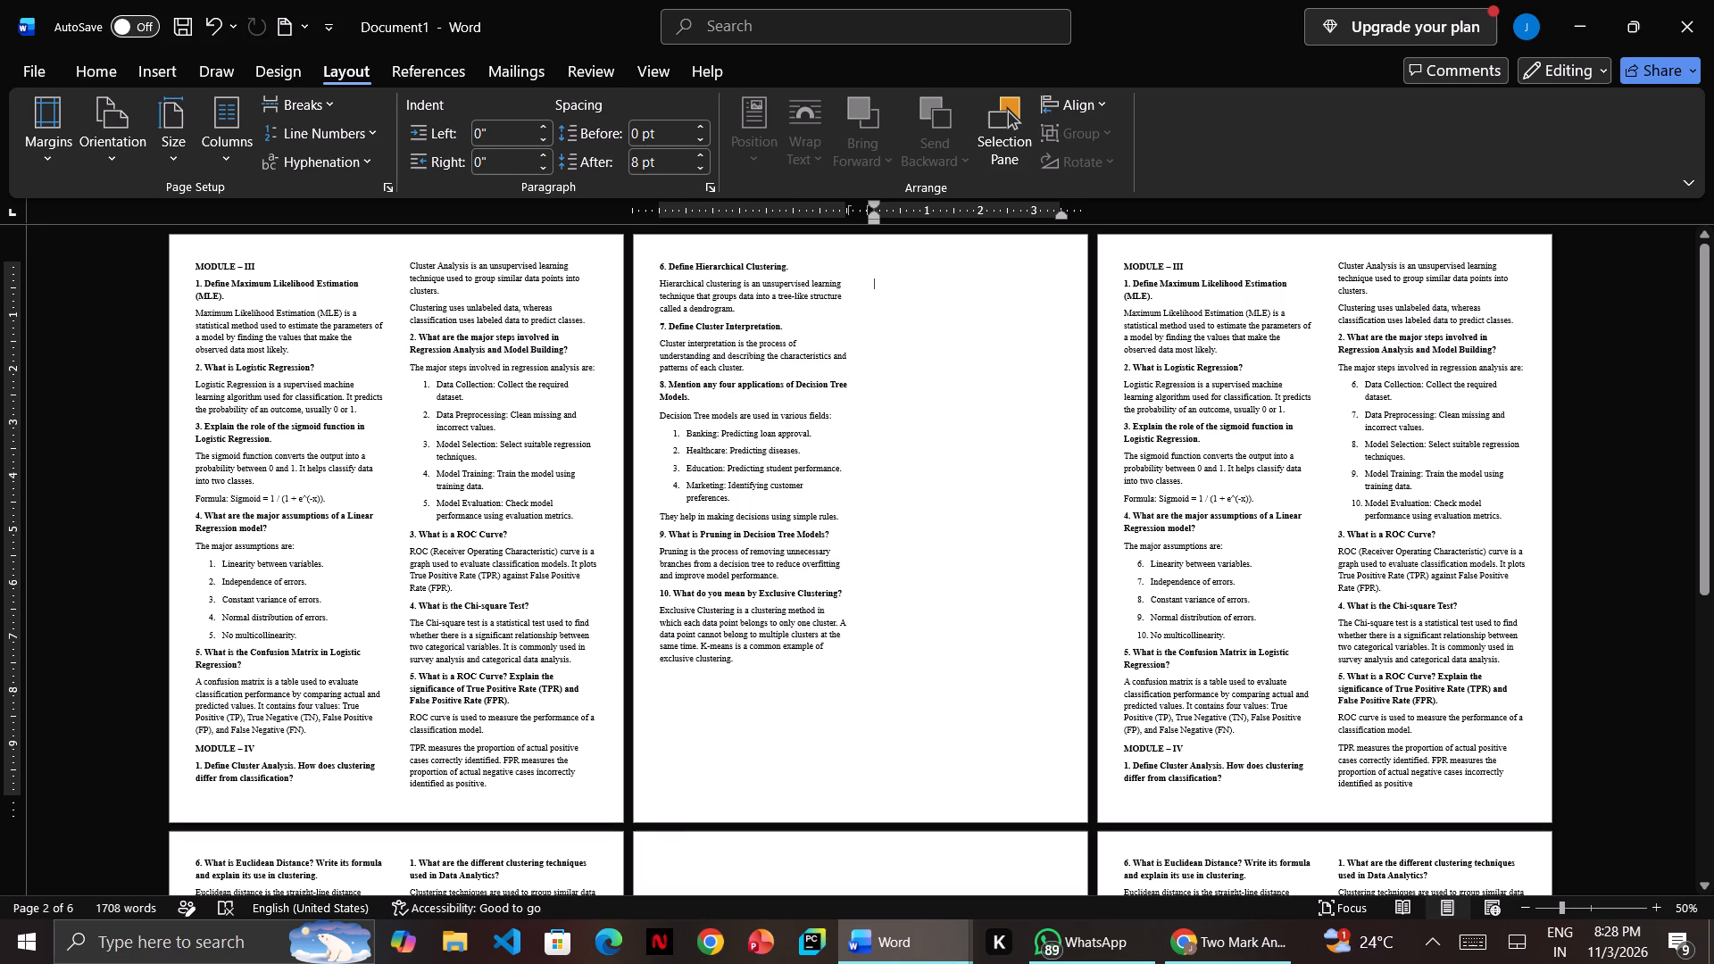
pyautogui.hotkey('ctrl', 'v')
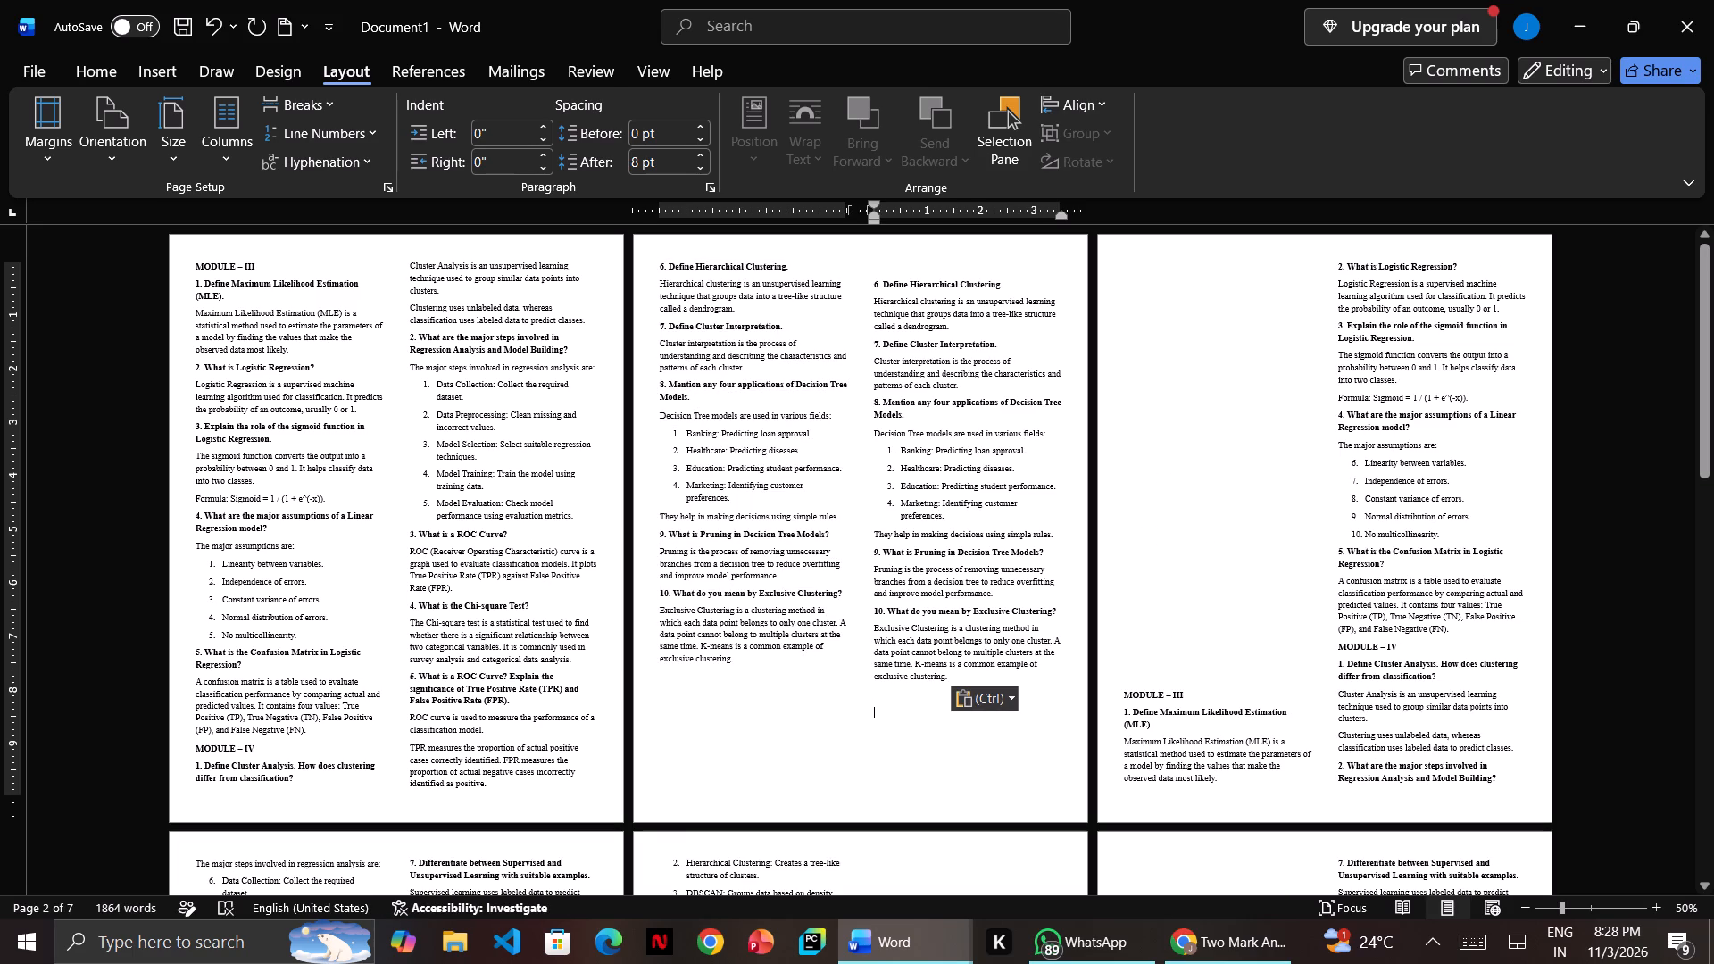
# Remove the blank lines above the third page's "MODULE – III" heading so it starts at the top of that page.
pyautogui.click(1138, 668)
pyautogui.press('Down')
pyautogui.press('Down')
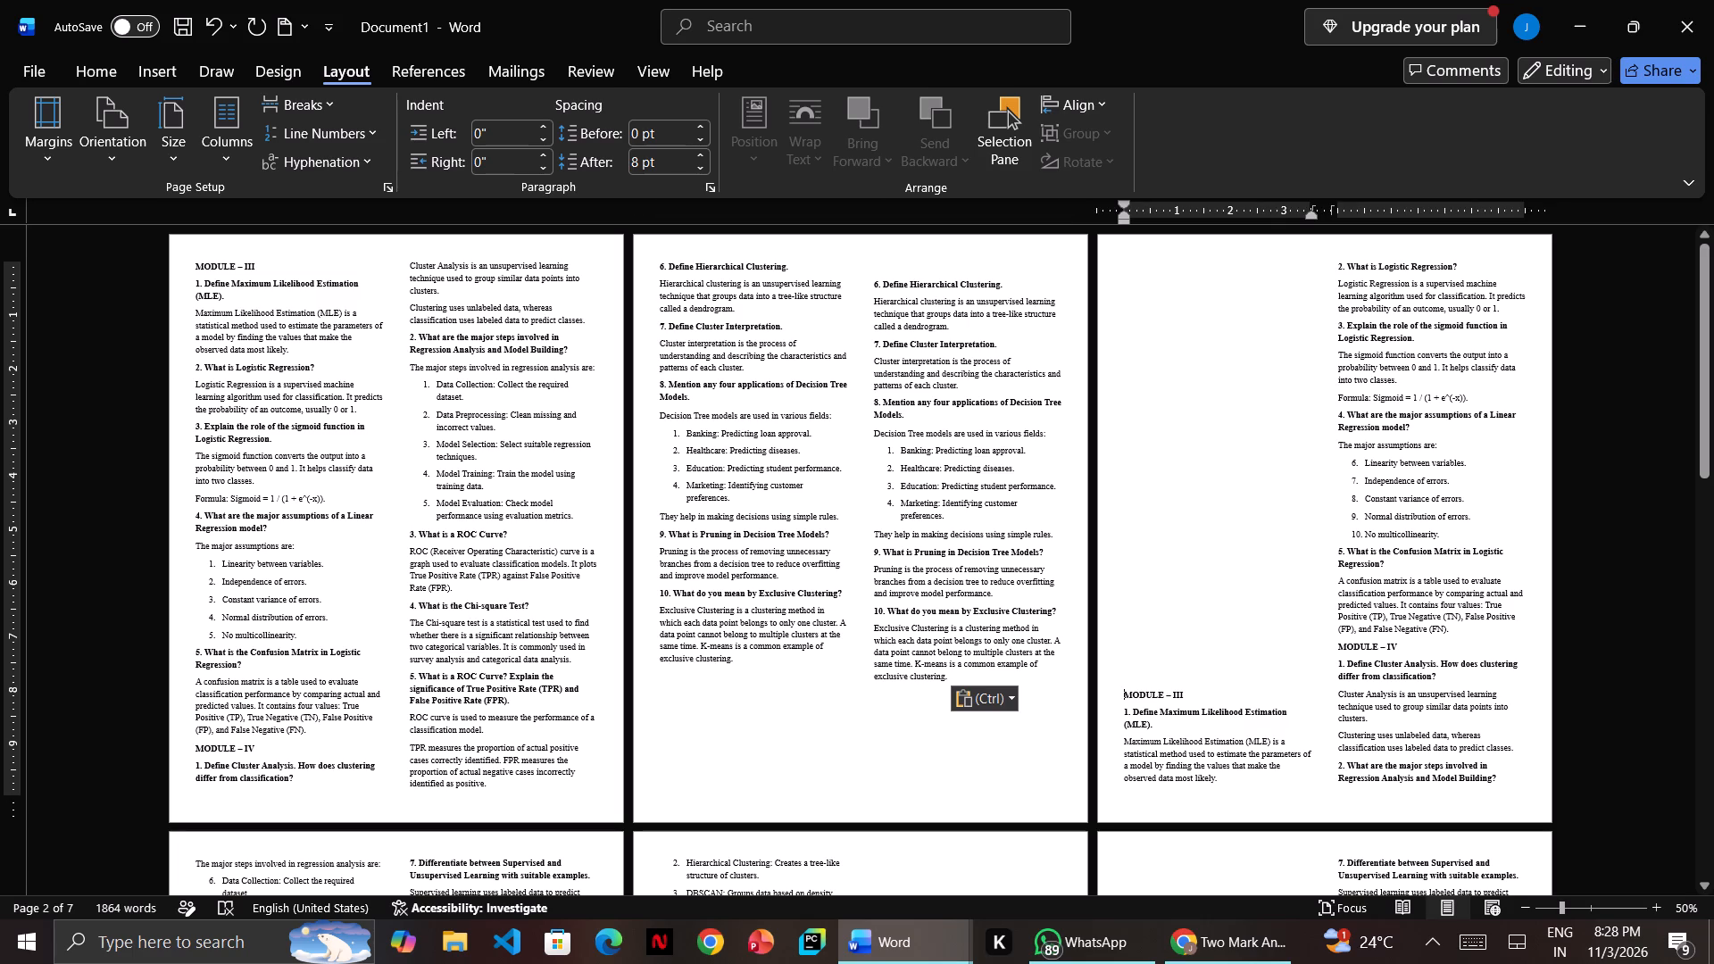
pyautogui.press('BackSpace')
pyautogui.press('BackSpace')
pyautogui.press('BackSpace')
pyautogui.press('BackSpace')
pyautogui.press('BackSpace')
pyautogui.press('BackSpace')
pyautogui.press('BackSpace')
pyautogui.press('BackSpace')
pyautogui.press('BackSpace')
pyautogui.press('BackSpace')
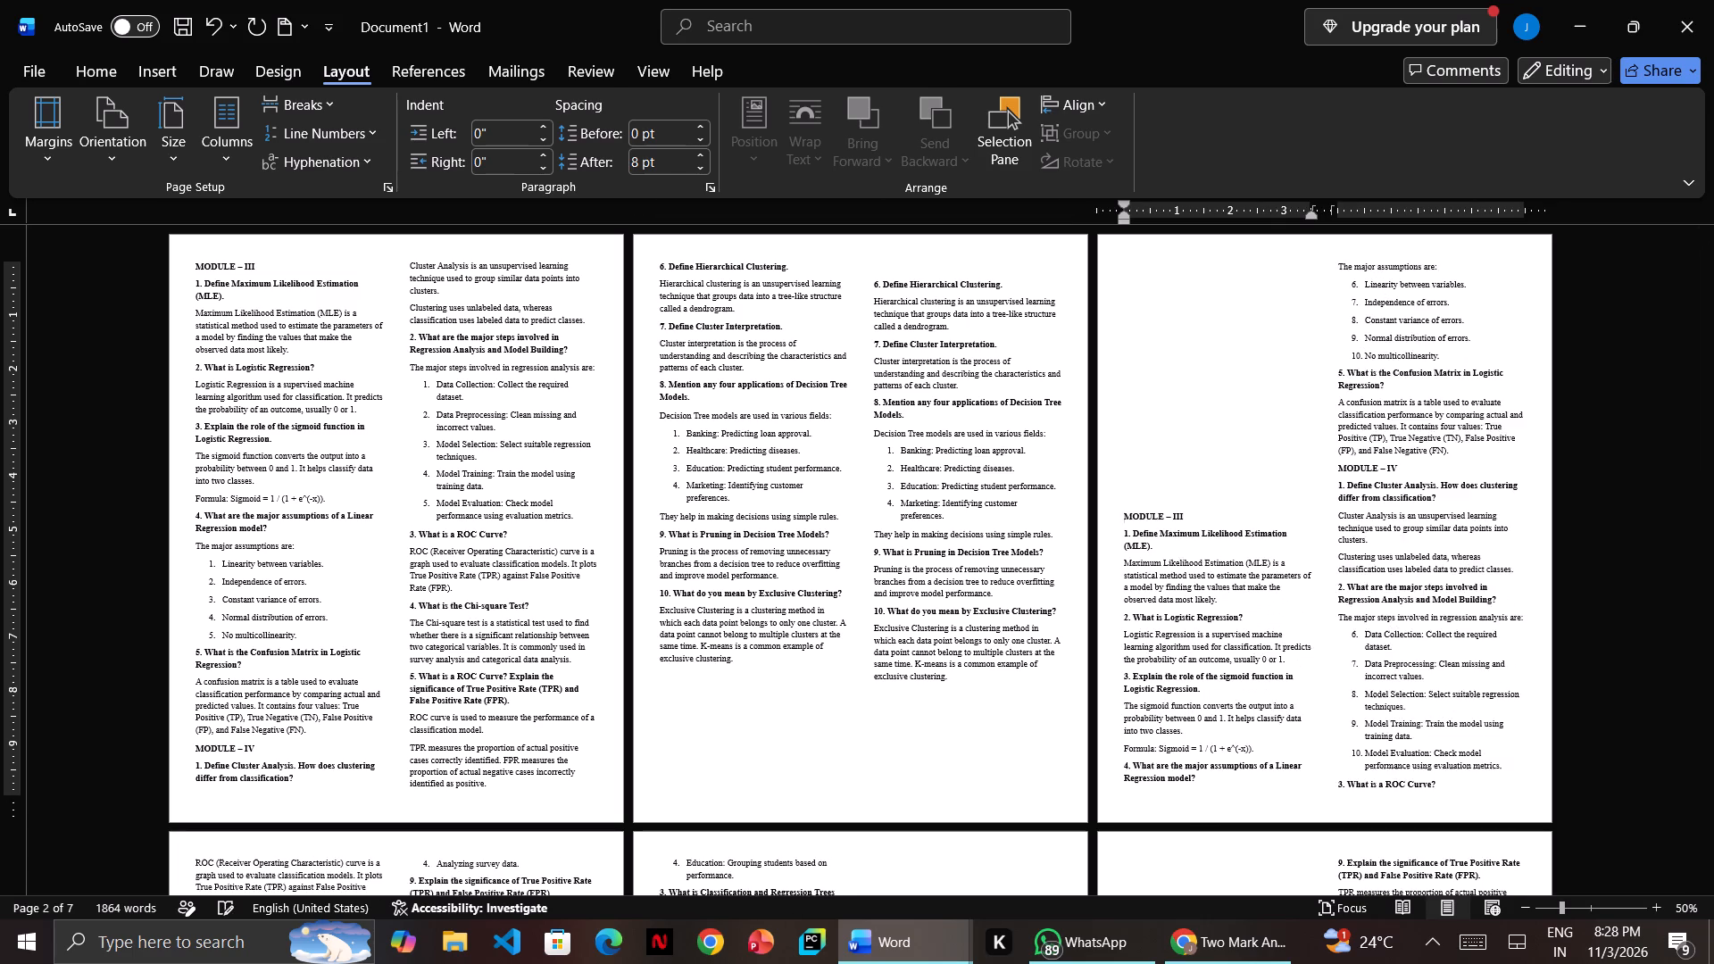
pyautogui.press('BackSpace')
pyautogui.press('BackSpace')
pyautogui.press('BackSpace')
pyautogui.press('BackSpace')
pyautogui.press('BackSpace')
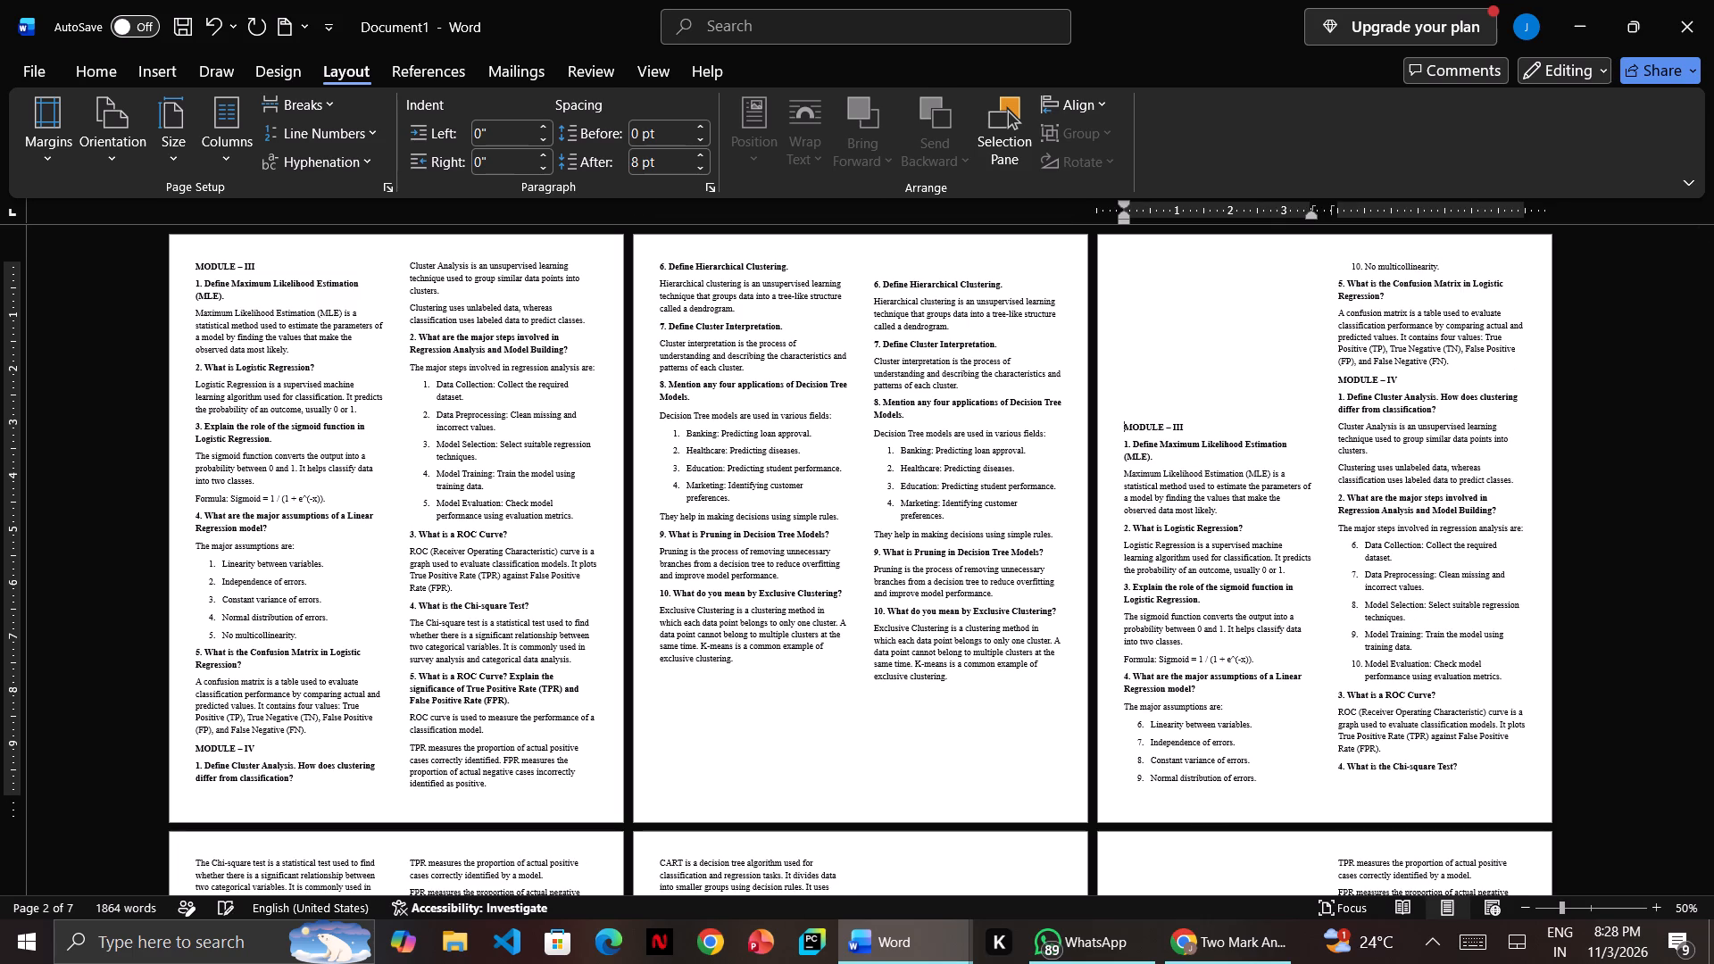
pyautogui.press('BackSpace')
pyautogui.press('BackSpace')
pyautogui.press('BackSpace')
pyautogui.press('BackSpace')
pyautogui.press('BackSpace')
pyautogui.press('BackSpace')
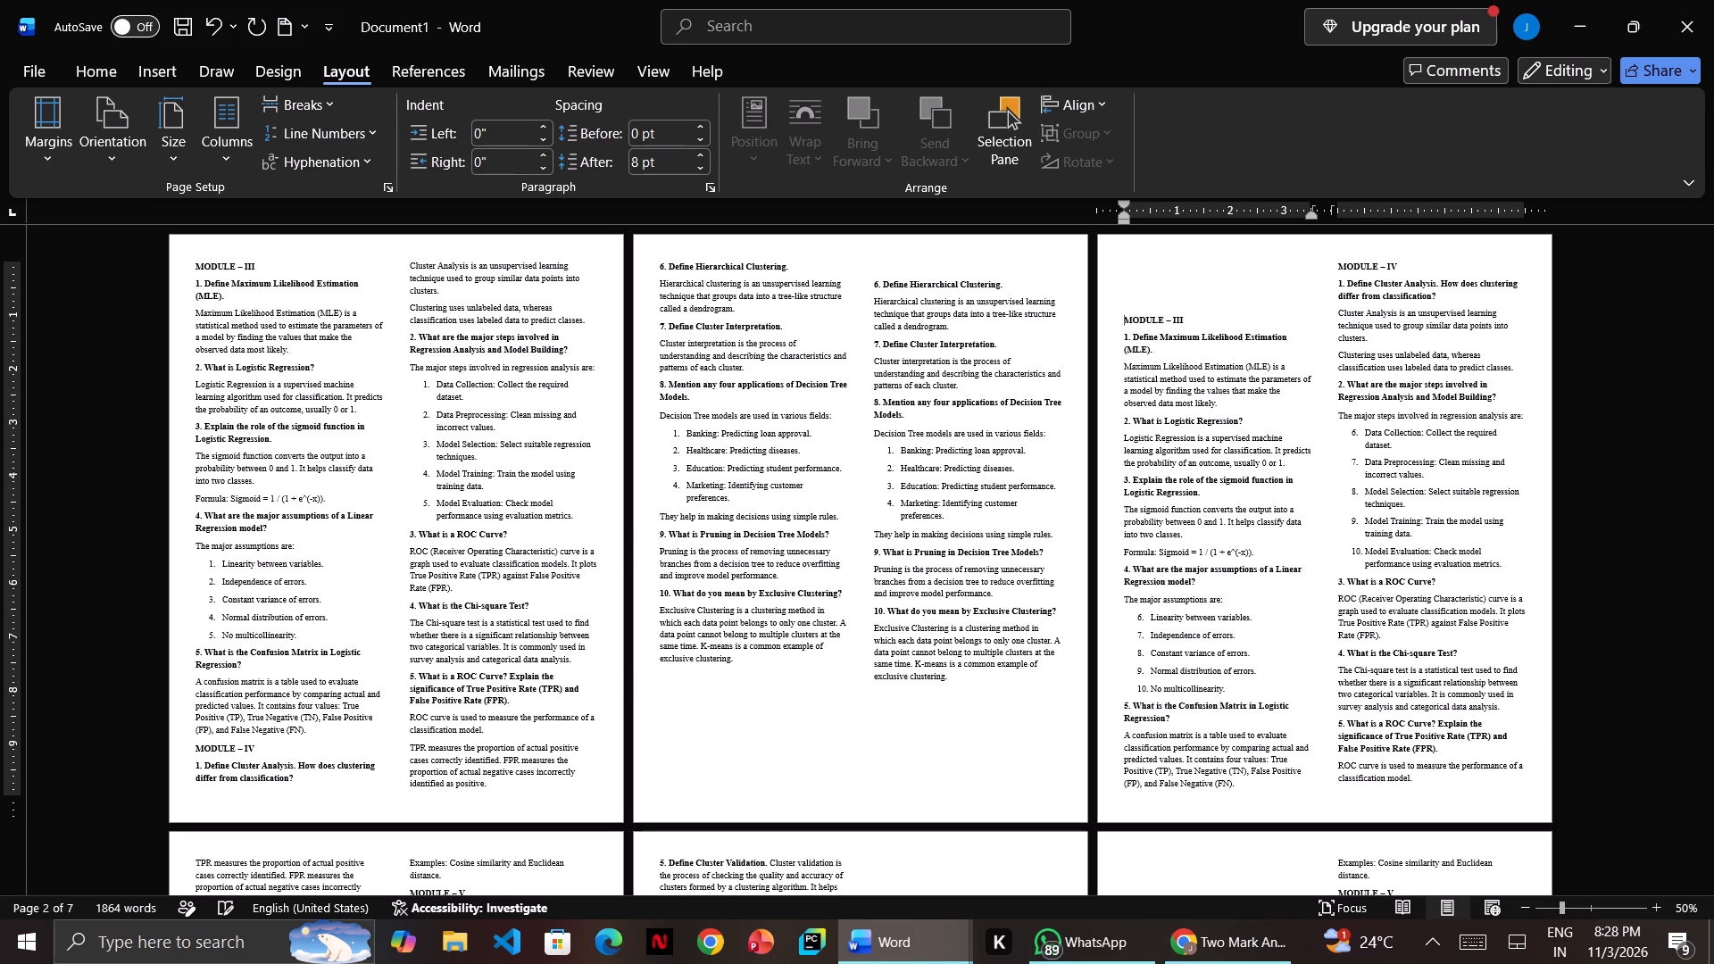
pyautogui.press('BackSpace')
pyautogui.press('BackSpace')
pyautogui.press('BackSpace')
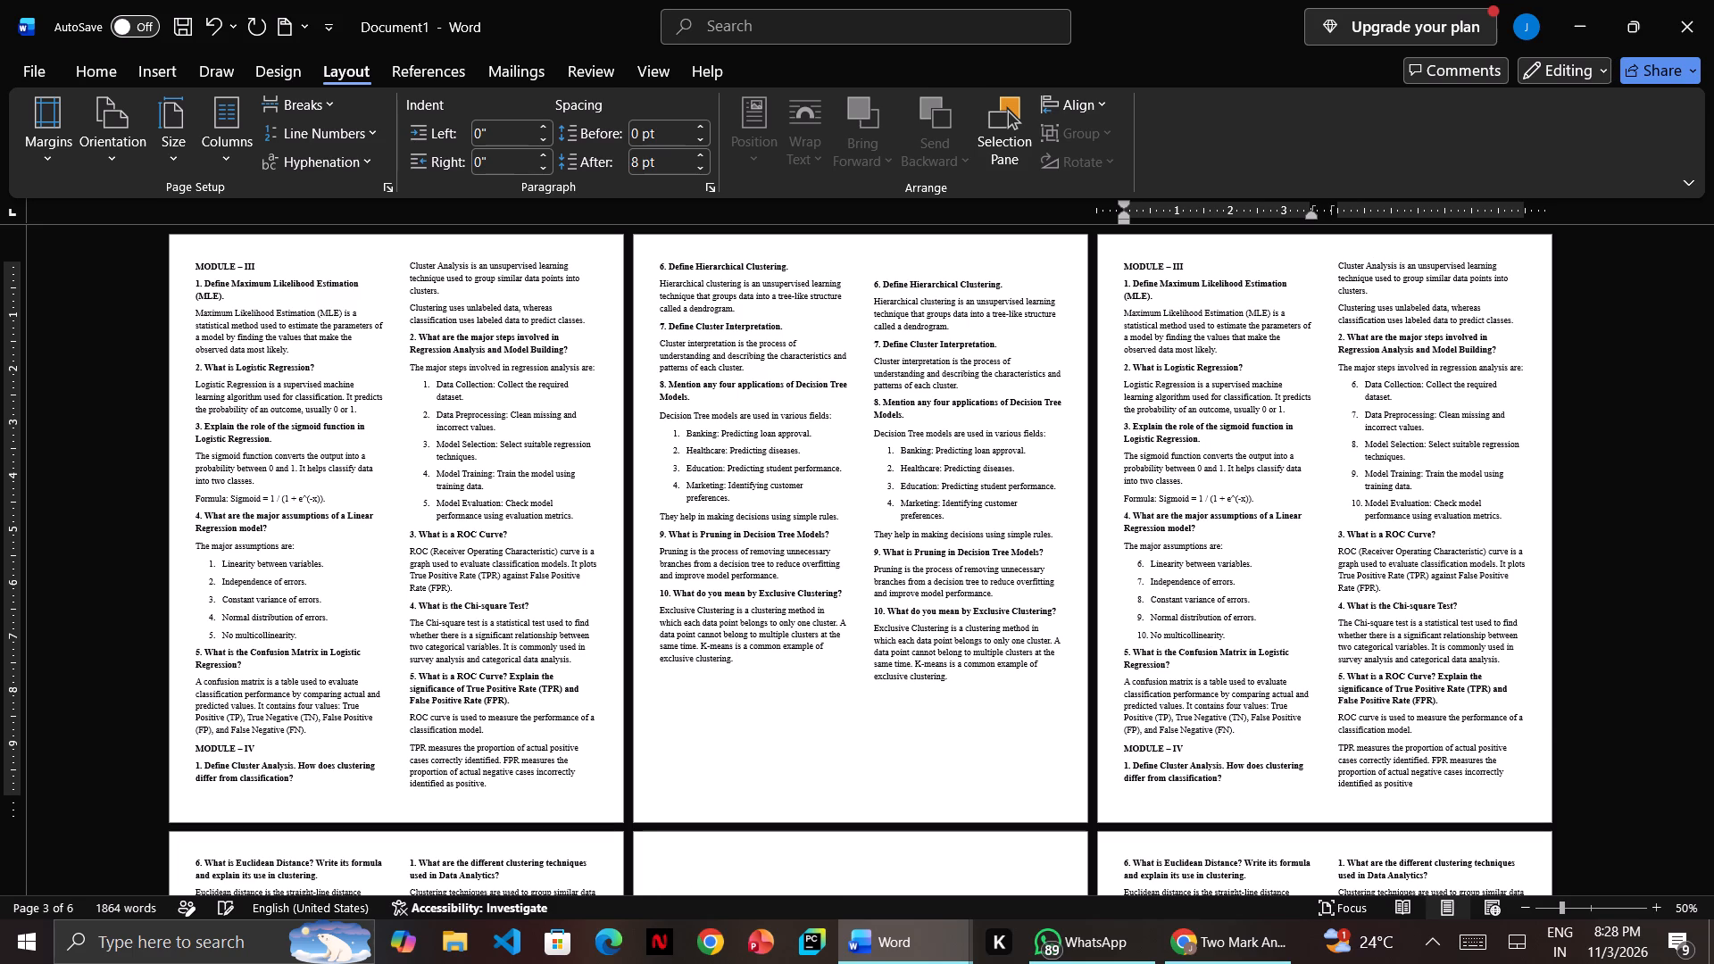
pyautogui.press('BackSpace')
pyautogui.press('Return')
# Look over all six pages to check the layout of the original and duplicated answers.
pyautogui.scroll(-4, 930, 781)
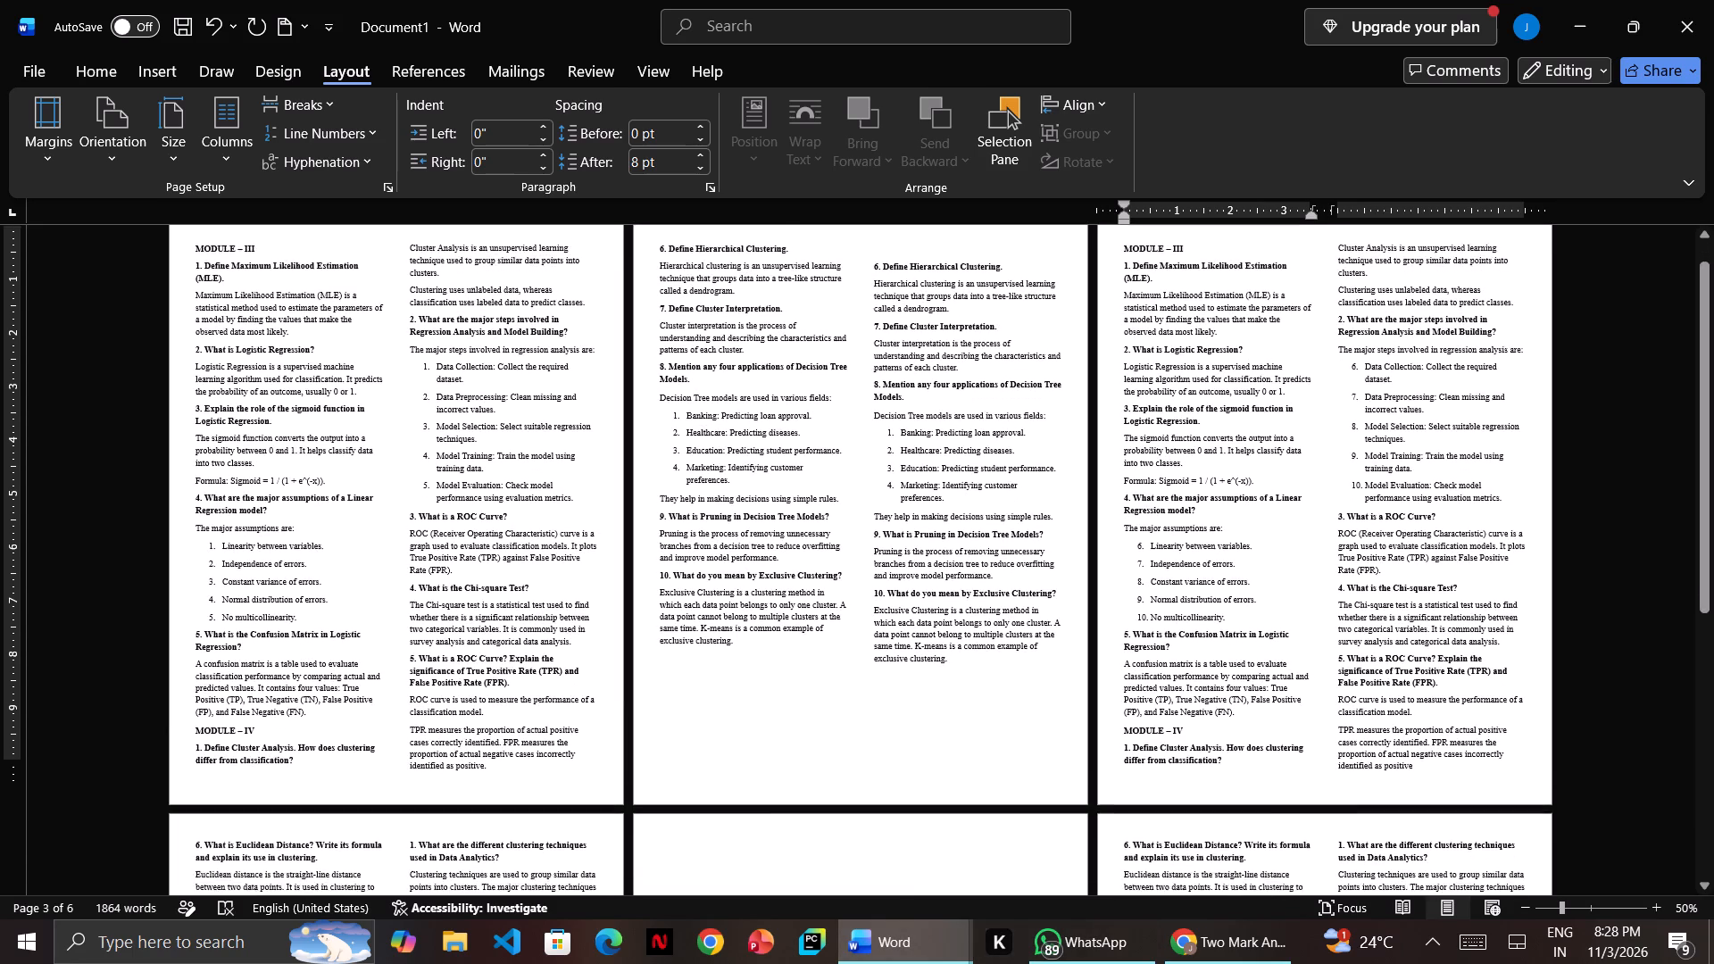
pyautogui.scroll(-19, 930, 781)
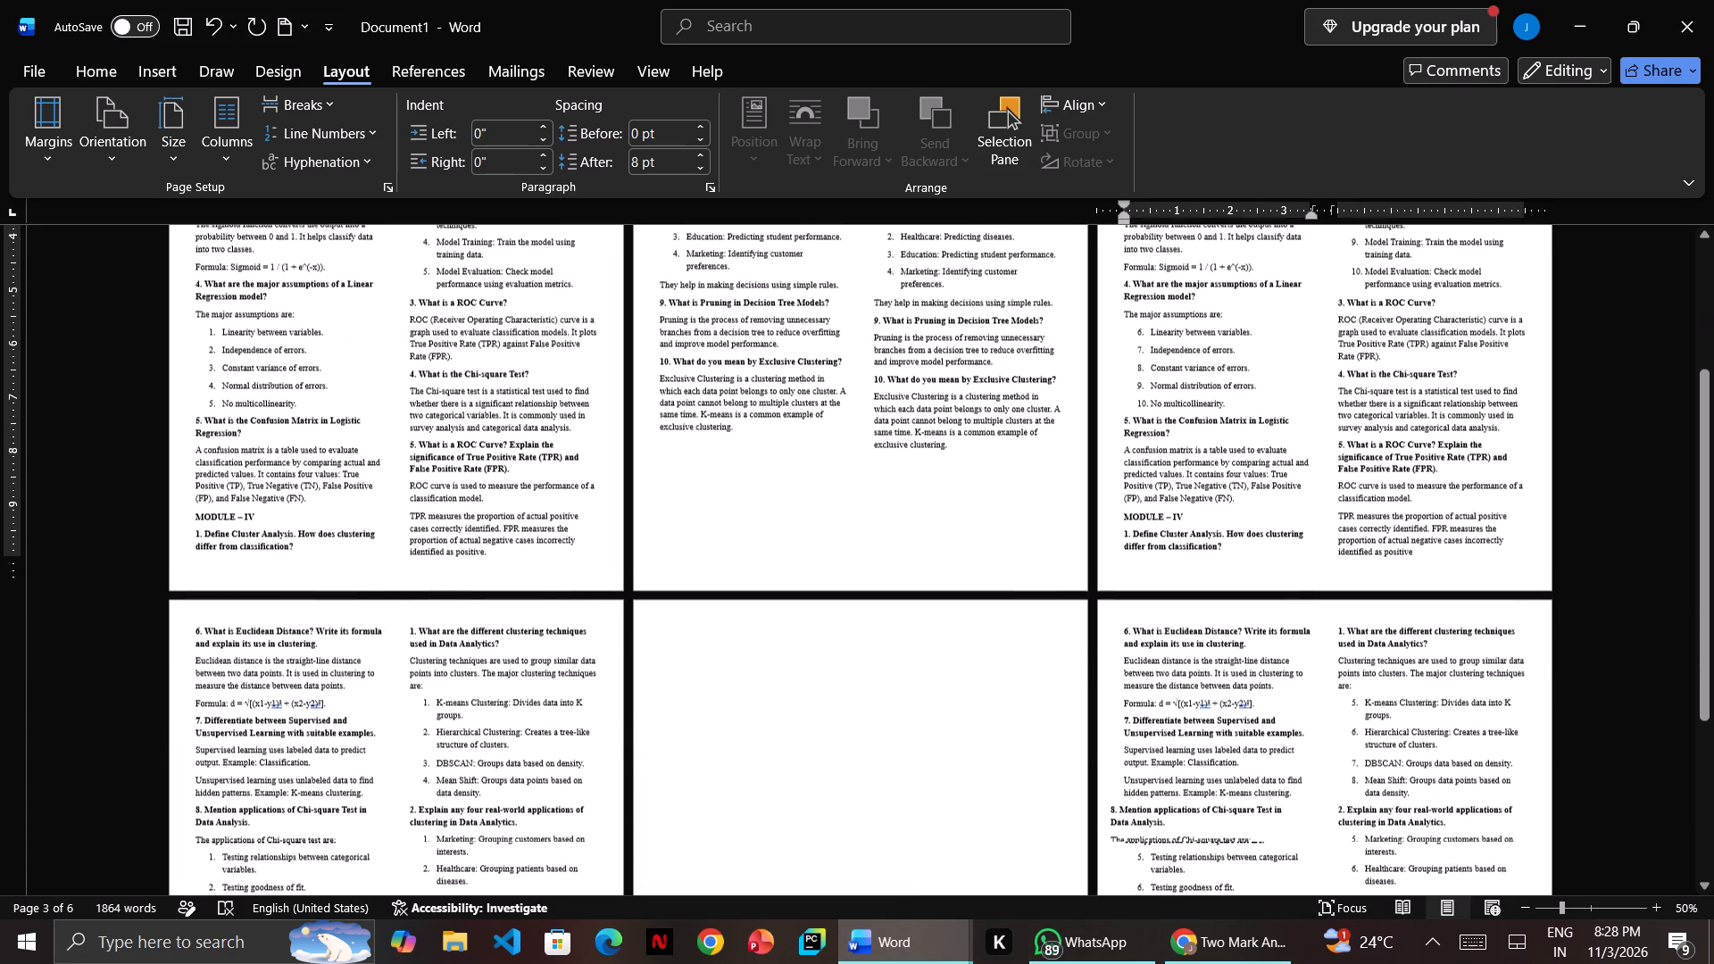
pyautogui.scroll(-6, 930, 781)
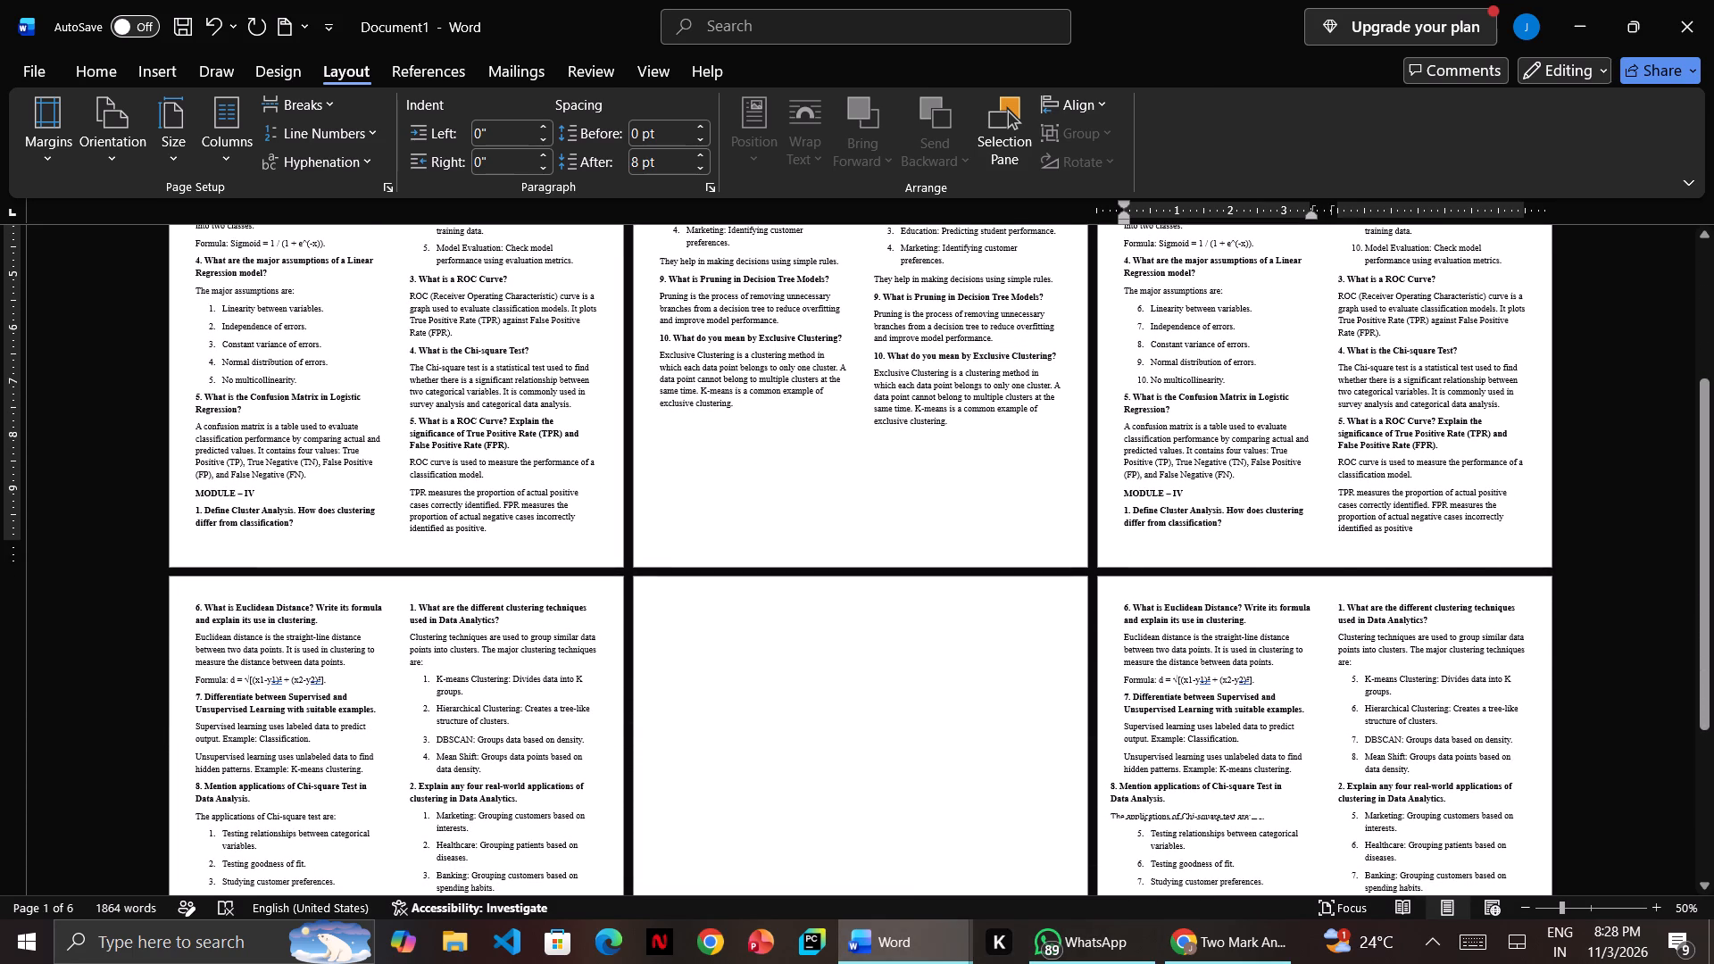
pyautogui.scroll(-20, 930, 781)
pyautogui.scroll(-20, 930, 781)
pyautogui.scroll(-3, 930, 781)
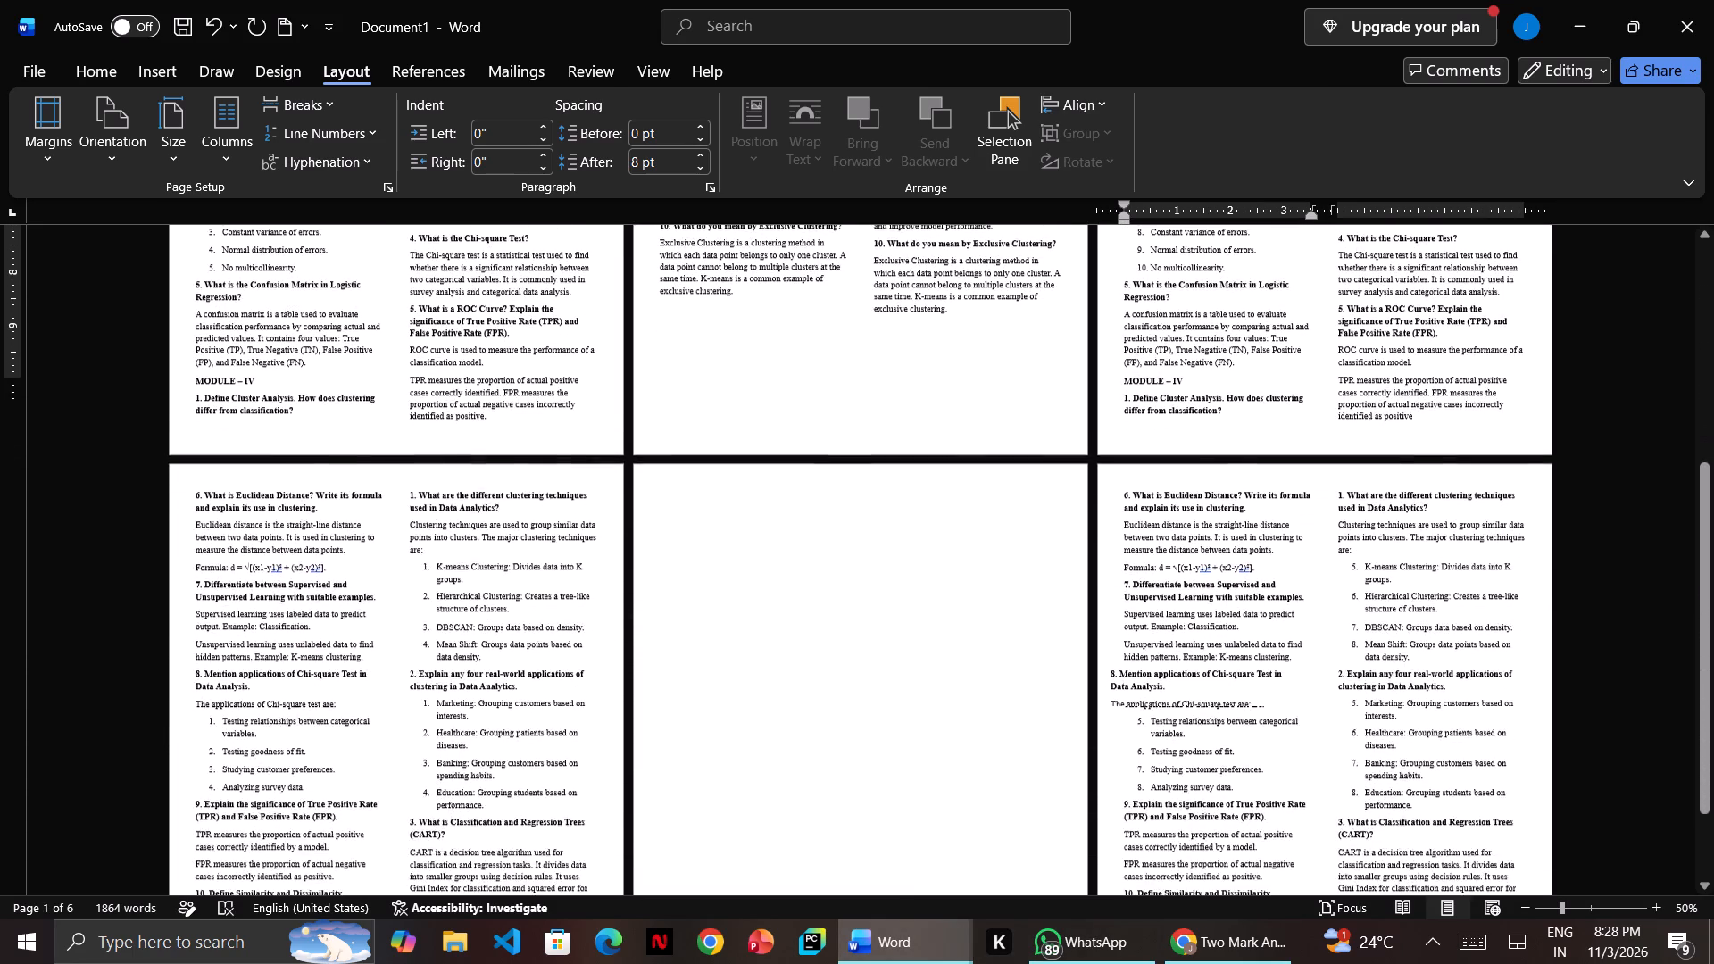
pyautogui.scroll(-20, 930, 781)
pyautogui.scroll(-9, 930, 781)
pyautogui.scroll(20, 930, 781)
pyautogui.scroll(20, 930, 781)
pyautogui.scroll(14, 930, 781)
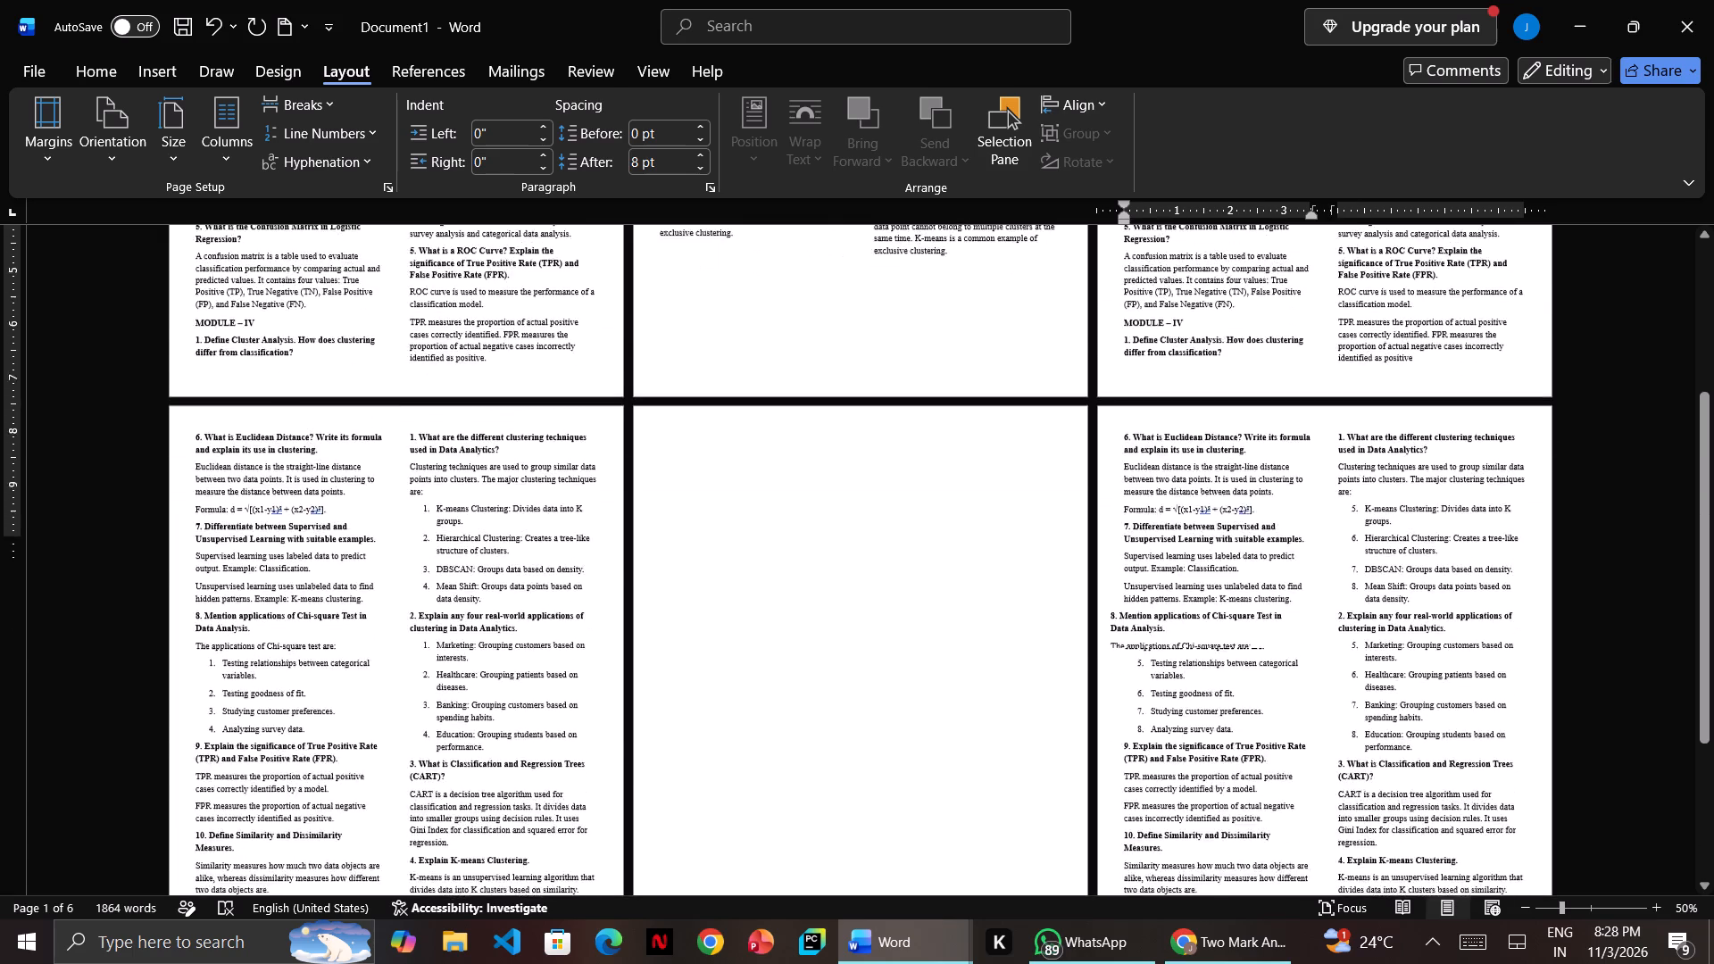
pyautogui.scroll(20, 930, 781)
pyautogui.scroll(20, 930, 781)
pyautogui.scroll(20, 930, 781)
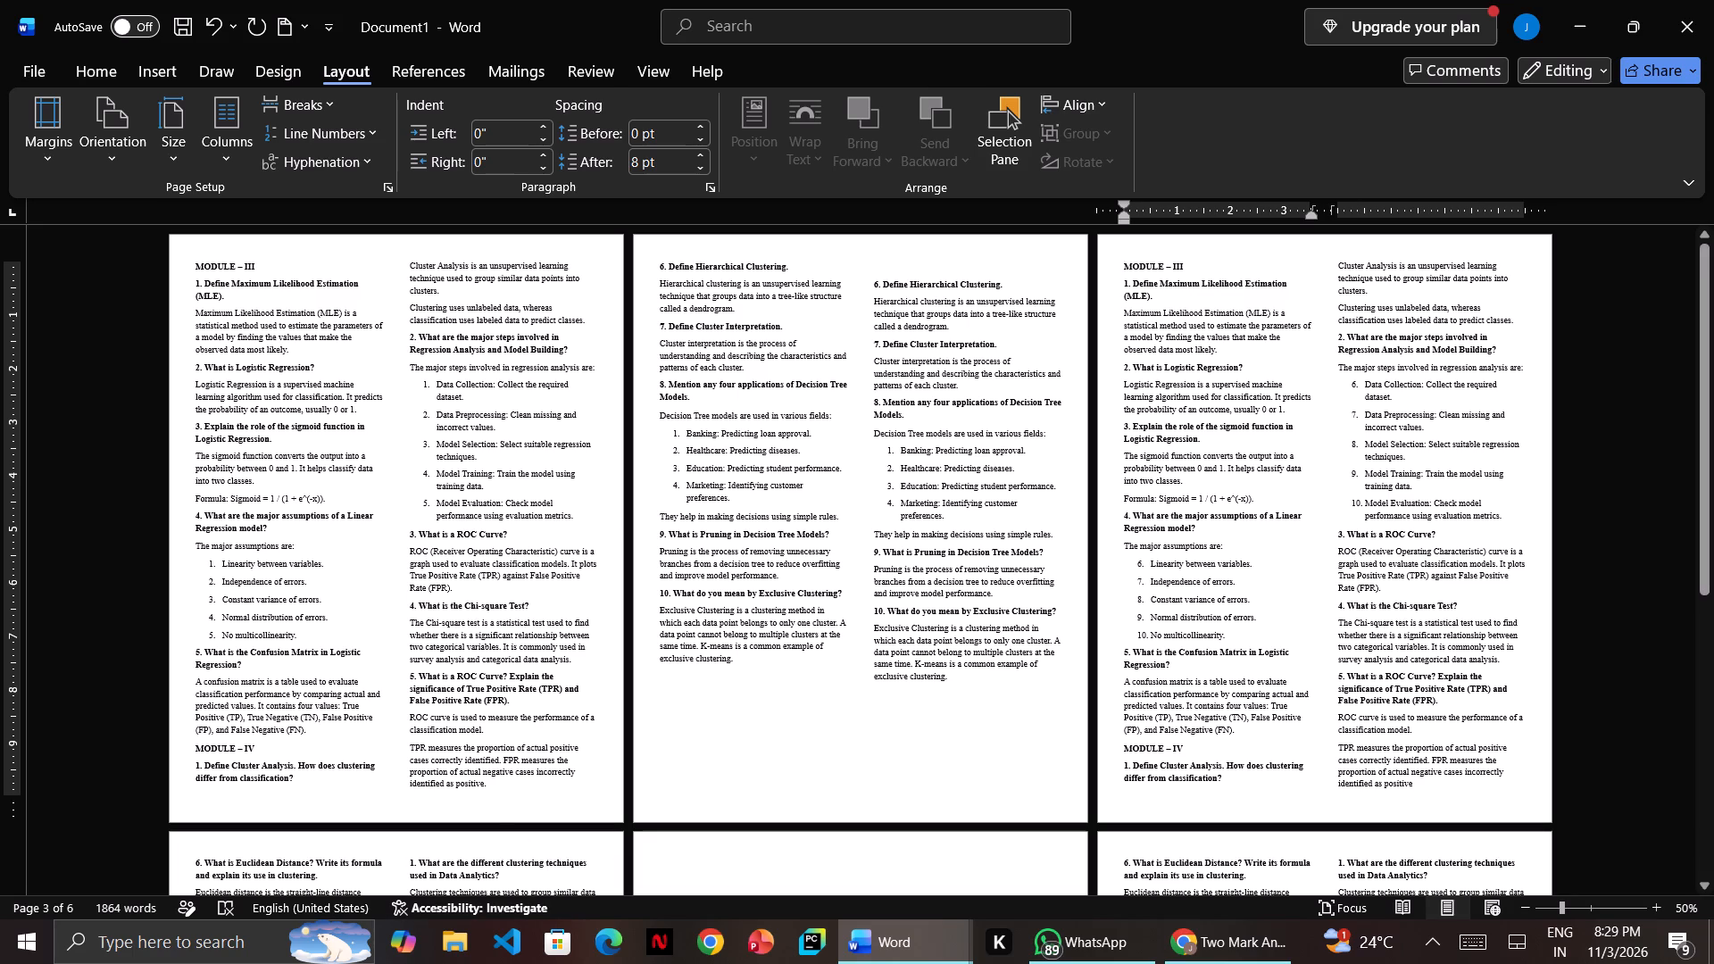
pyautogui.scroll(-2, 581, 816)
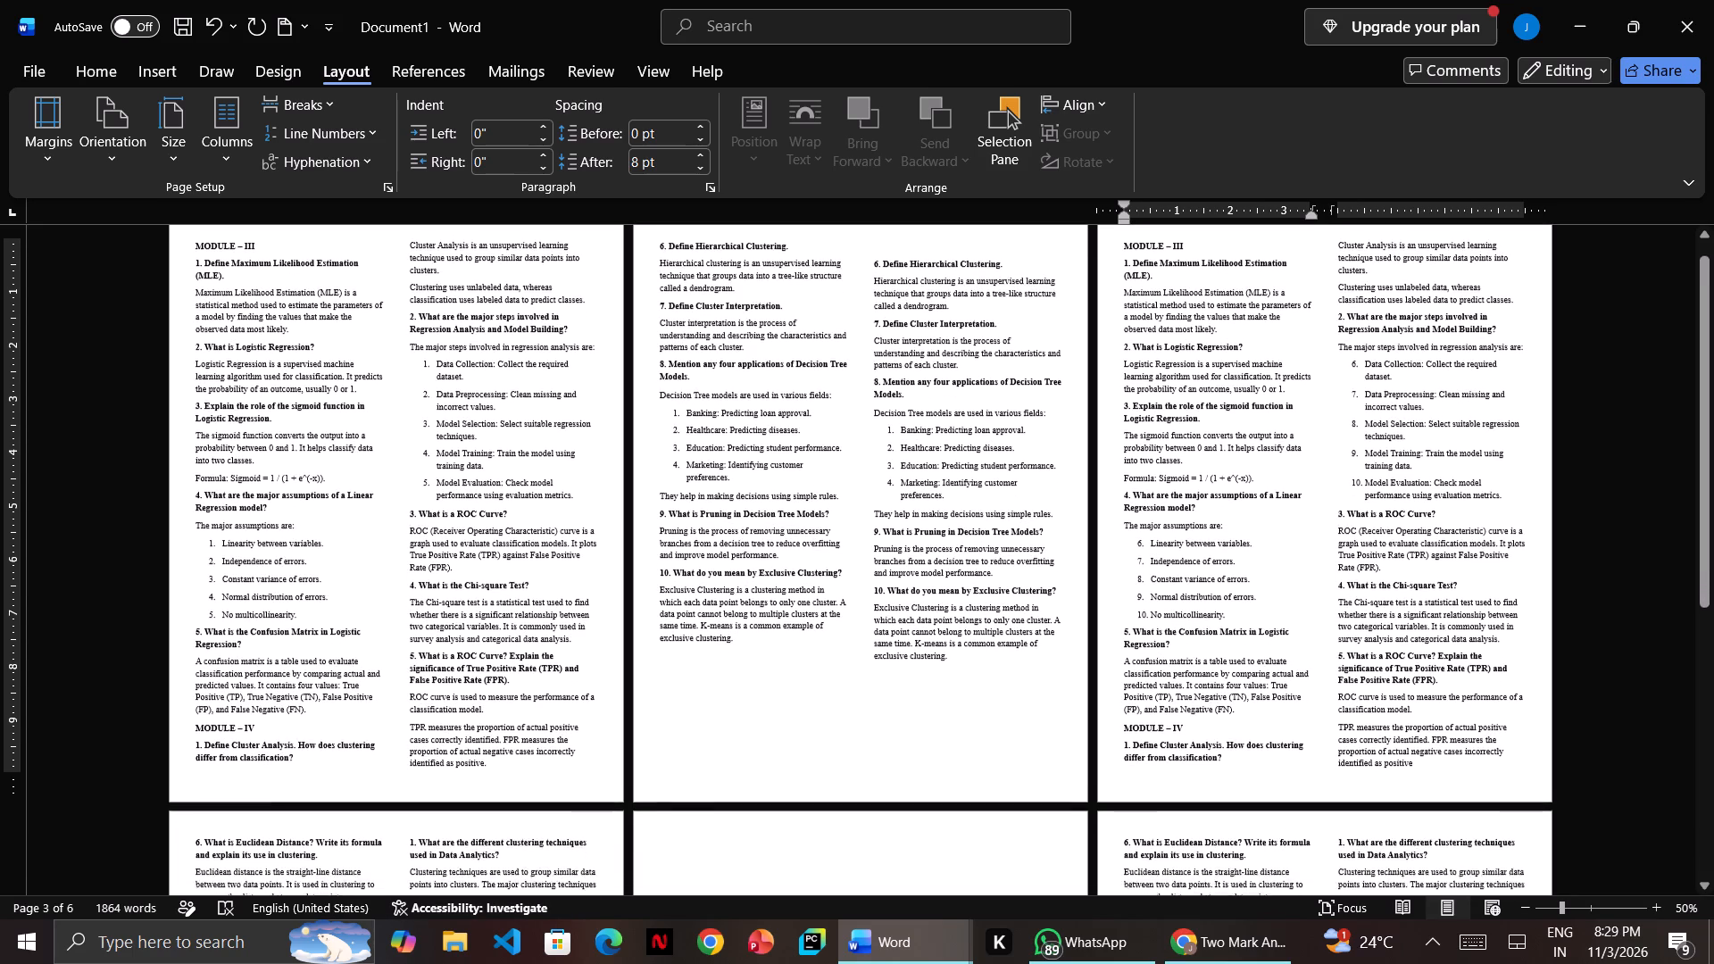
pyautogui.scroll(-3, 581, 816)
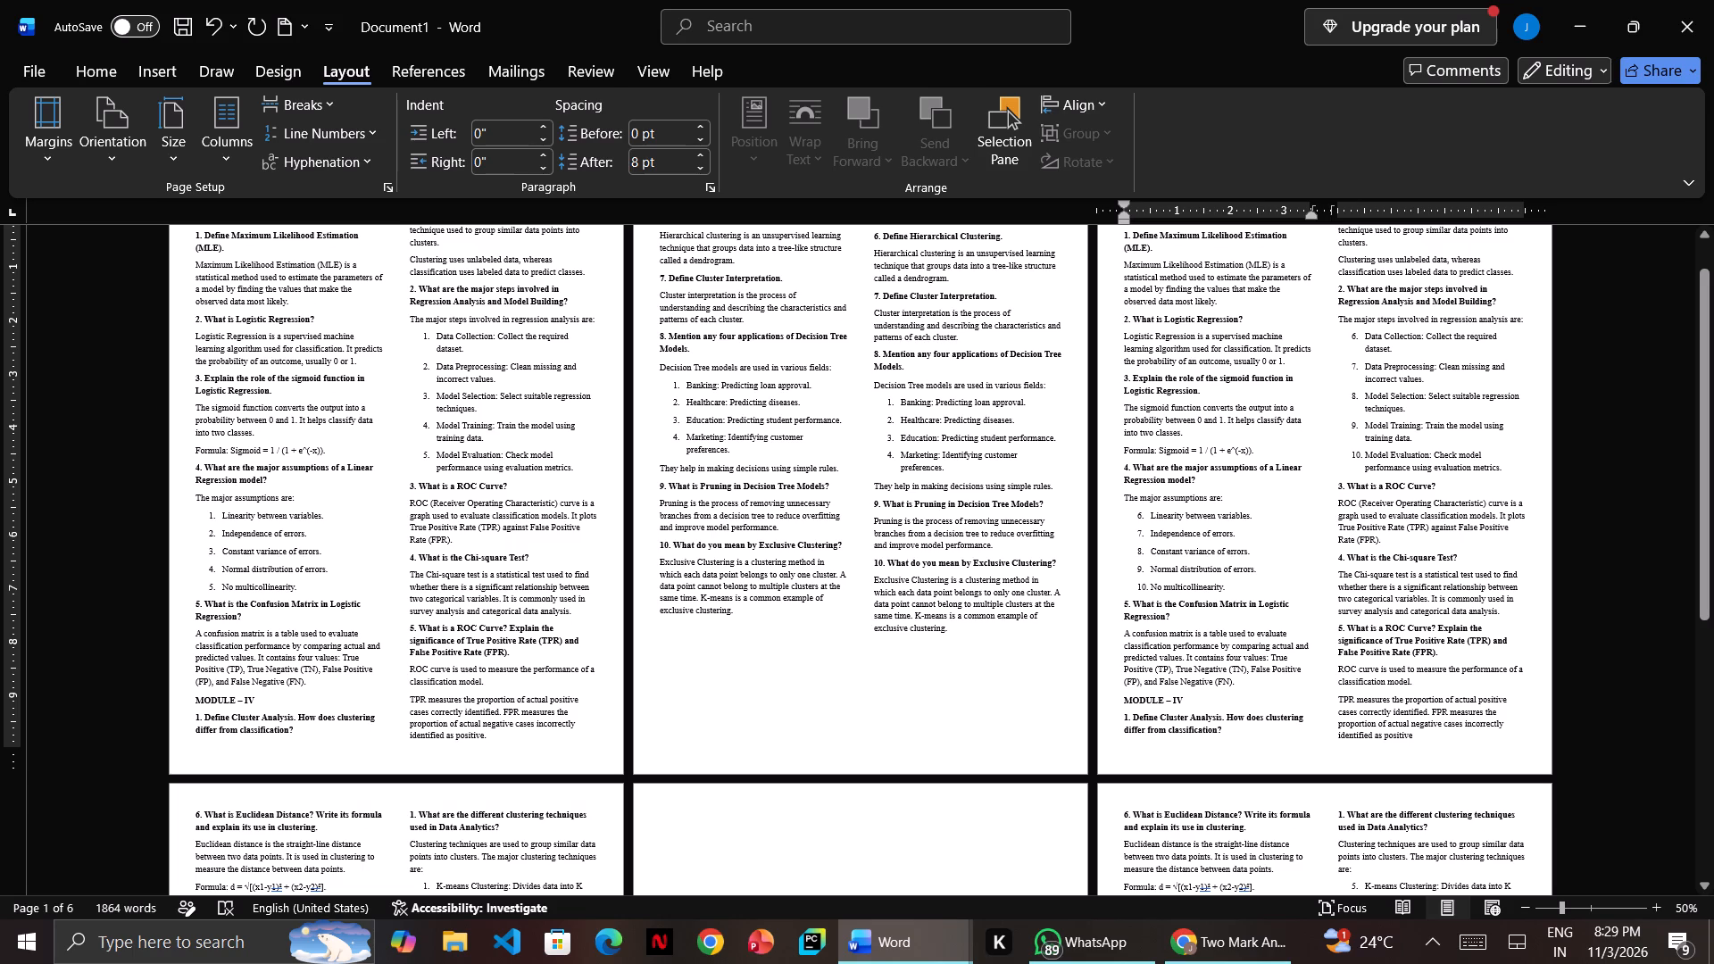
pyautogui.scroll(-4, 1183, 661)
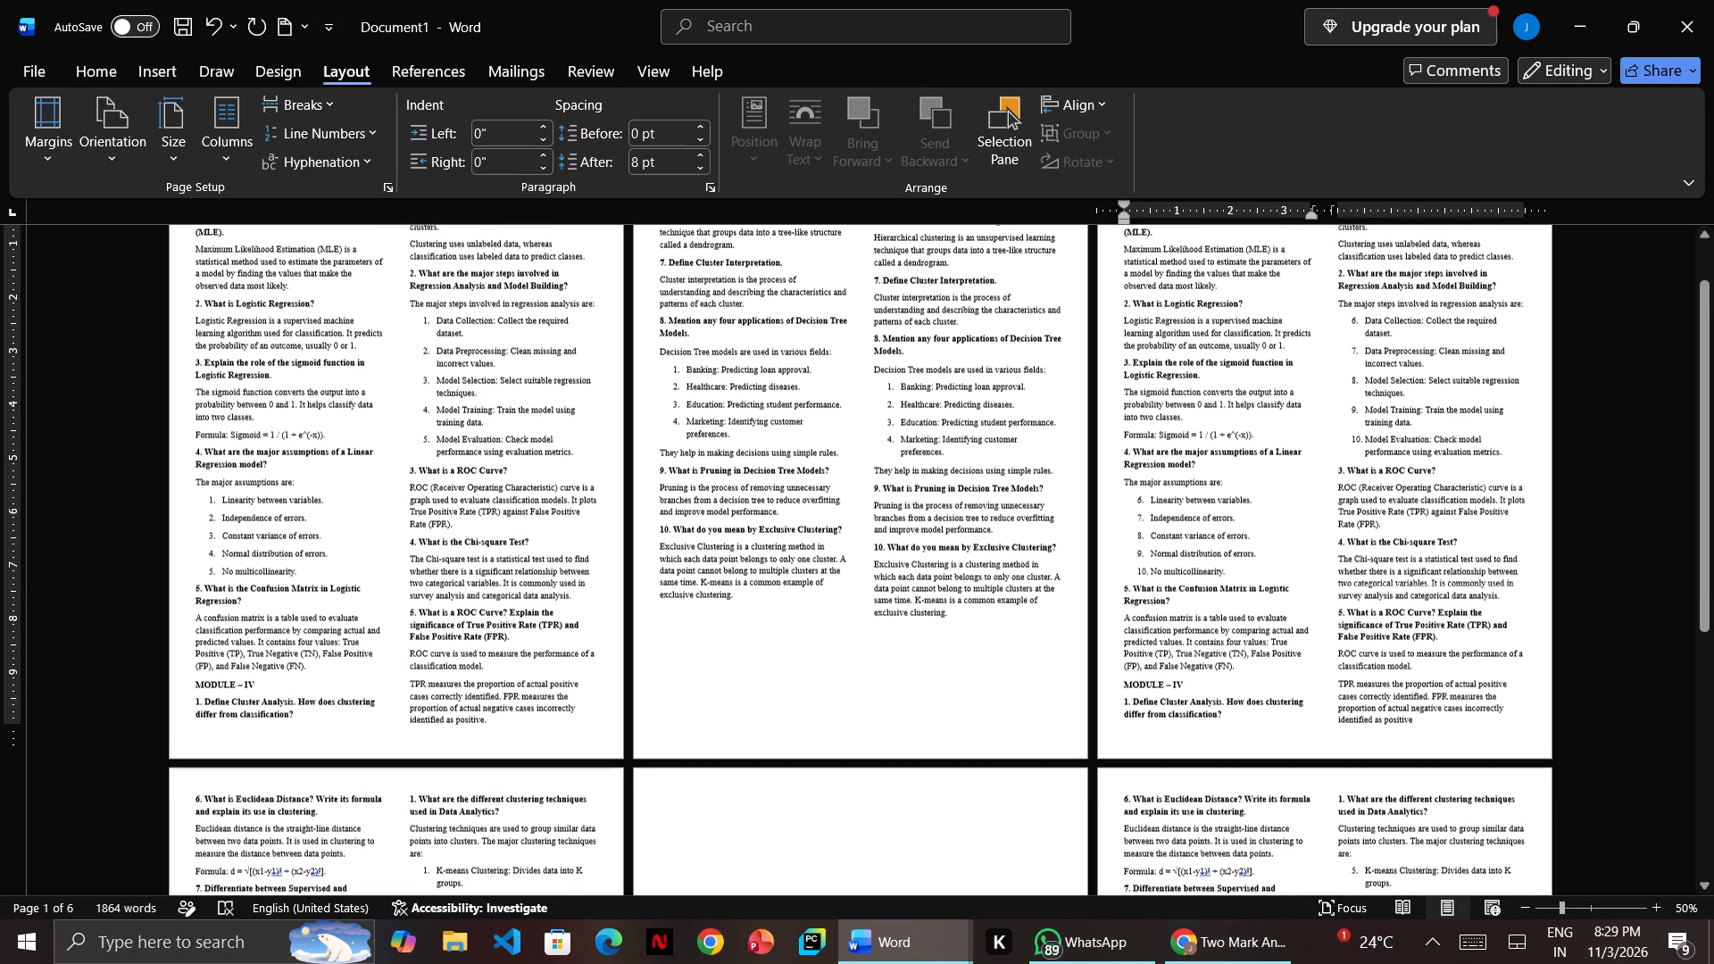
pyautogui.scroll(-8, 1183, 661)
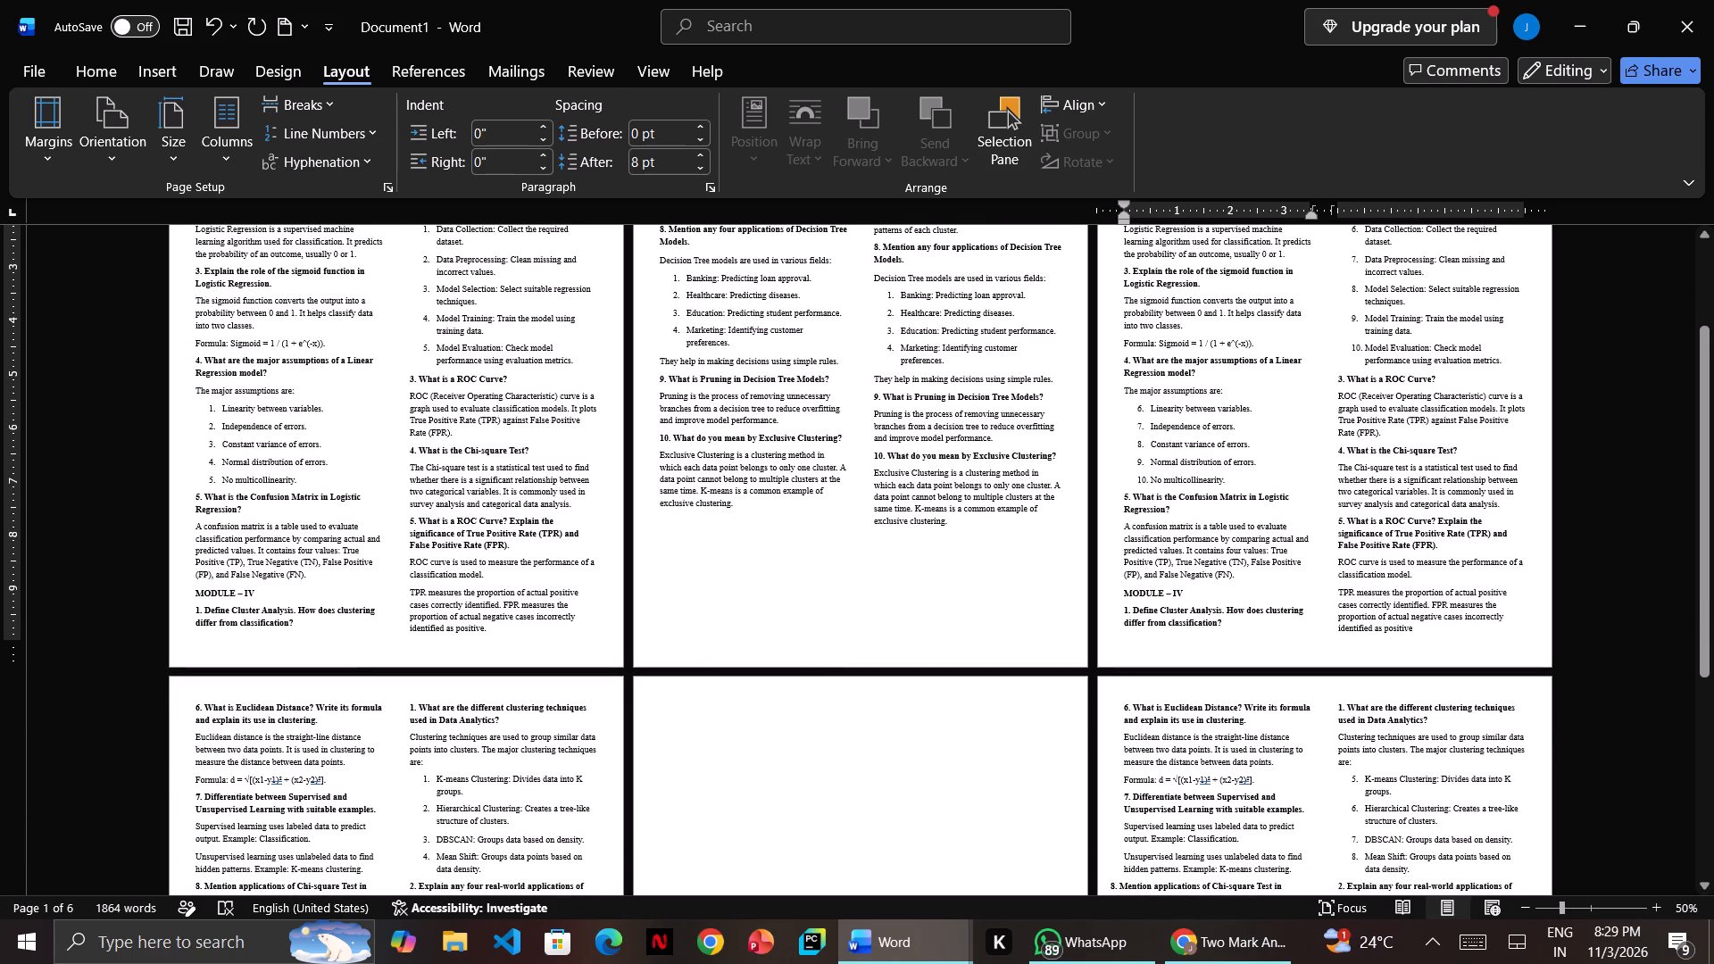
pyautogui.scroll(-4, 835, 695)
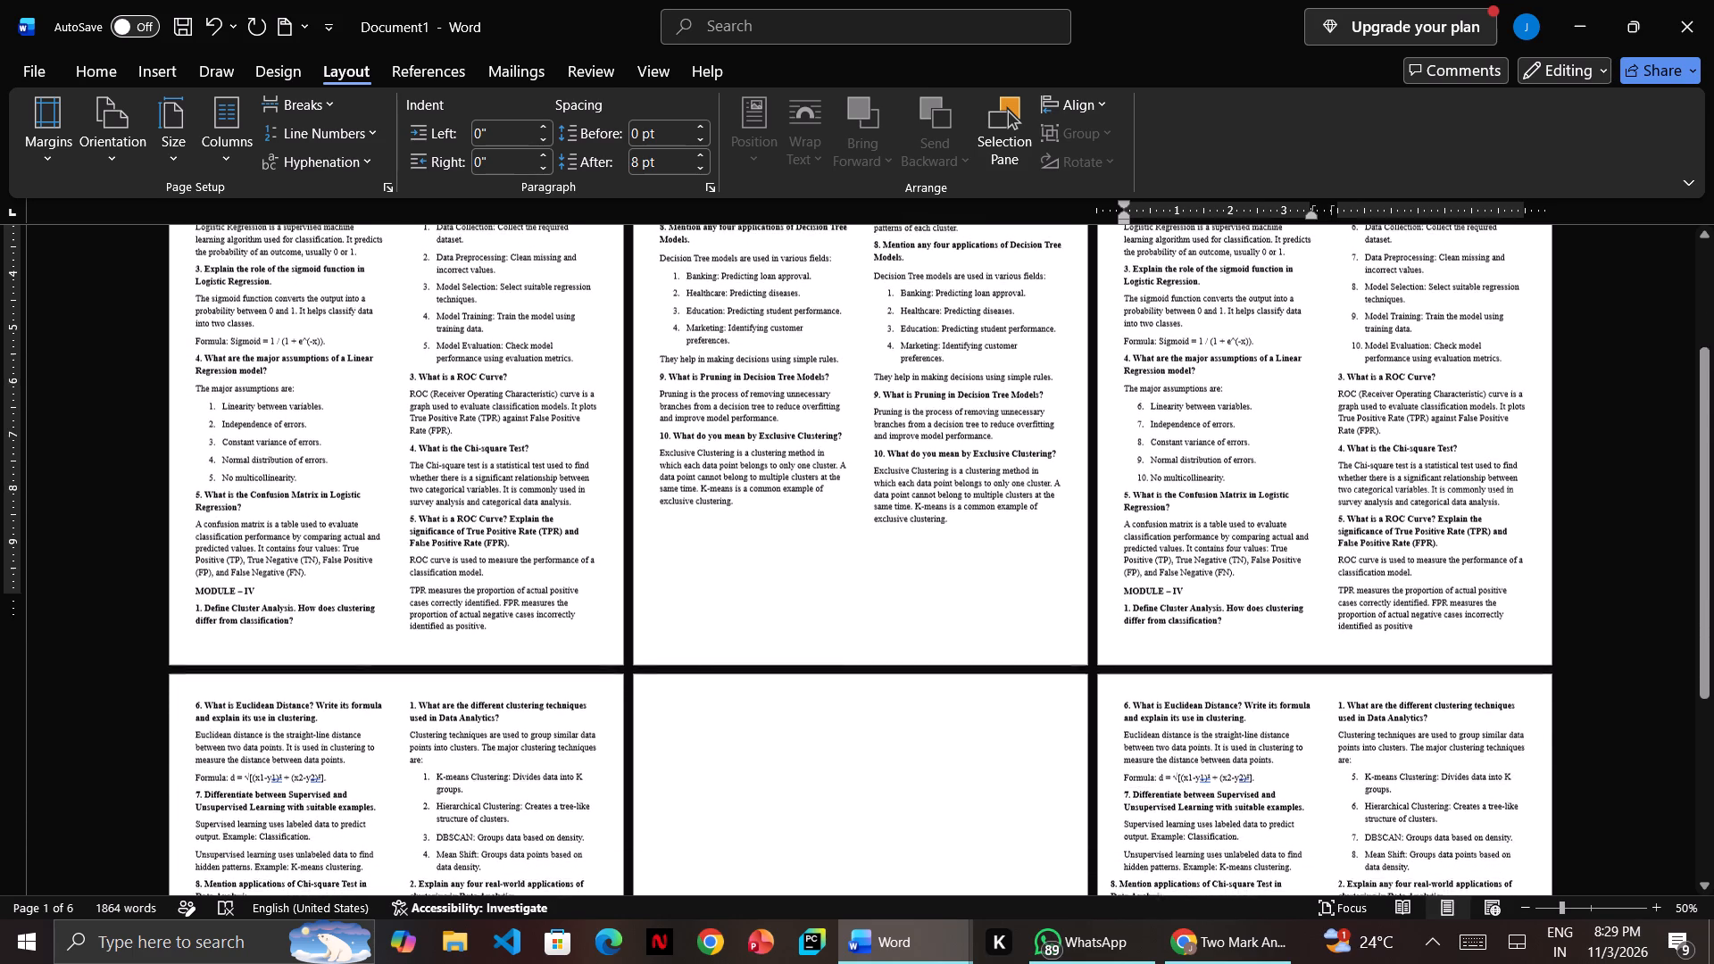
pyautogui.scroll(-18, 835, 695)
pyautogui.scroll(-20, 835, 695)
pyautogui.scroll(-8, 835, 695)
pyautogui.scroll(-20, 835, 695)
pyautogui.scroll(1, 835, 695)
pyautogui.scroll(20, 254, 347)
pyautogui.scroll(20, 254, 347)
pyautogui.scroll(20, 254, 347)
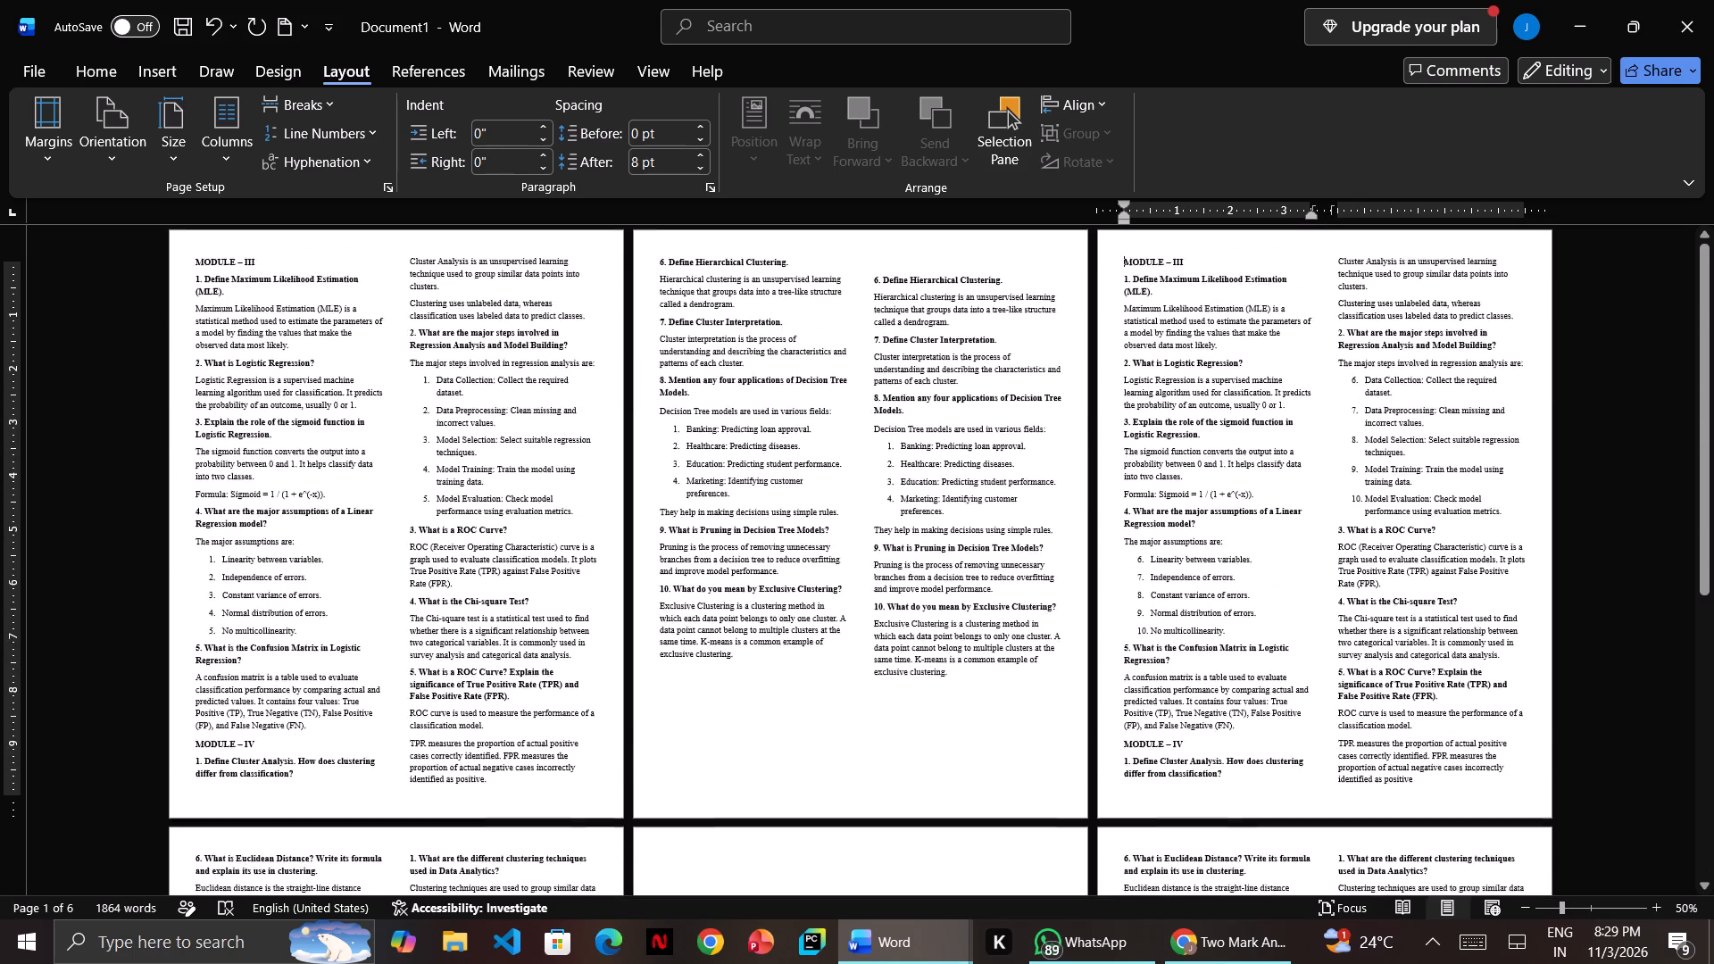
# Copy all the document's content, from the first "MODULE – III" heading to the last Cluster Validation answer, and paste it on a new line at the end.
pyautogui.scroll(20, 254, 347)
pyautogui.scroll(8, 254, 347)
pyautogui.moveTo(190, 270); pyautogui.dragTo(1295, 909)
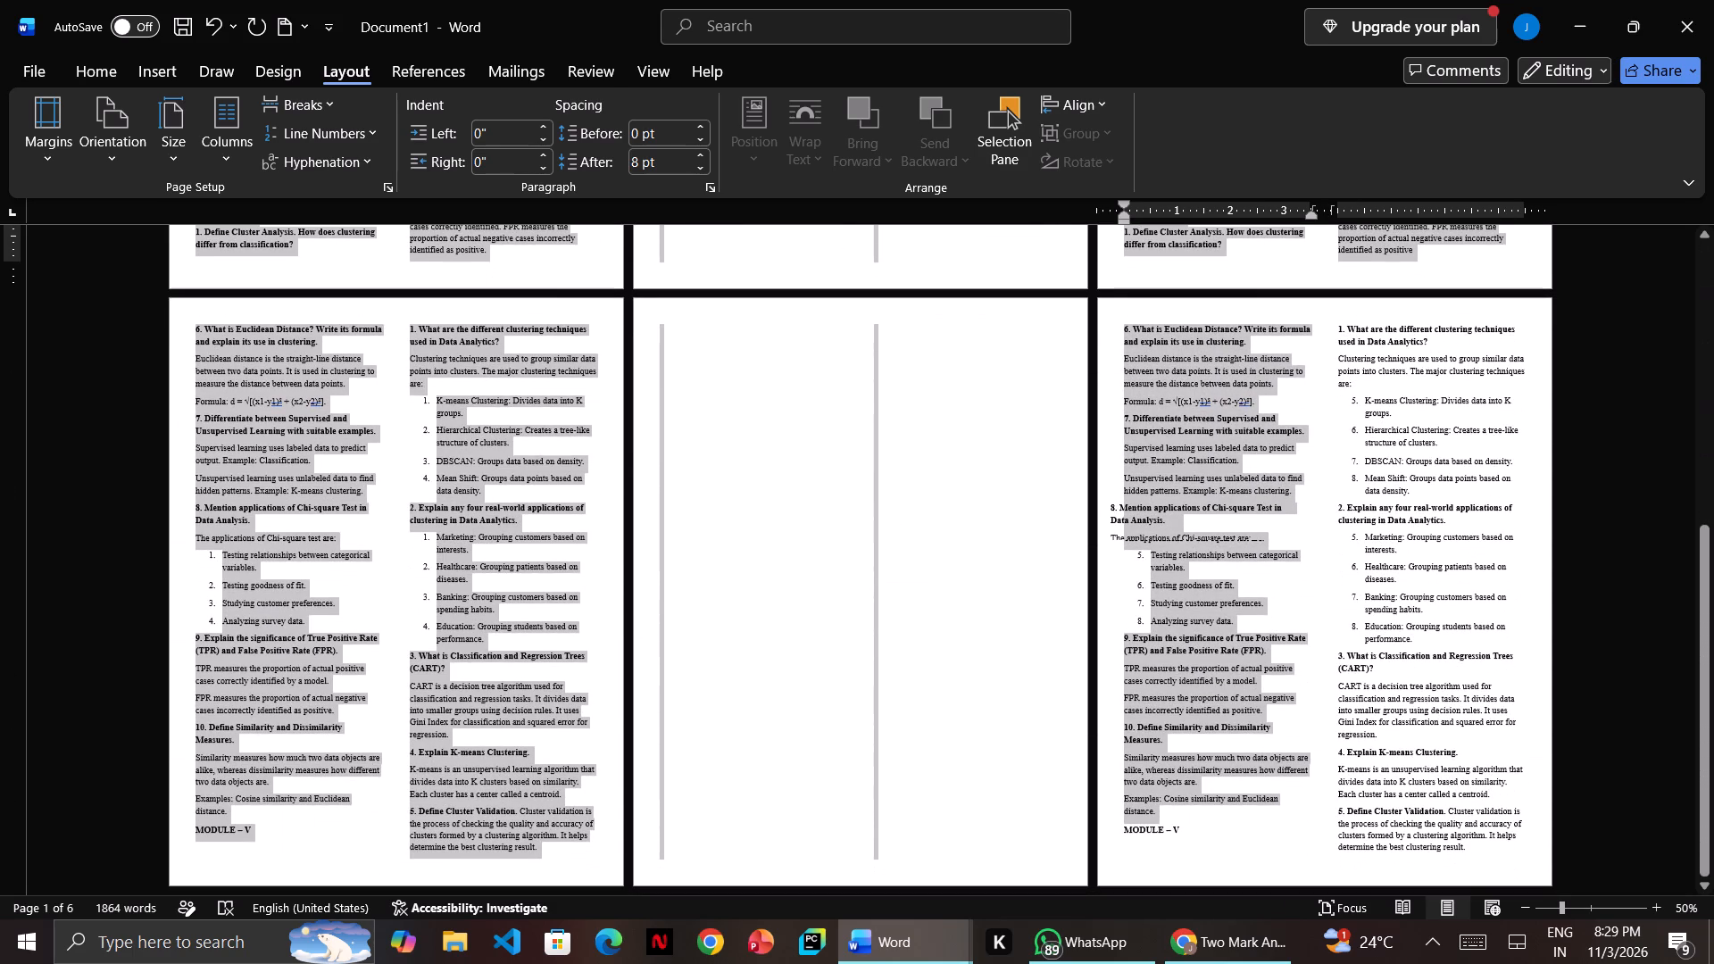
pyautogui.moveTo(1295, 909); pyautogui.dragTo(1470, 865)
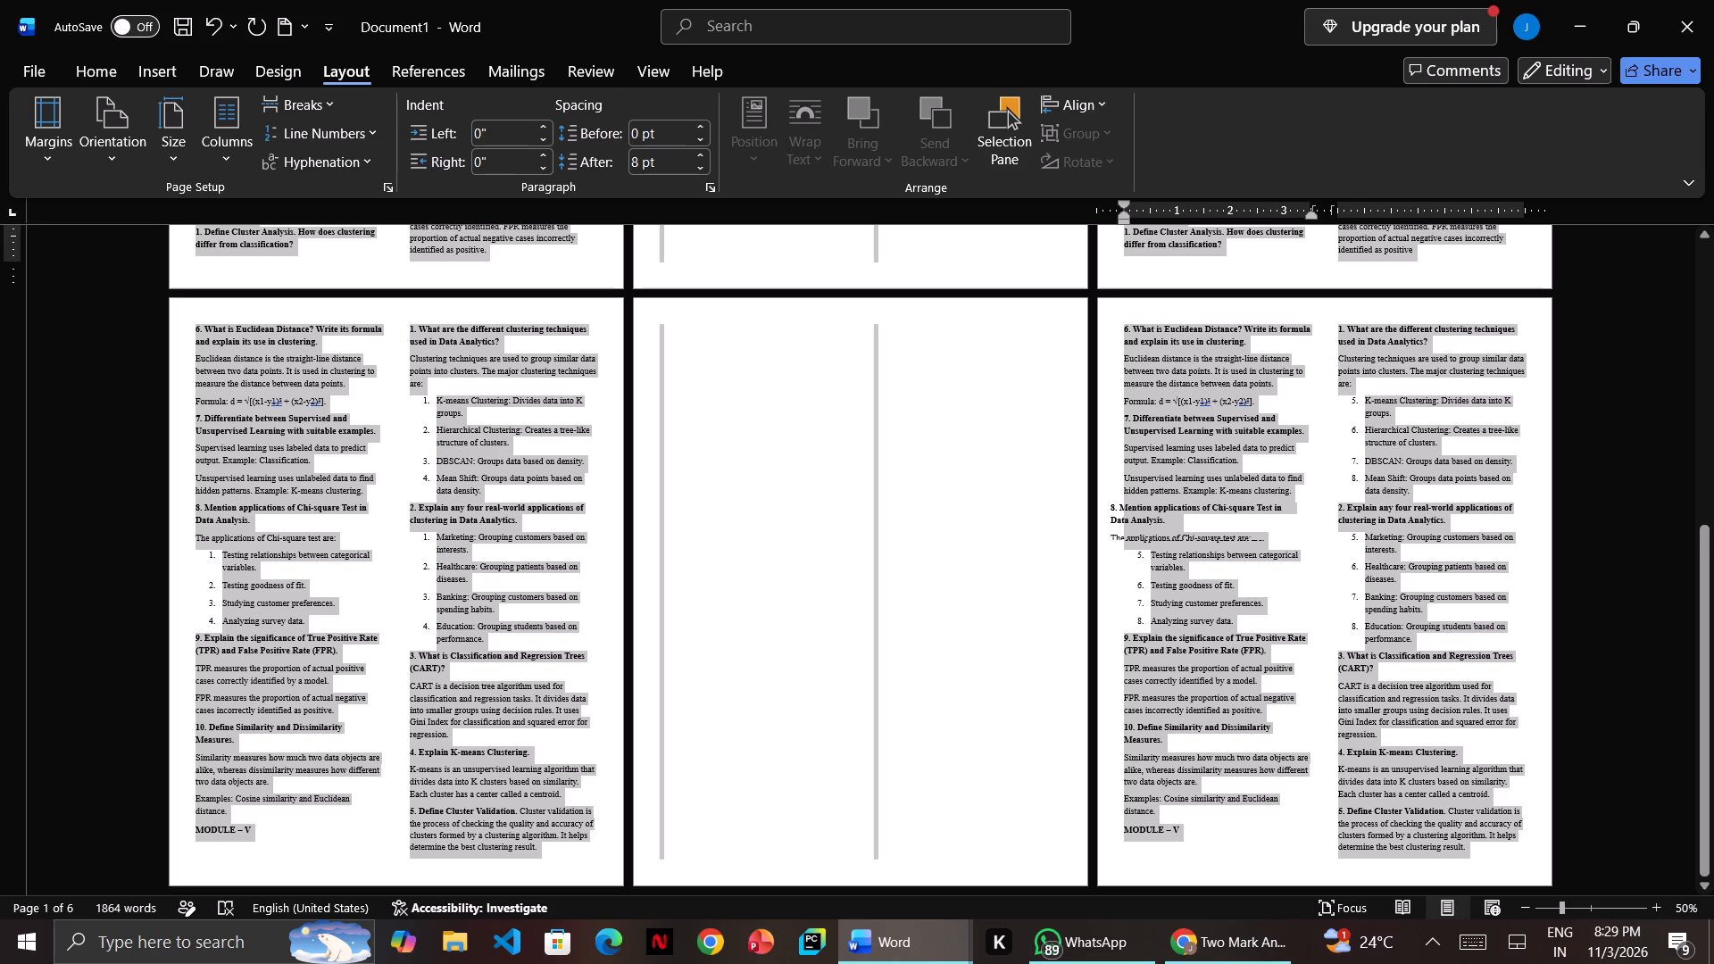
pyautogui.moveTo(1470, 865); pyautogui.dragTo(1496, 864)
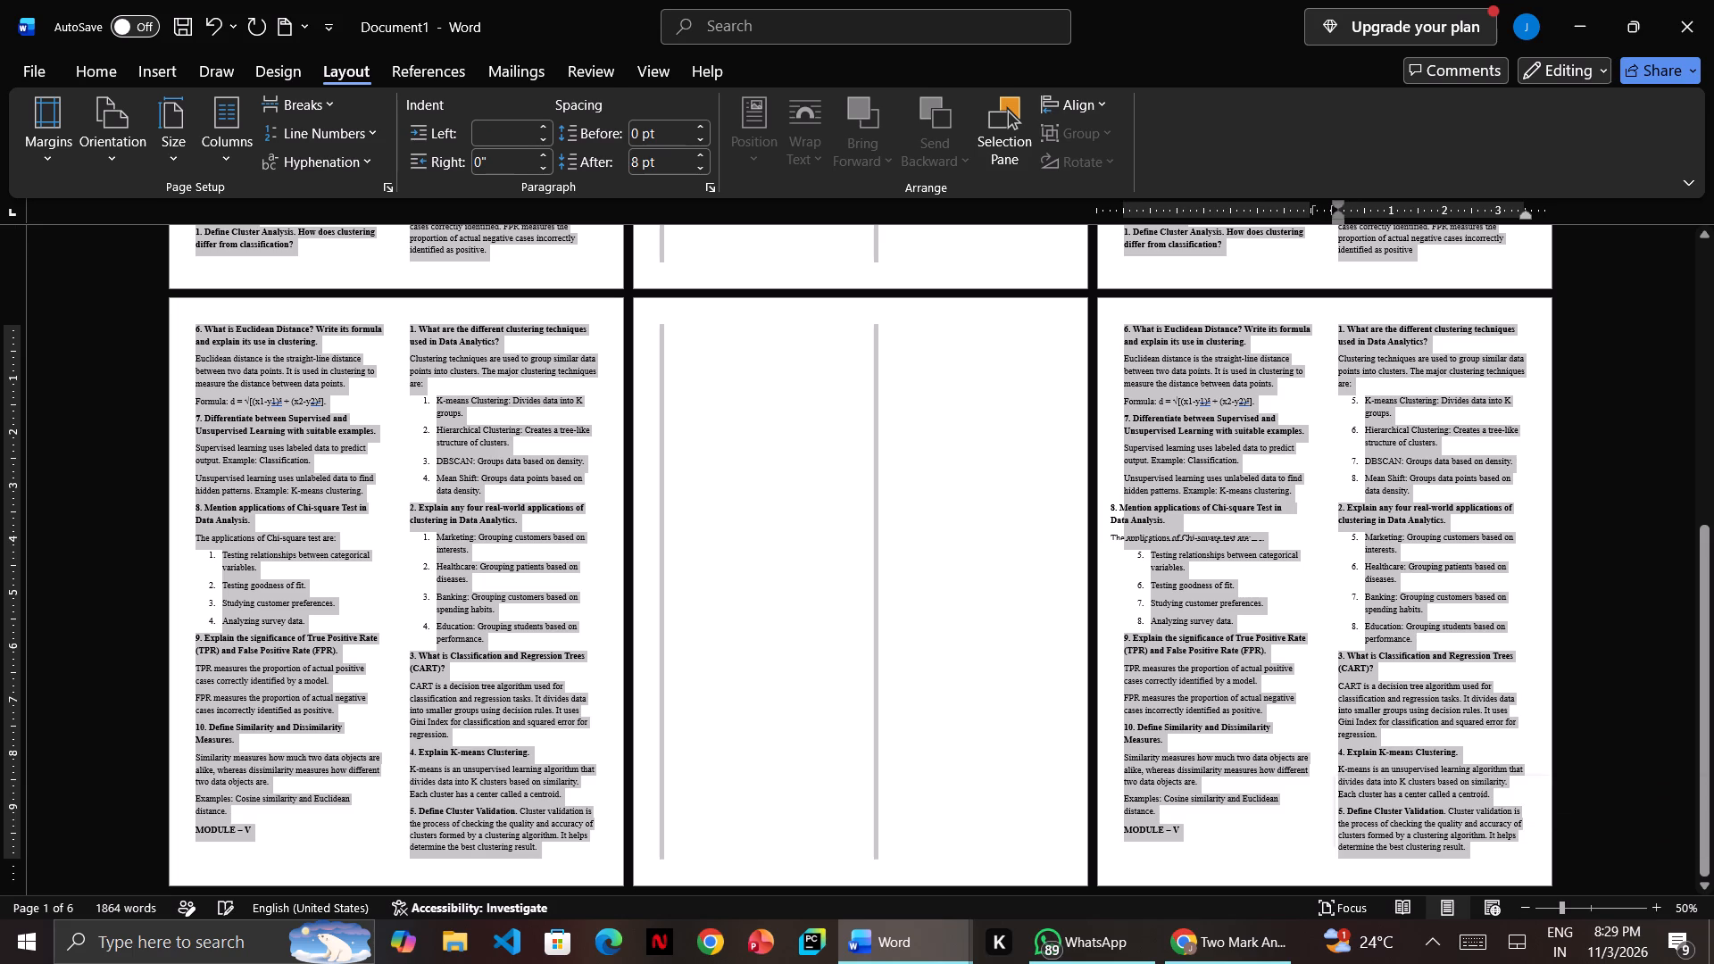
pyautogui.hotkey('ctrl', 'c')
pyautogui.click(1498, 861)
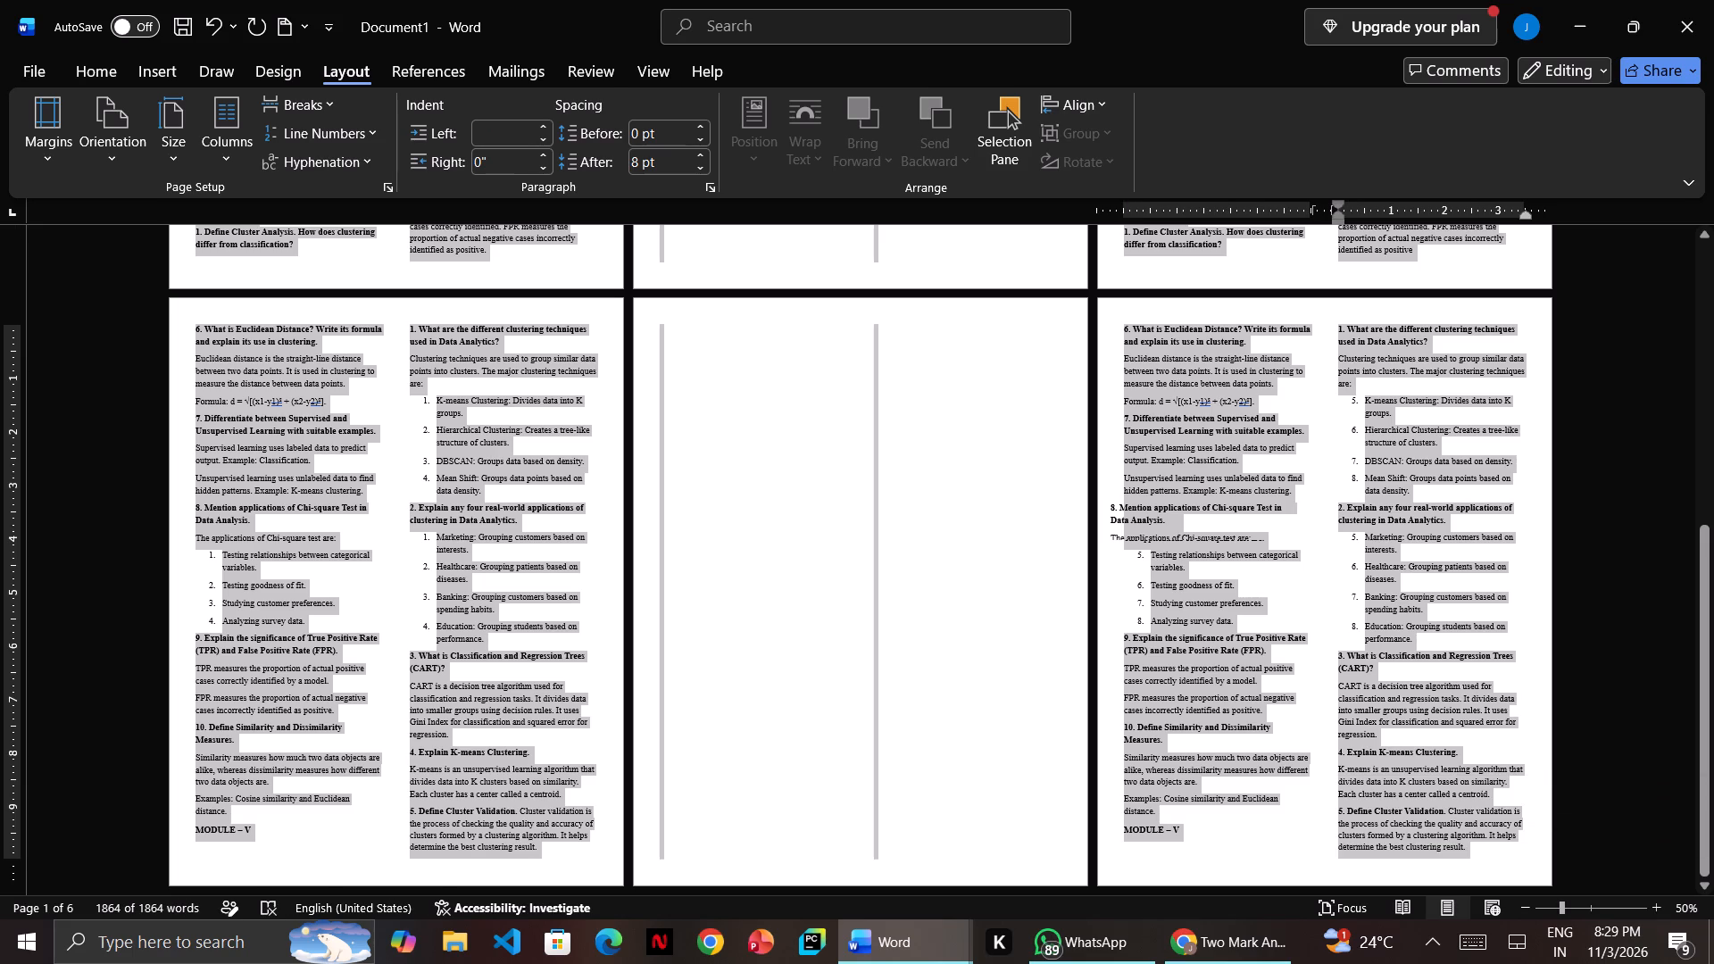
pyautogui.press('Return')
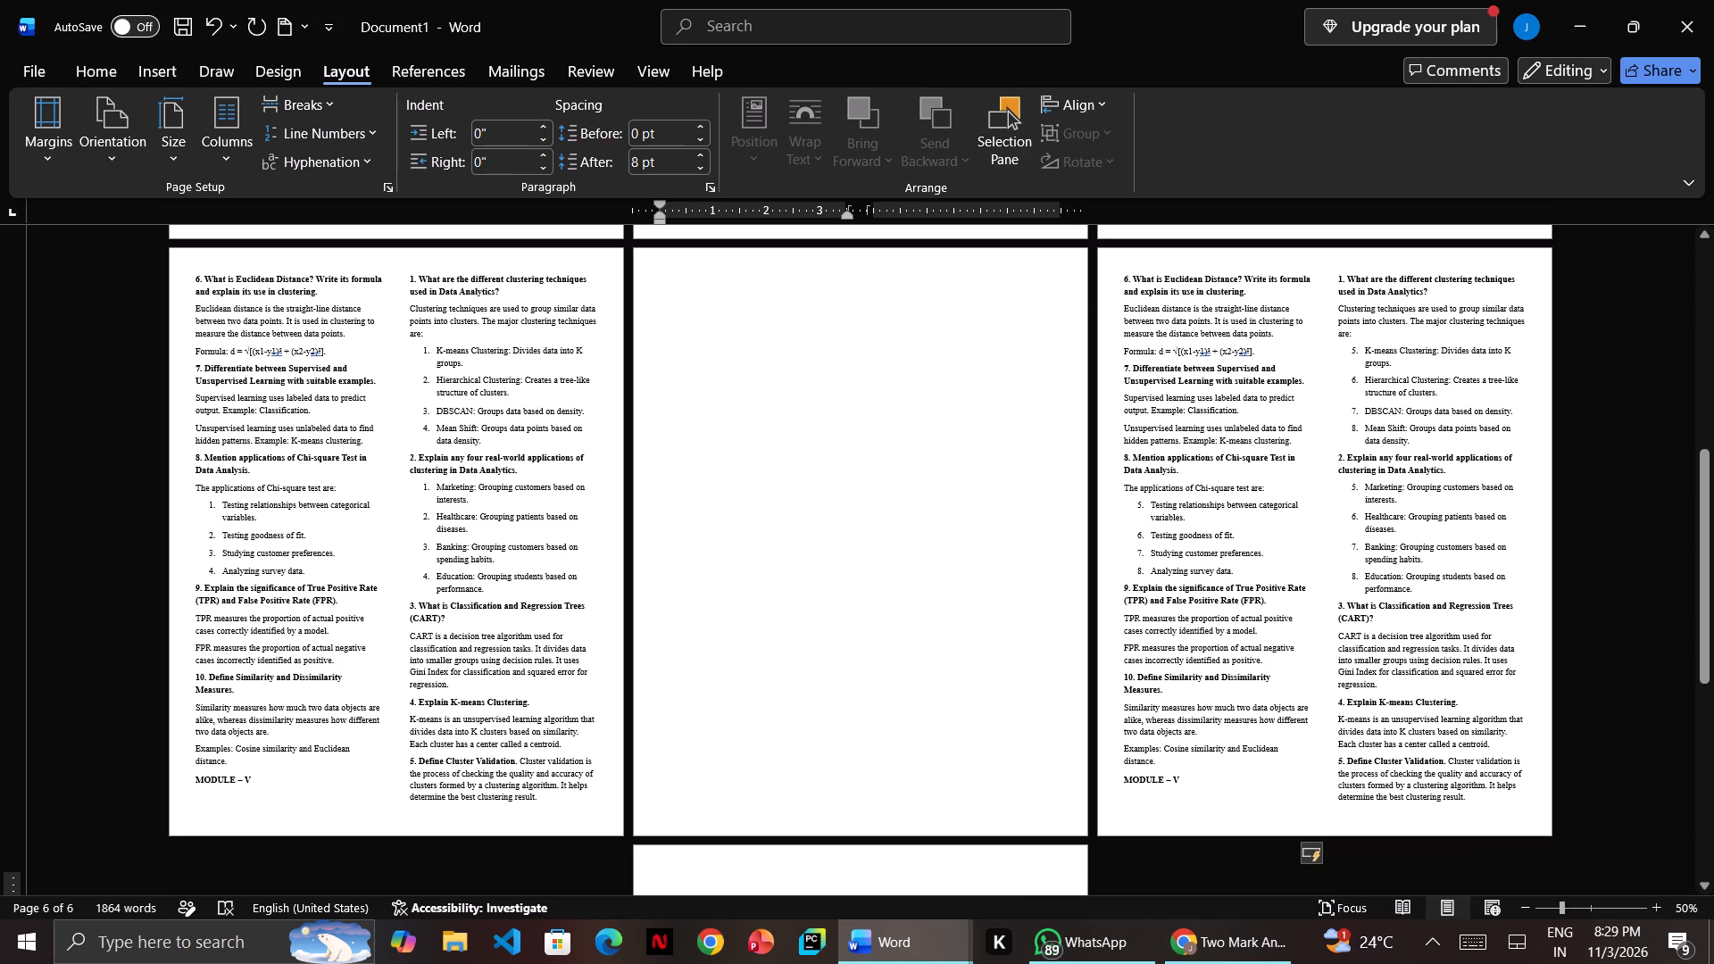
pyautogui.hotkey('ctrl', 'v')
pyautogui.scroll(-13, 1498, 861)
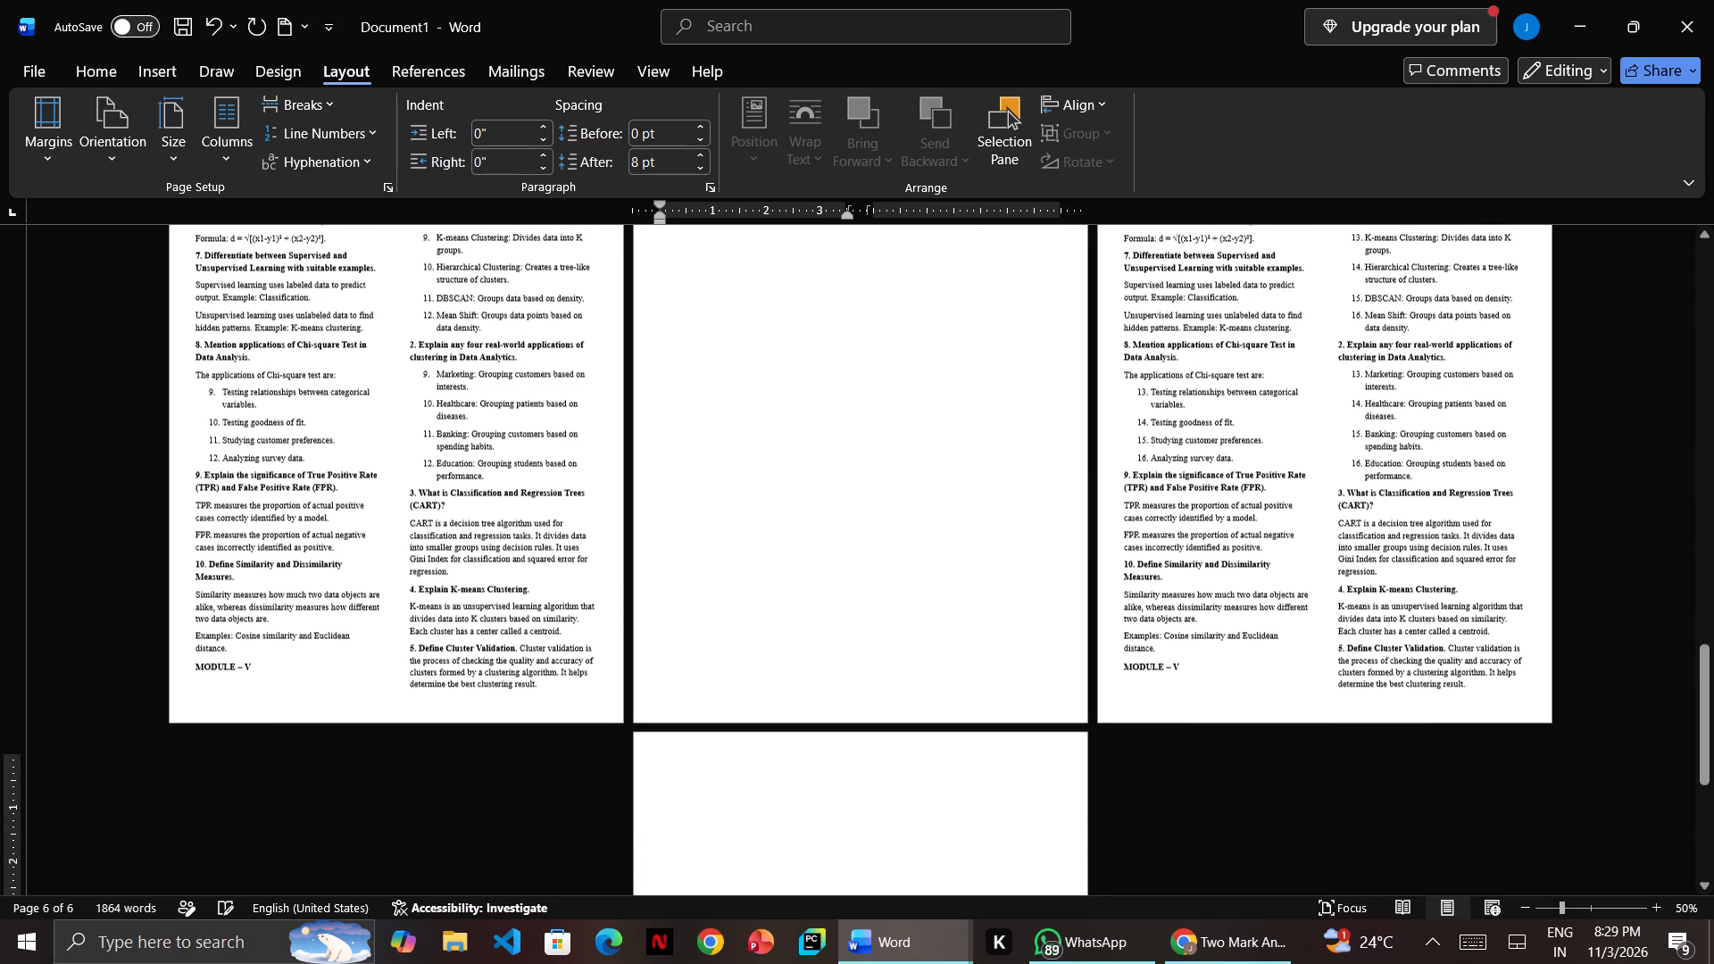
# Delete the empty line after the document's last Cluster Validation answer to remove the trailing blank page.
pyautogui.scroll(20, 1498, 861)
pyautogui.scroll(20, 1498, 861)
pyautogui.scroll(18, 1498, 861)
pyautogui.scroll(-13, 1498, 861)
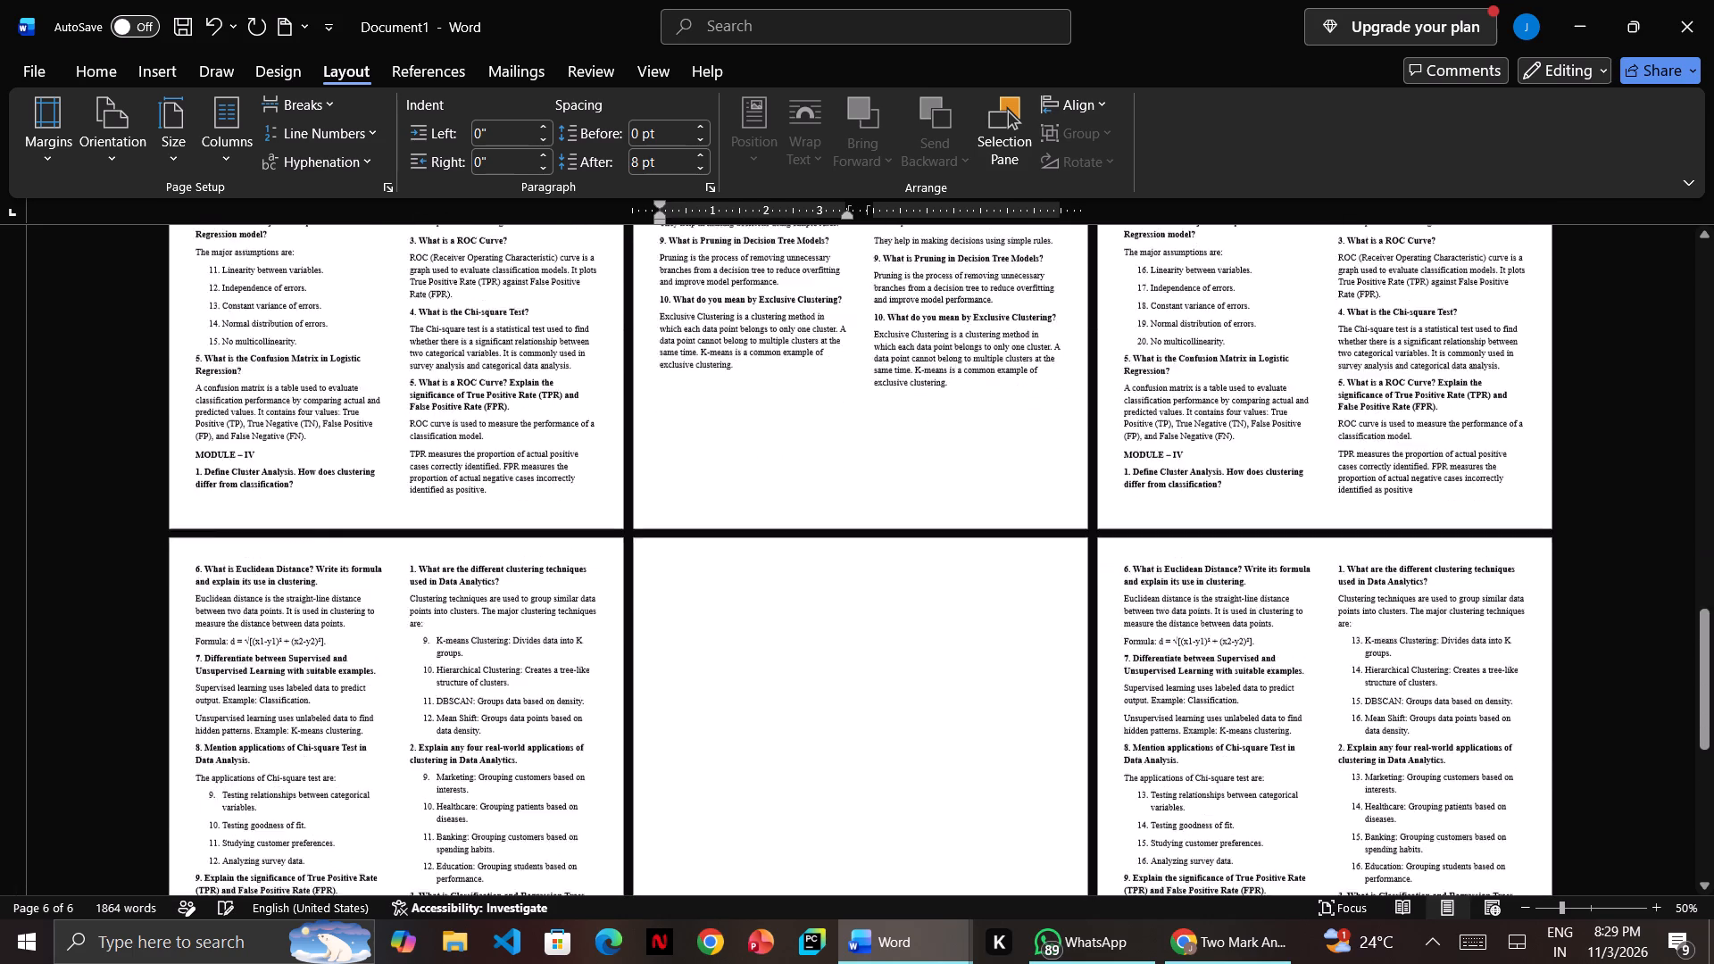
pyautogui.scroll(-20, 1498, 861)
pyautogui.scroll(-20, 1498, 861)
pyautogui.scroll(-20, 1498, 861)
pyautogui.press('BackSpace')
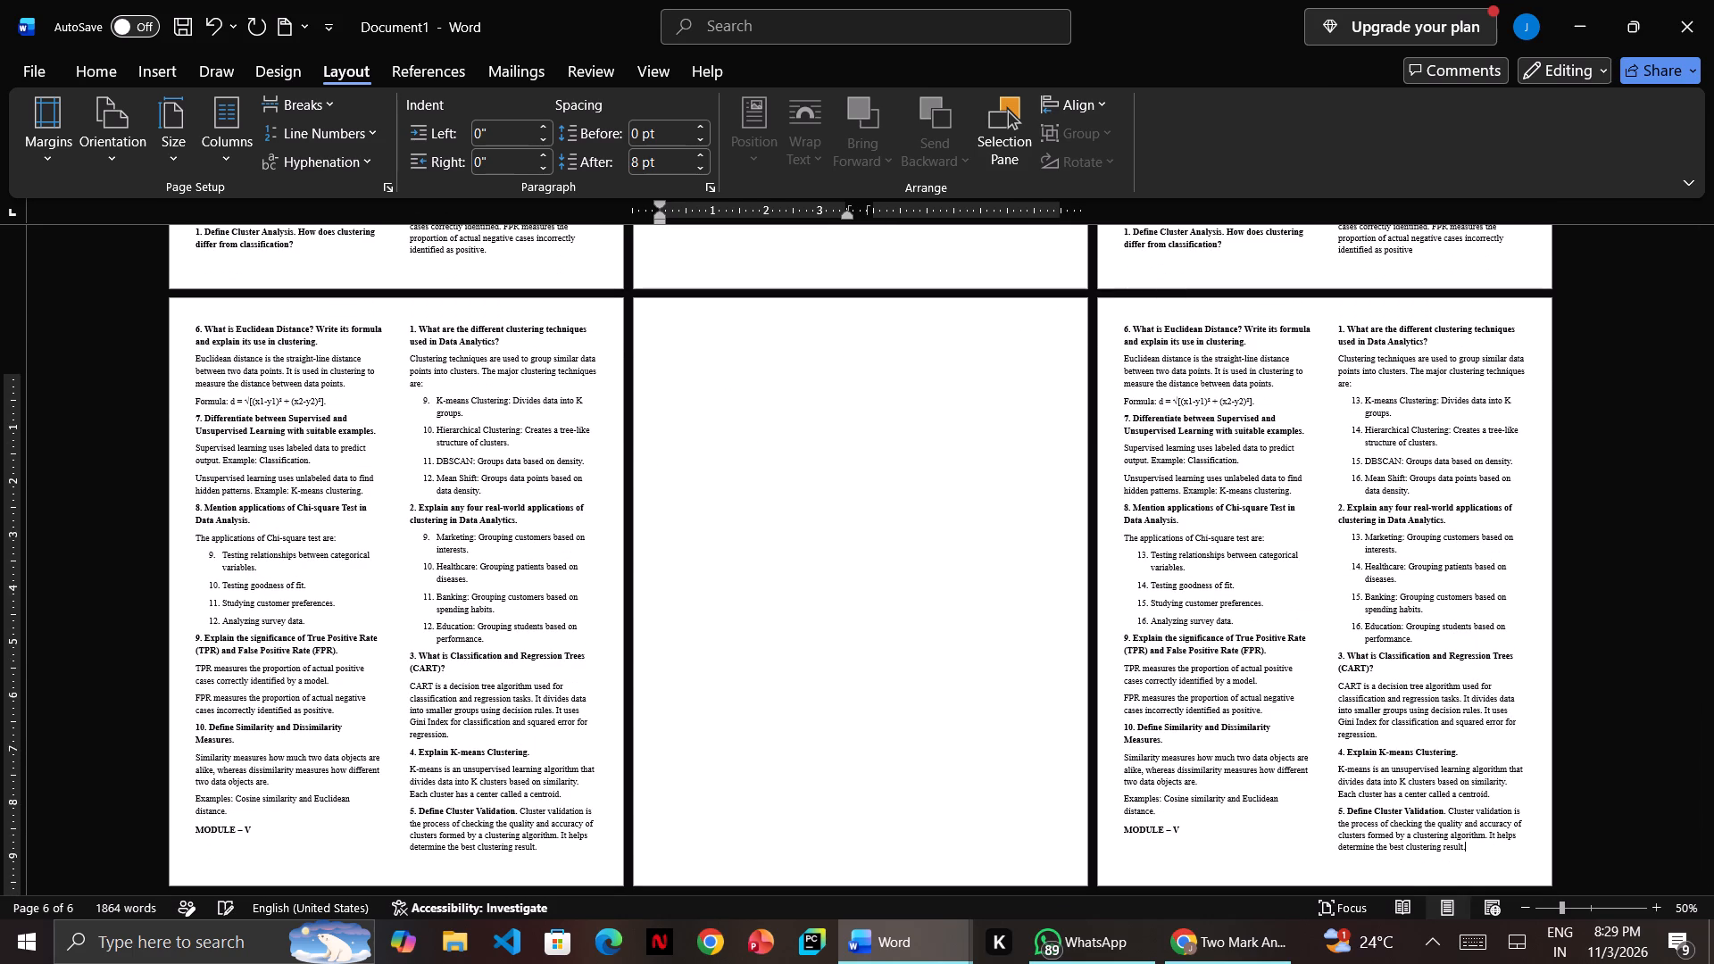
# Look over the original and duplicated pages to check the layout of the finished document.
pyautogui.scroll(-13, 1498, 861)
pyautogui.scroll(20, 1498, 861)
pyautogui.scroll(20, 1498, 861)
pyautogui.scroll(20, 1498, 861)
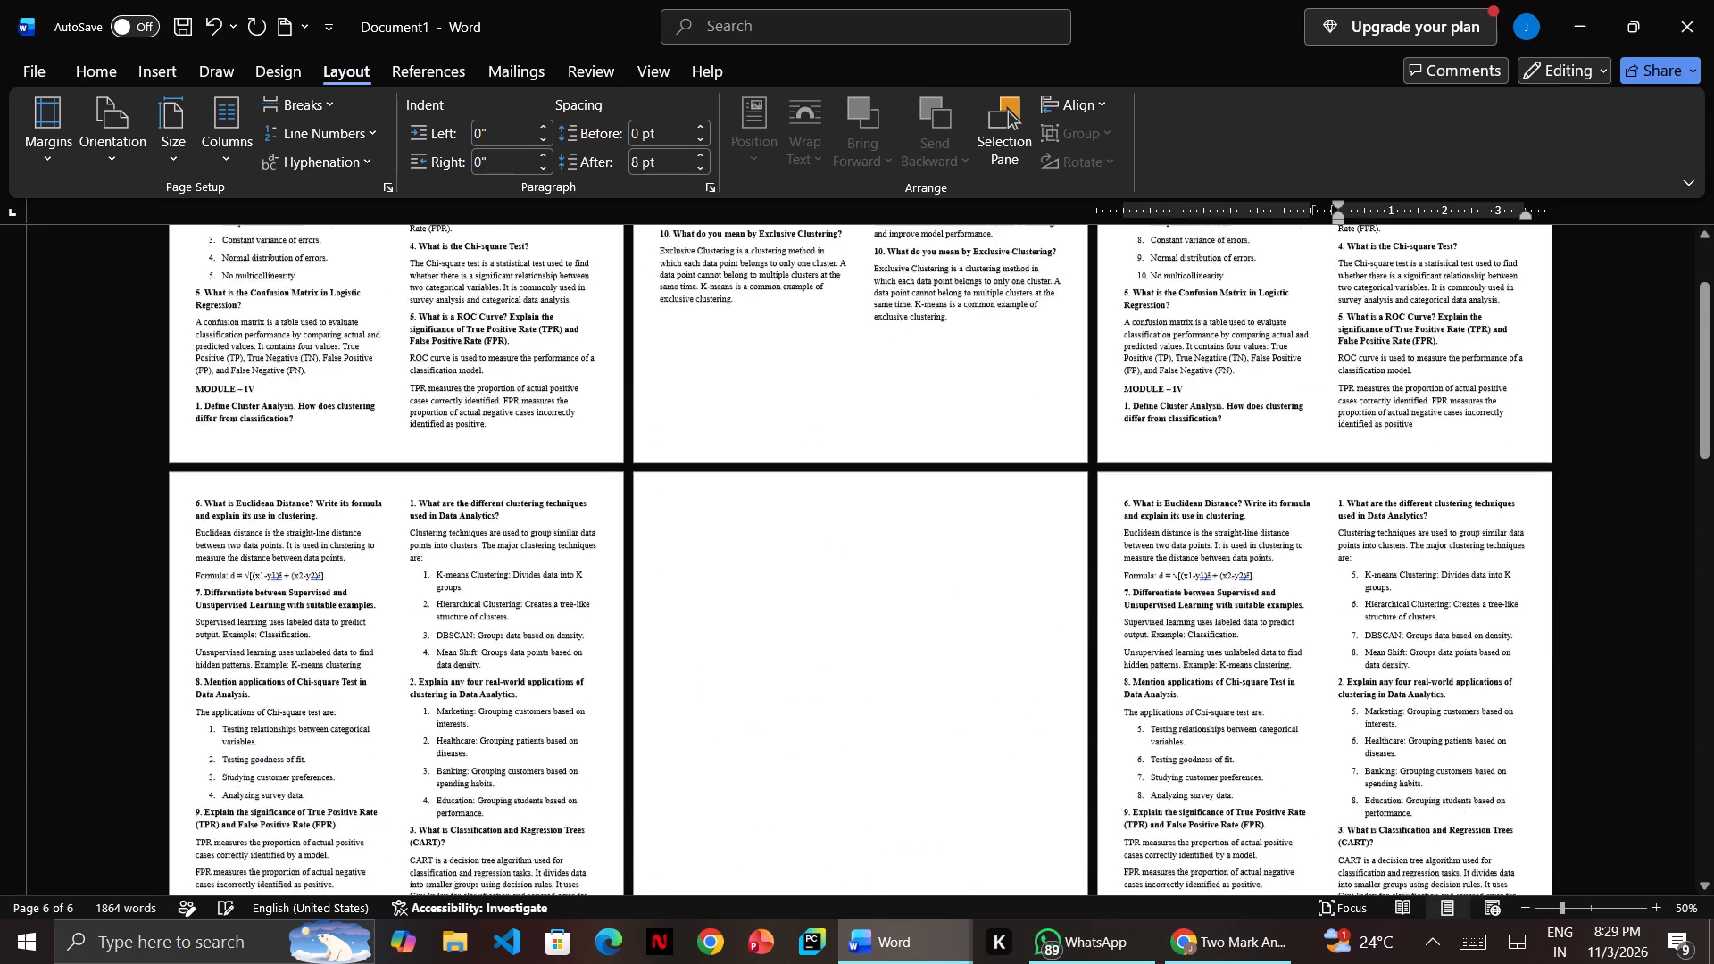
pyautogui.scroll(20, 1498, 861)
pyautogui.scroll(20, 1498, 861)
pyautogui.scroll(20, 1498, 861)
pyautogui.scroll(-20, 1498, 861)
pyautogui.scroll(-20, 1498, 861)
pyautogui.scroll(-20, 1498, 861)
pyautogui.scroll(1, 1498, 861)
pyautogui.scroll(-20, 1498, 861)
pyautogui.scroll(-20, 1498, 861)
pyautogui.scroll(-20, 1498, 861)
pyautogui.scroll(20, 1498, 861)
pyautogui.scroll(20, 1498, 861)
pyautogui.scroll(20, 1498, 861)
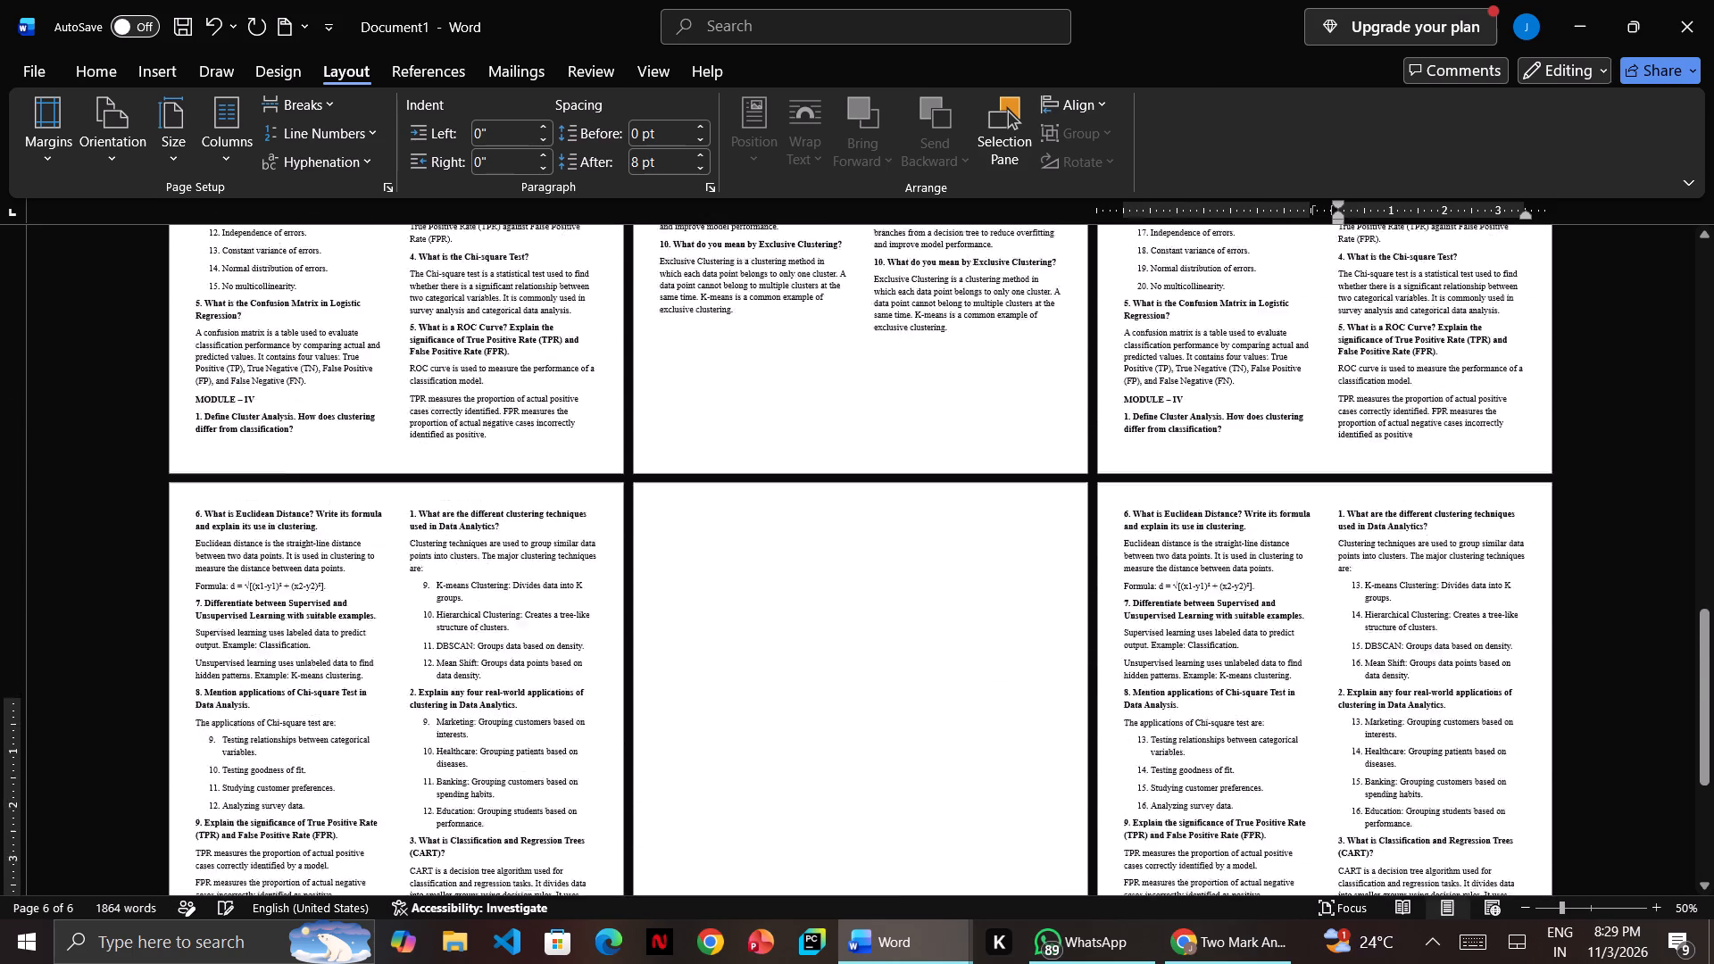
pyautogui.scroll(20, 1498, 861)
pyautogui.scroll(6, 1498, 861)
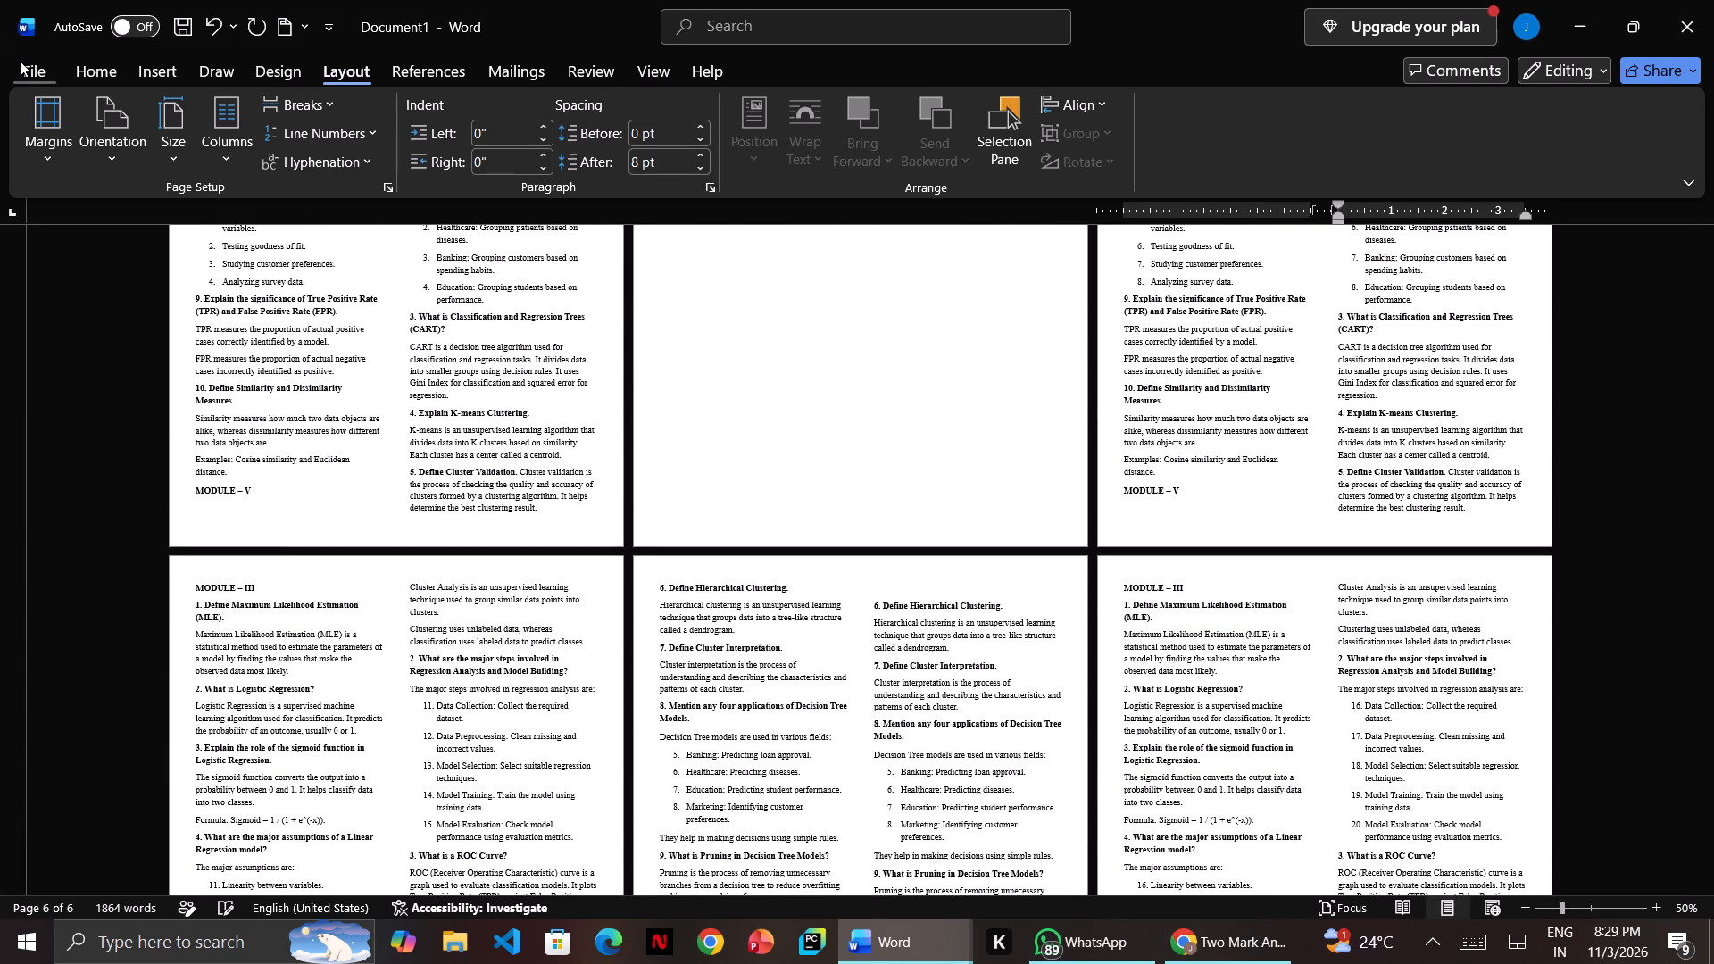
# Save the document to the Desktop folder as a Word Document named "da 2 marks".
pyautogui.click(20, 61)
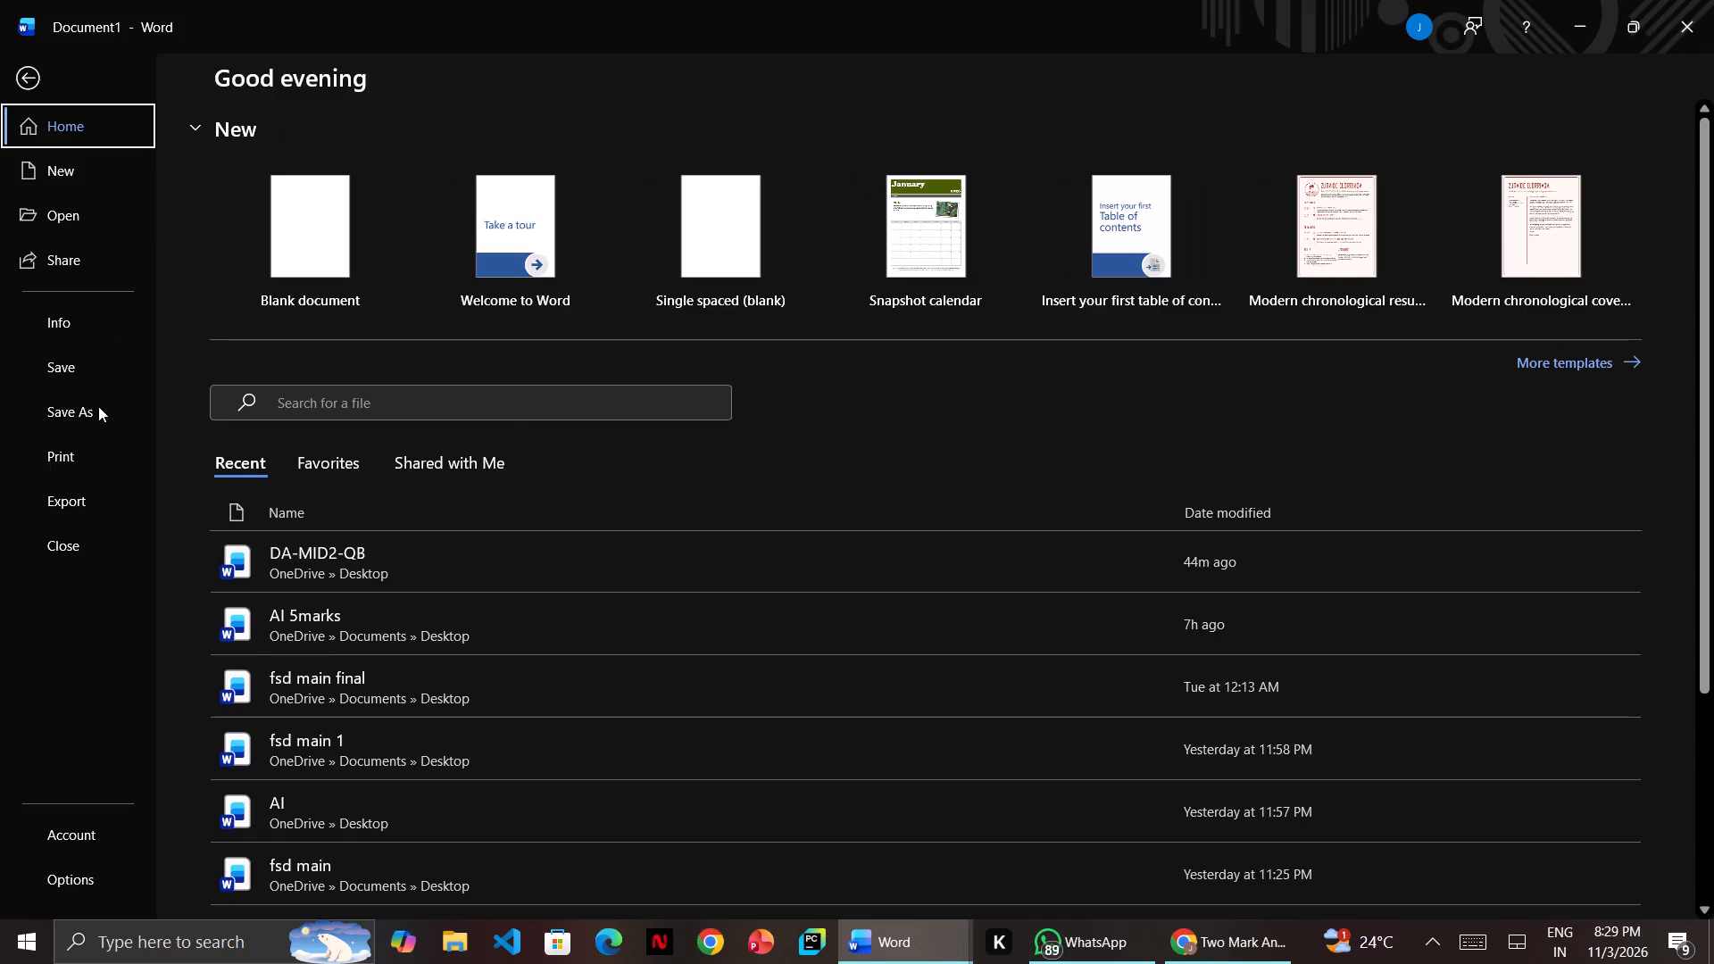
pyautogui.click(98, 406)
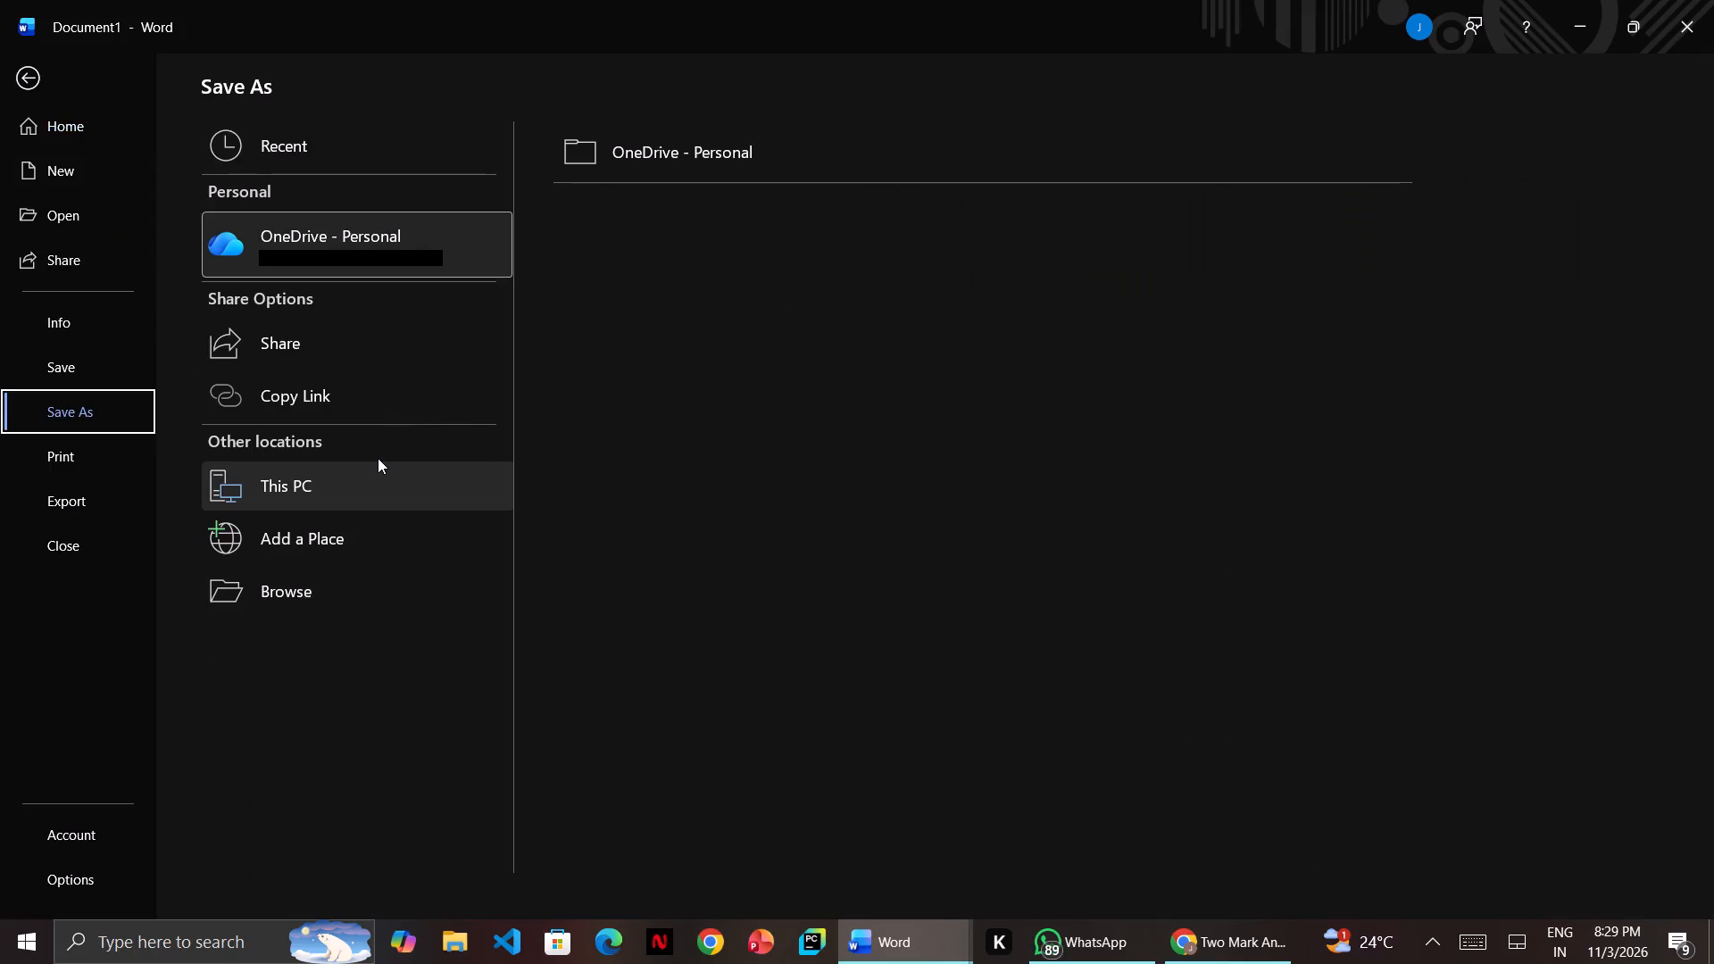
pyautogui.click(378, 458)
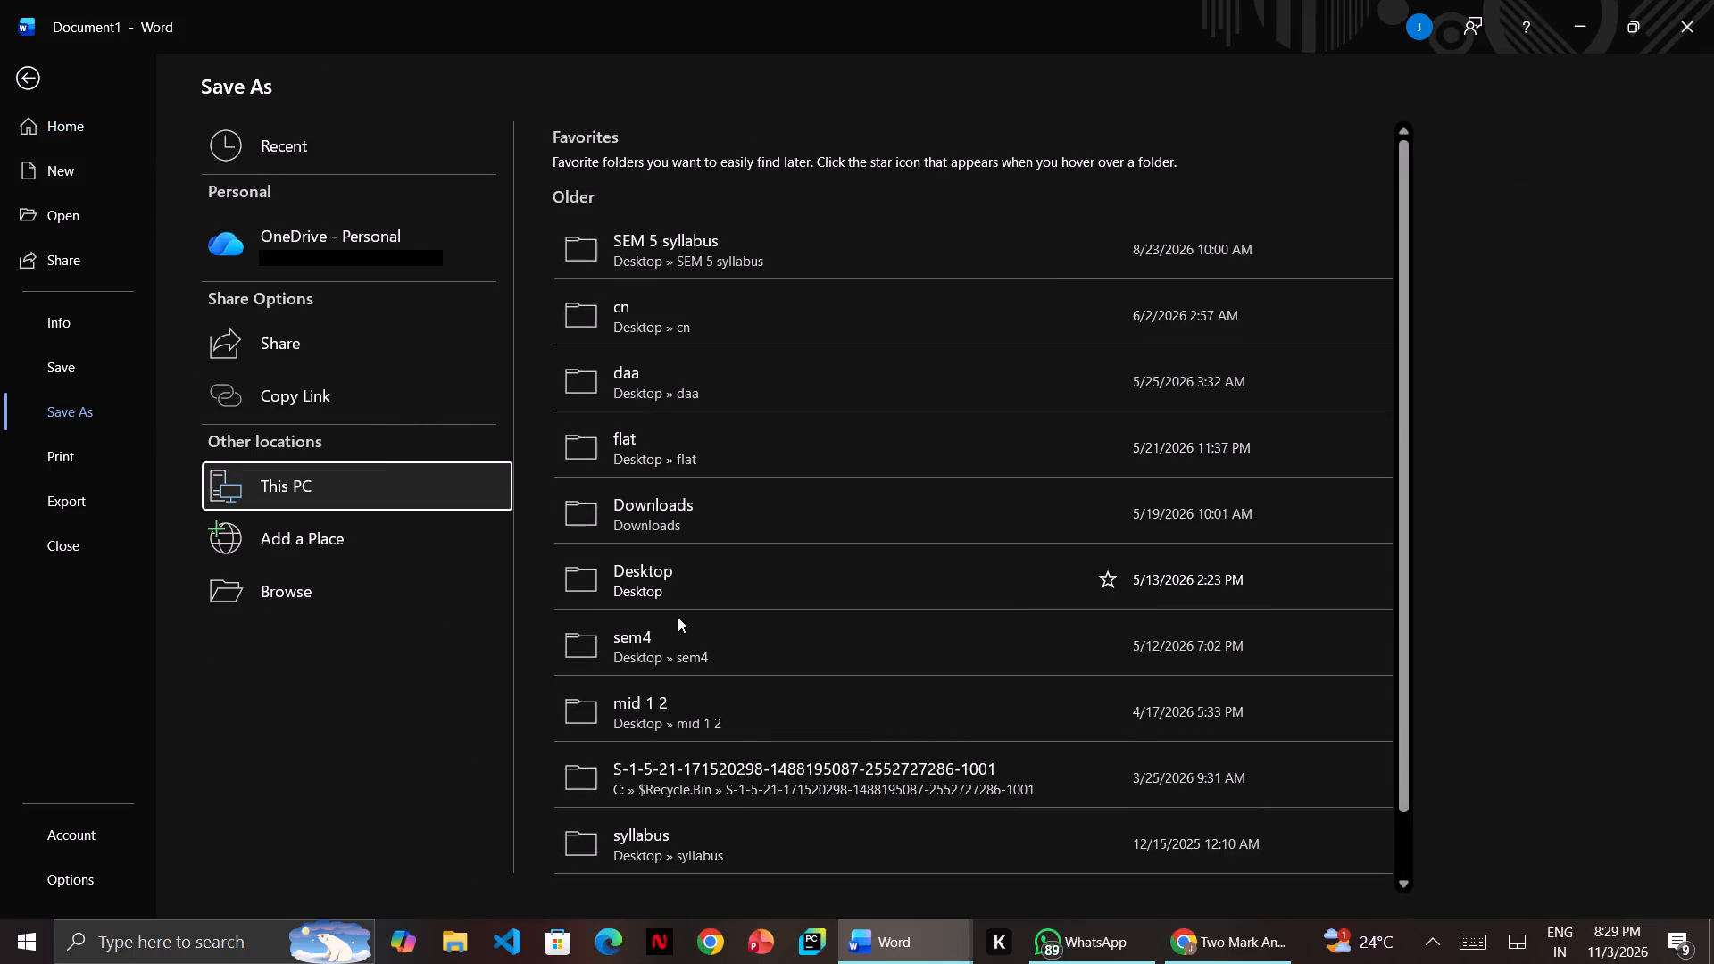
pyautogui.click(675, 588)
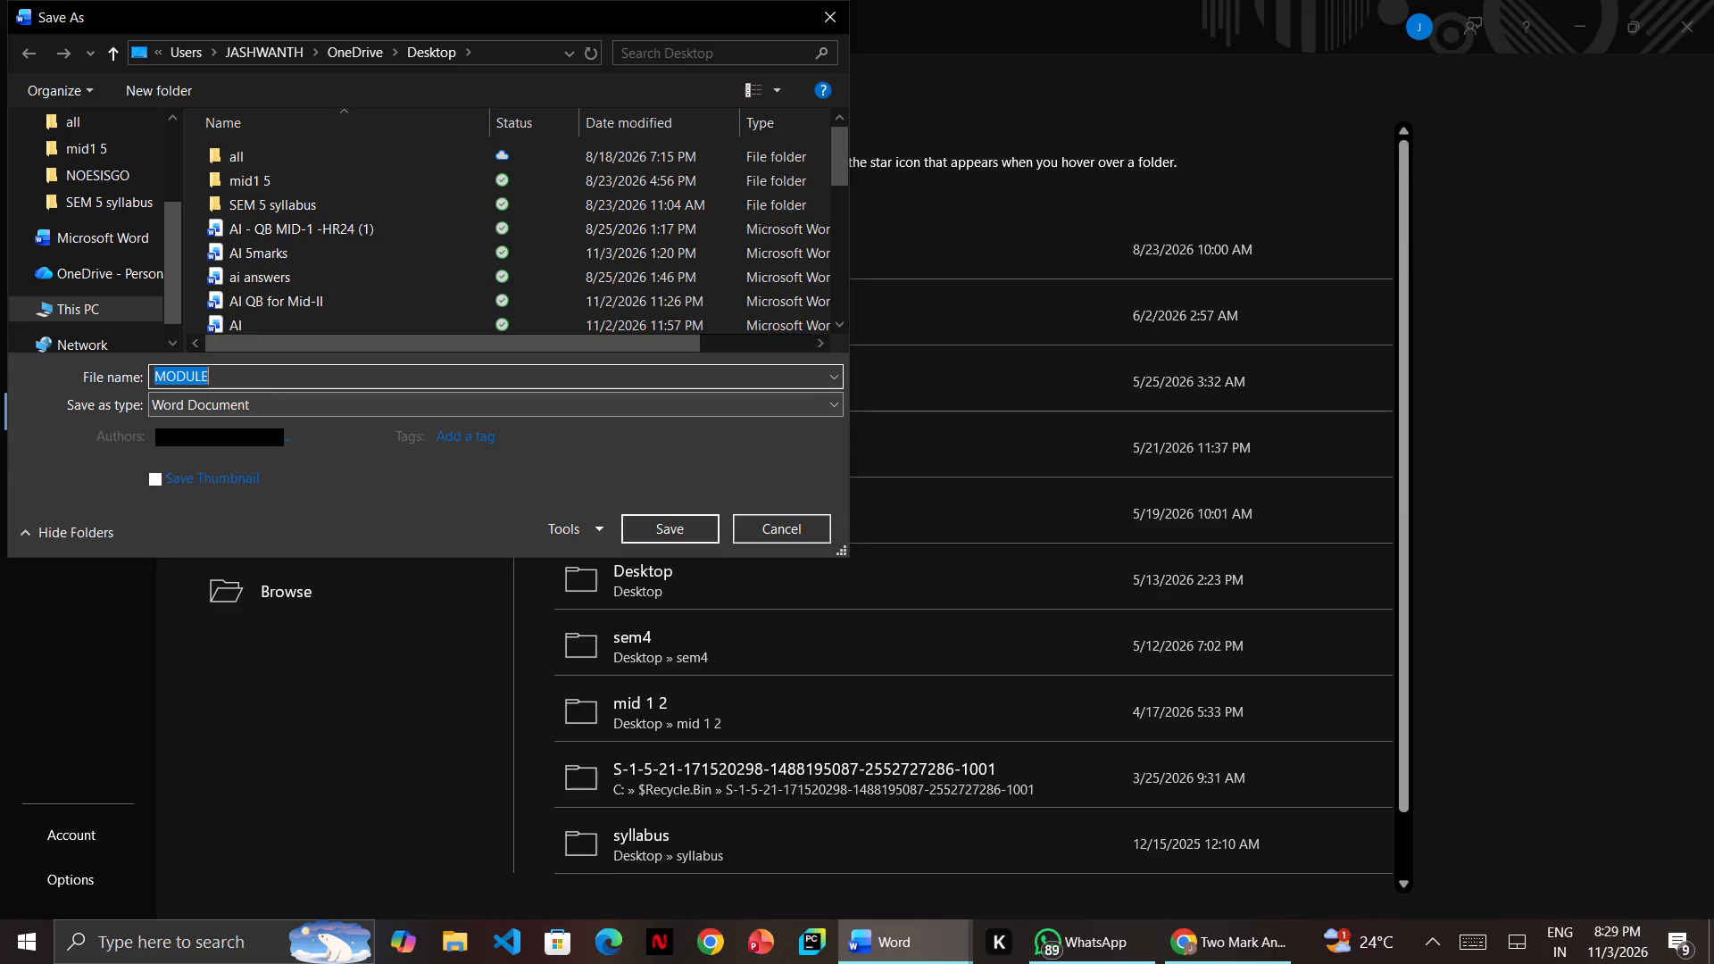
pyautogui.press('BackSpace')
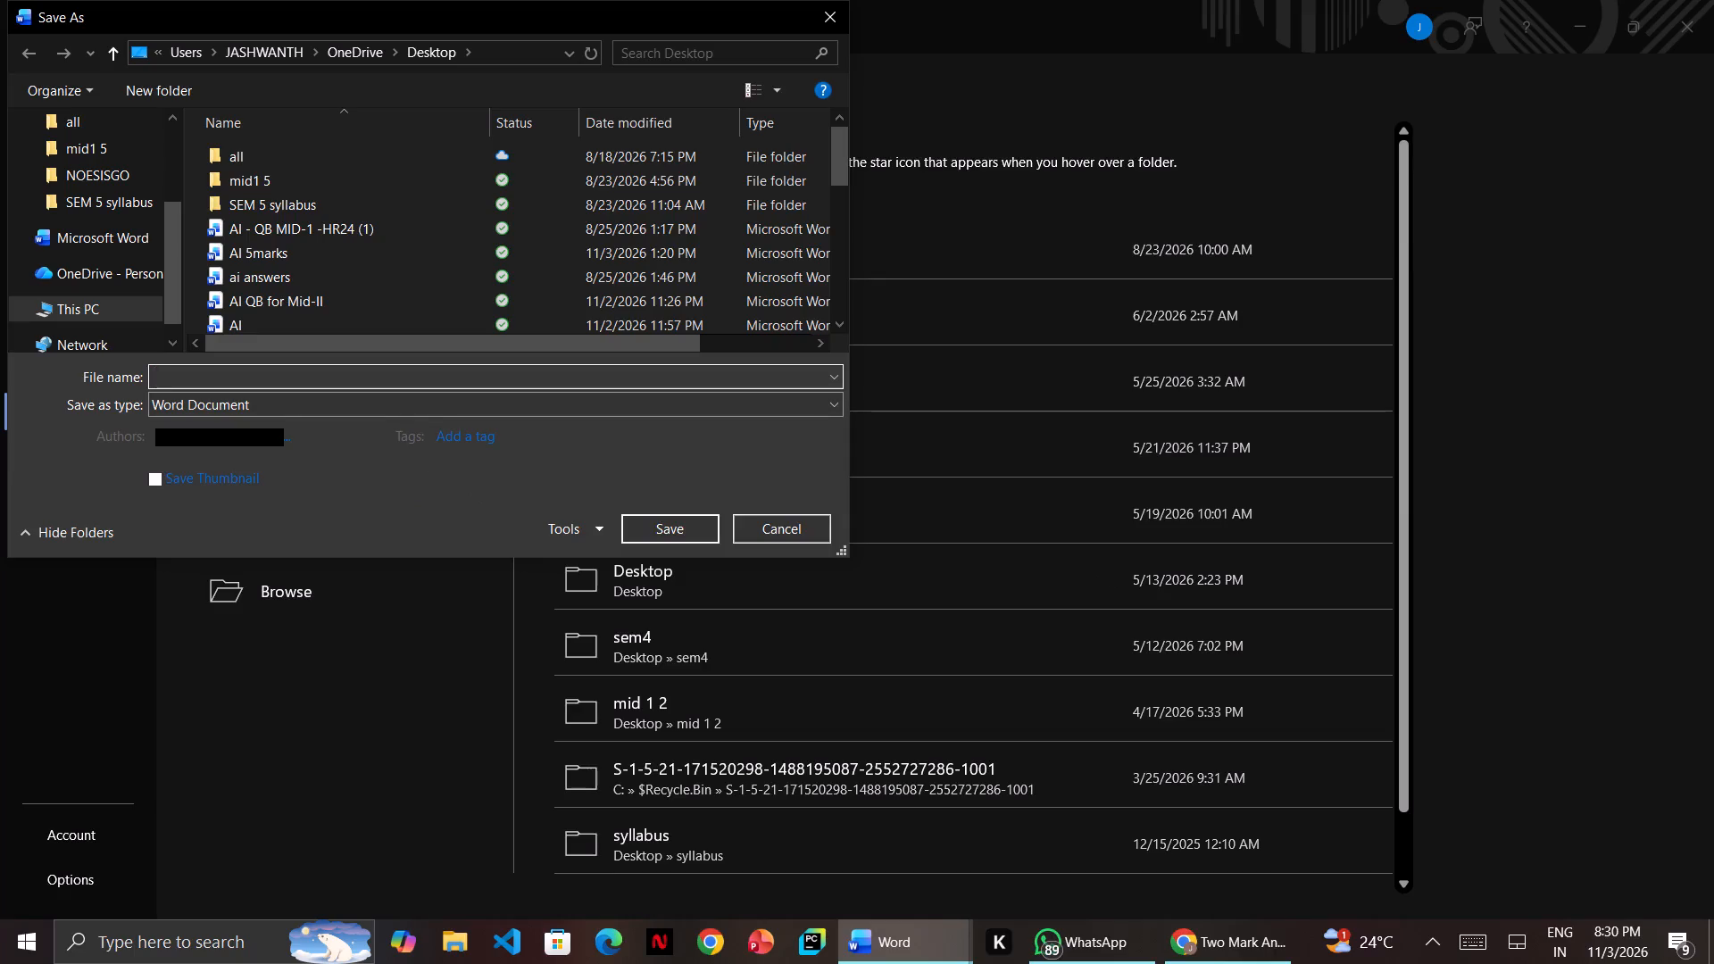
pyautogui.write('da')
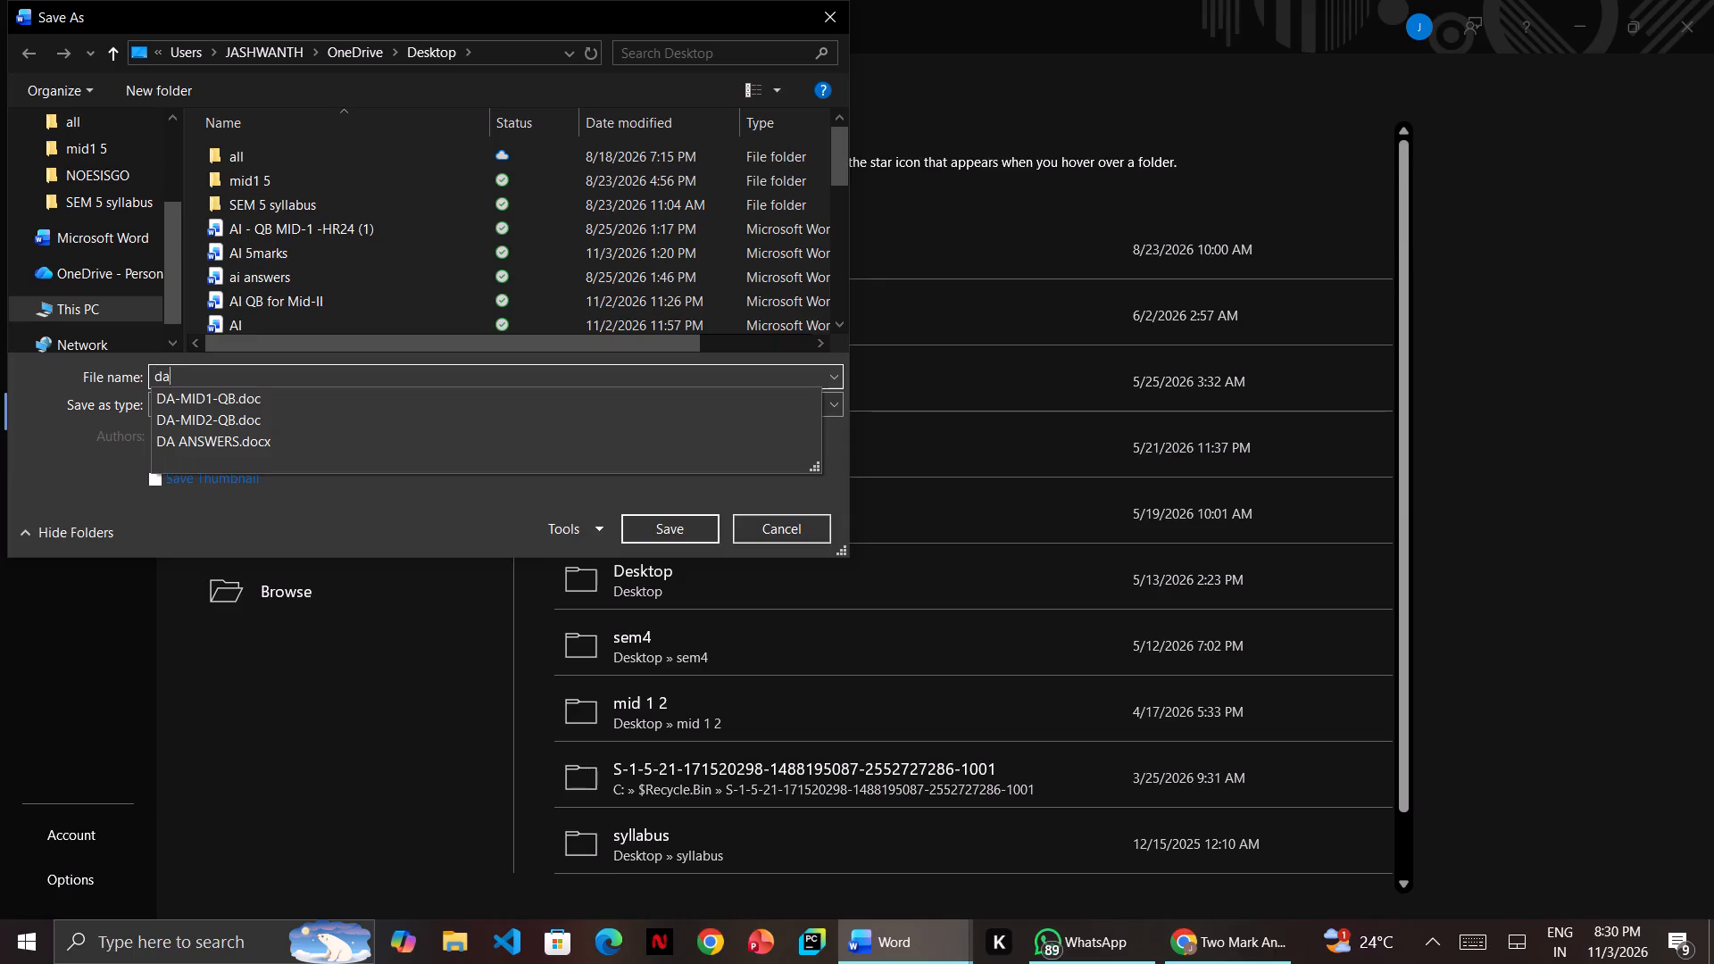
pyautogui.press('space')
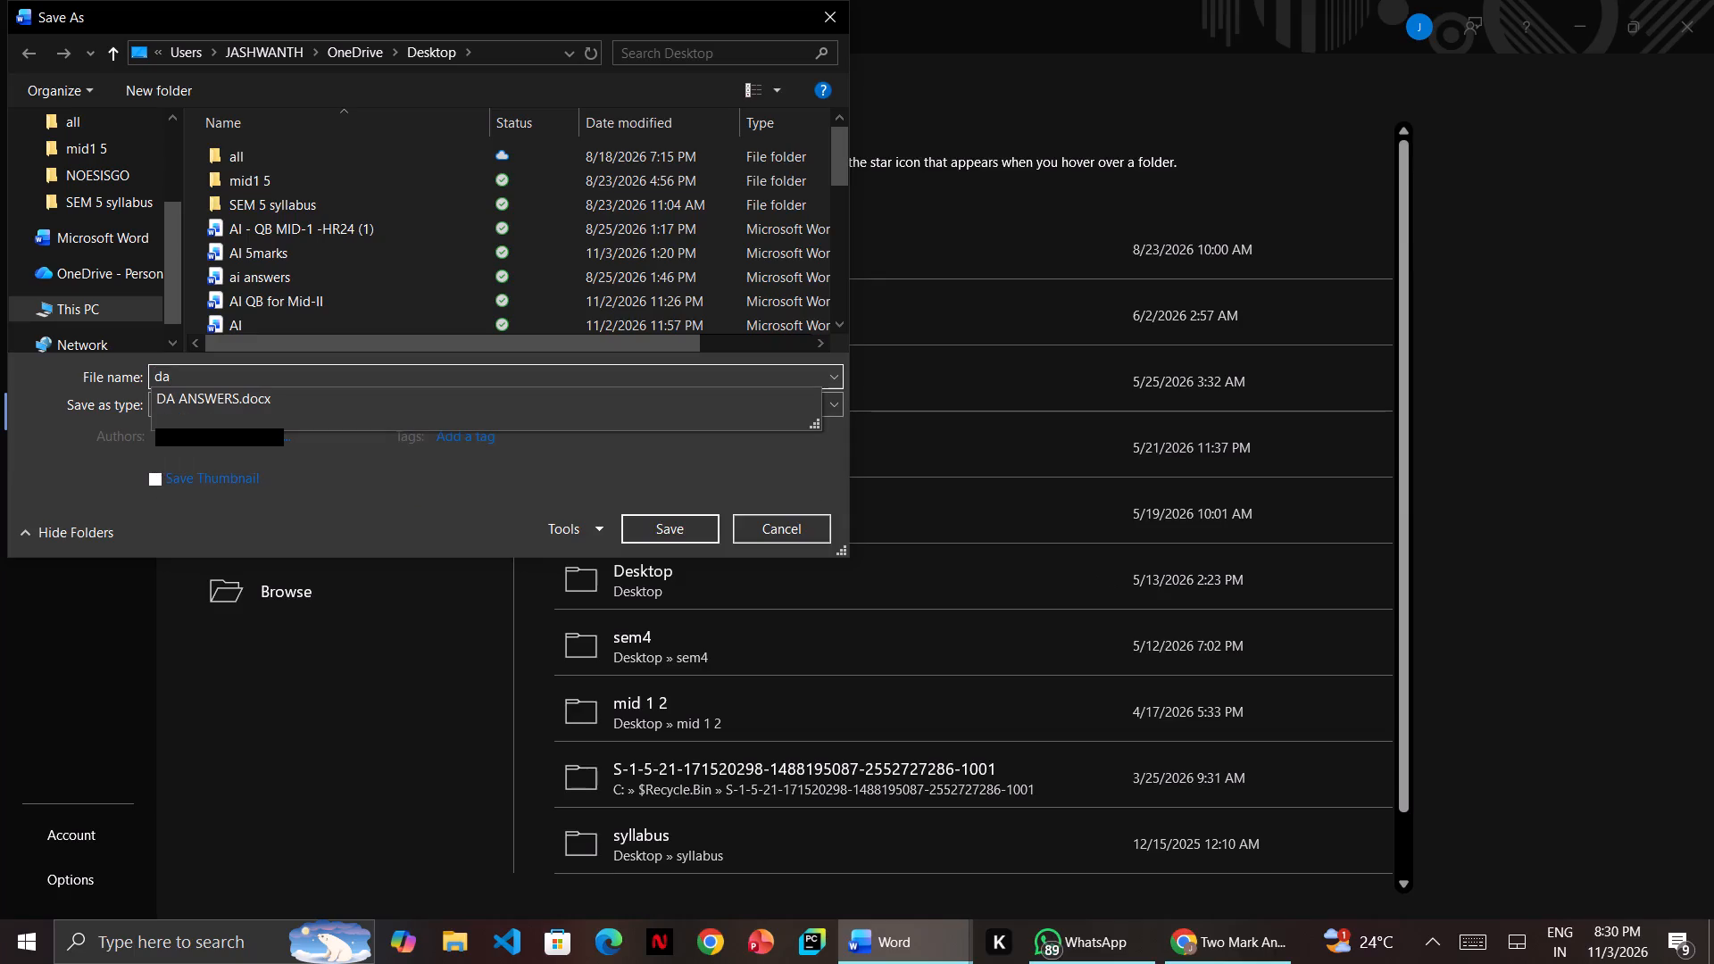
pyautogui.write('2 marks')
pyautogui.press('space')
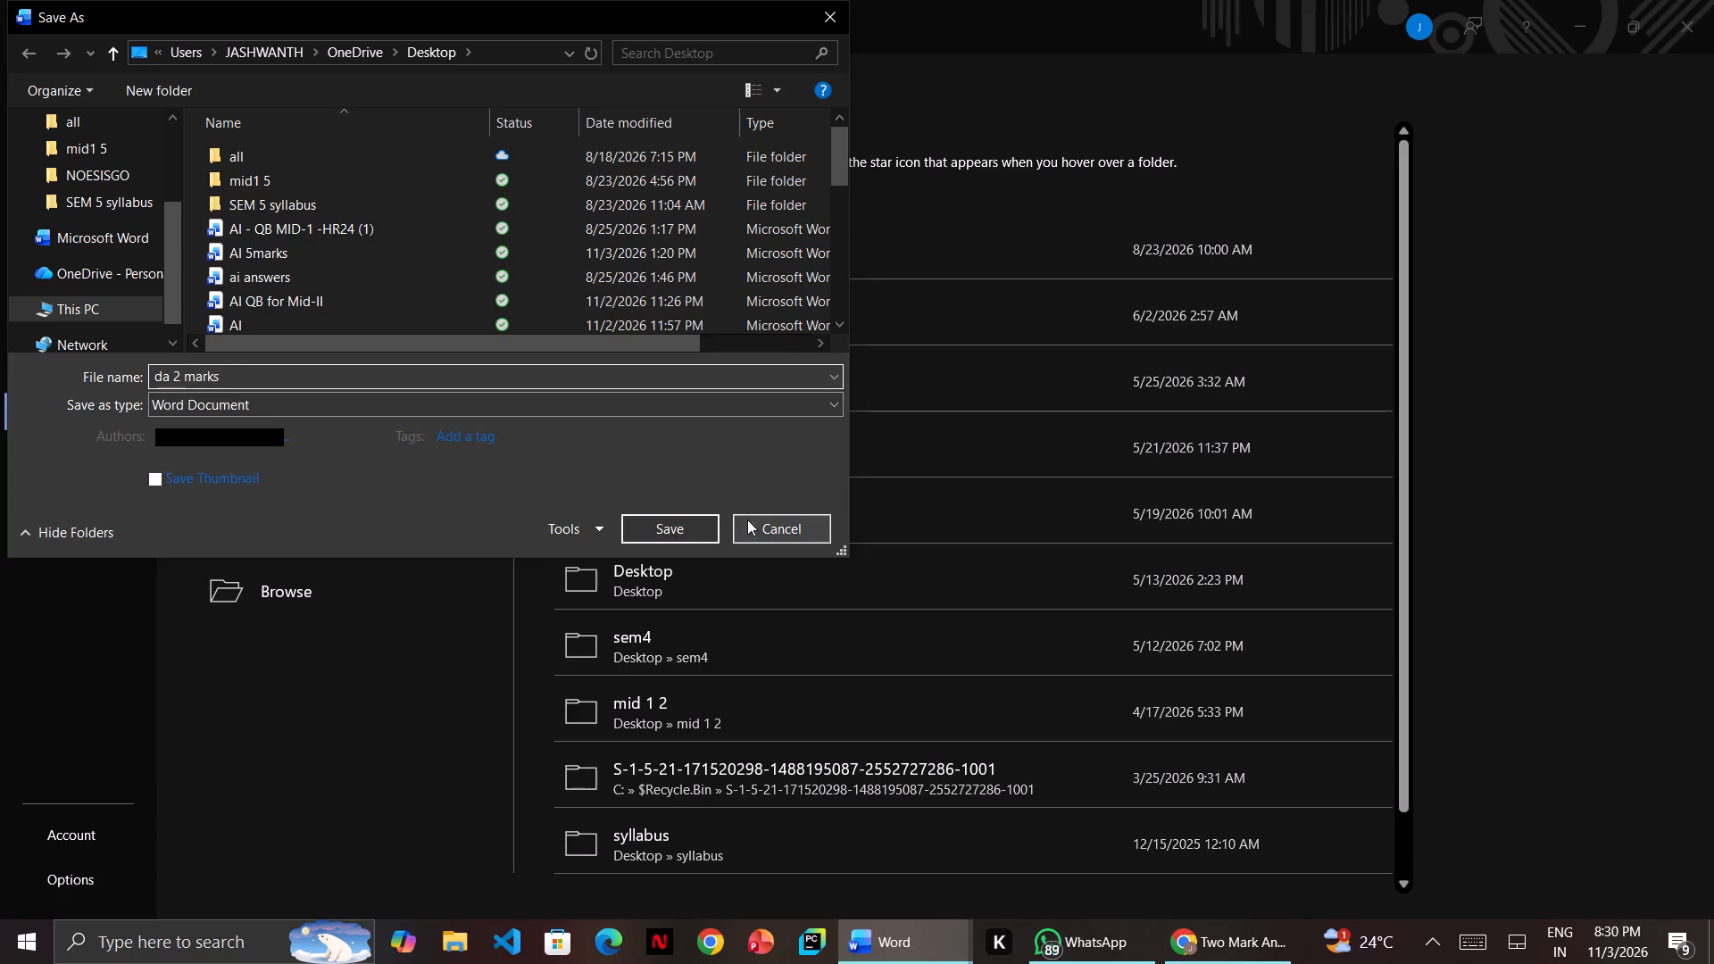
pyautogui.click(660, 526)
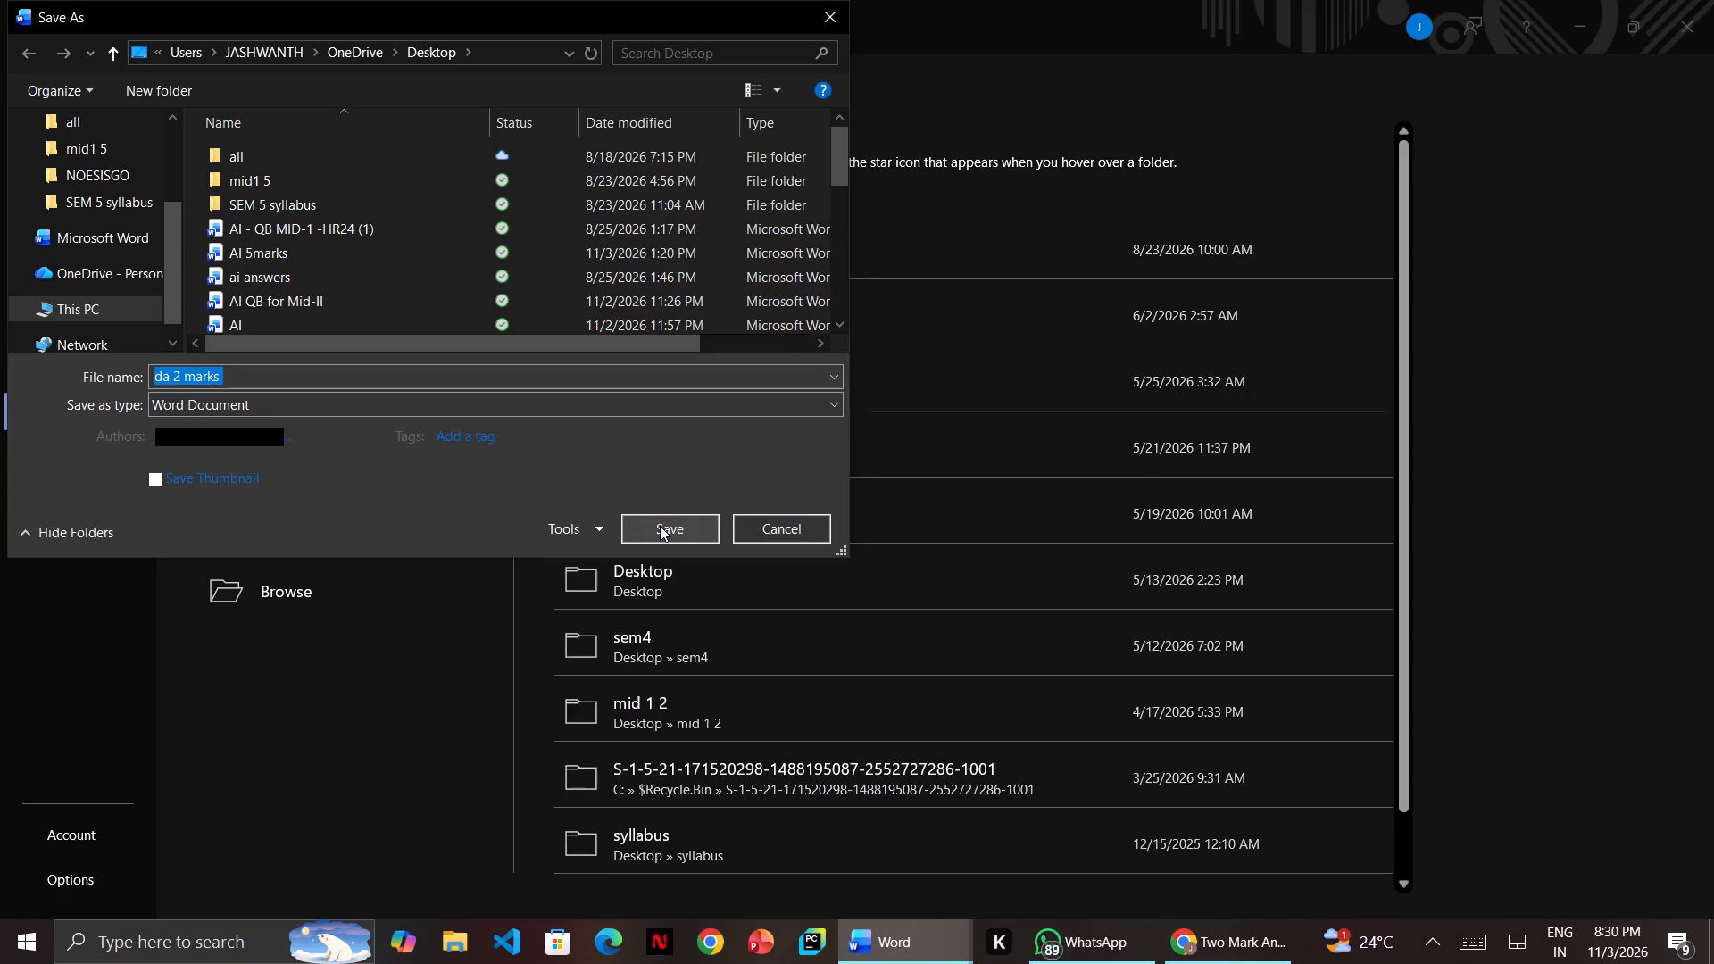
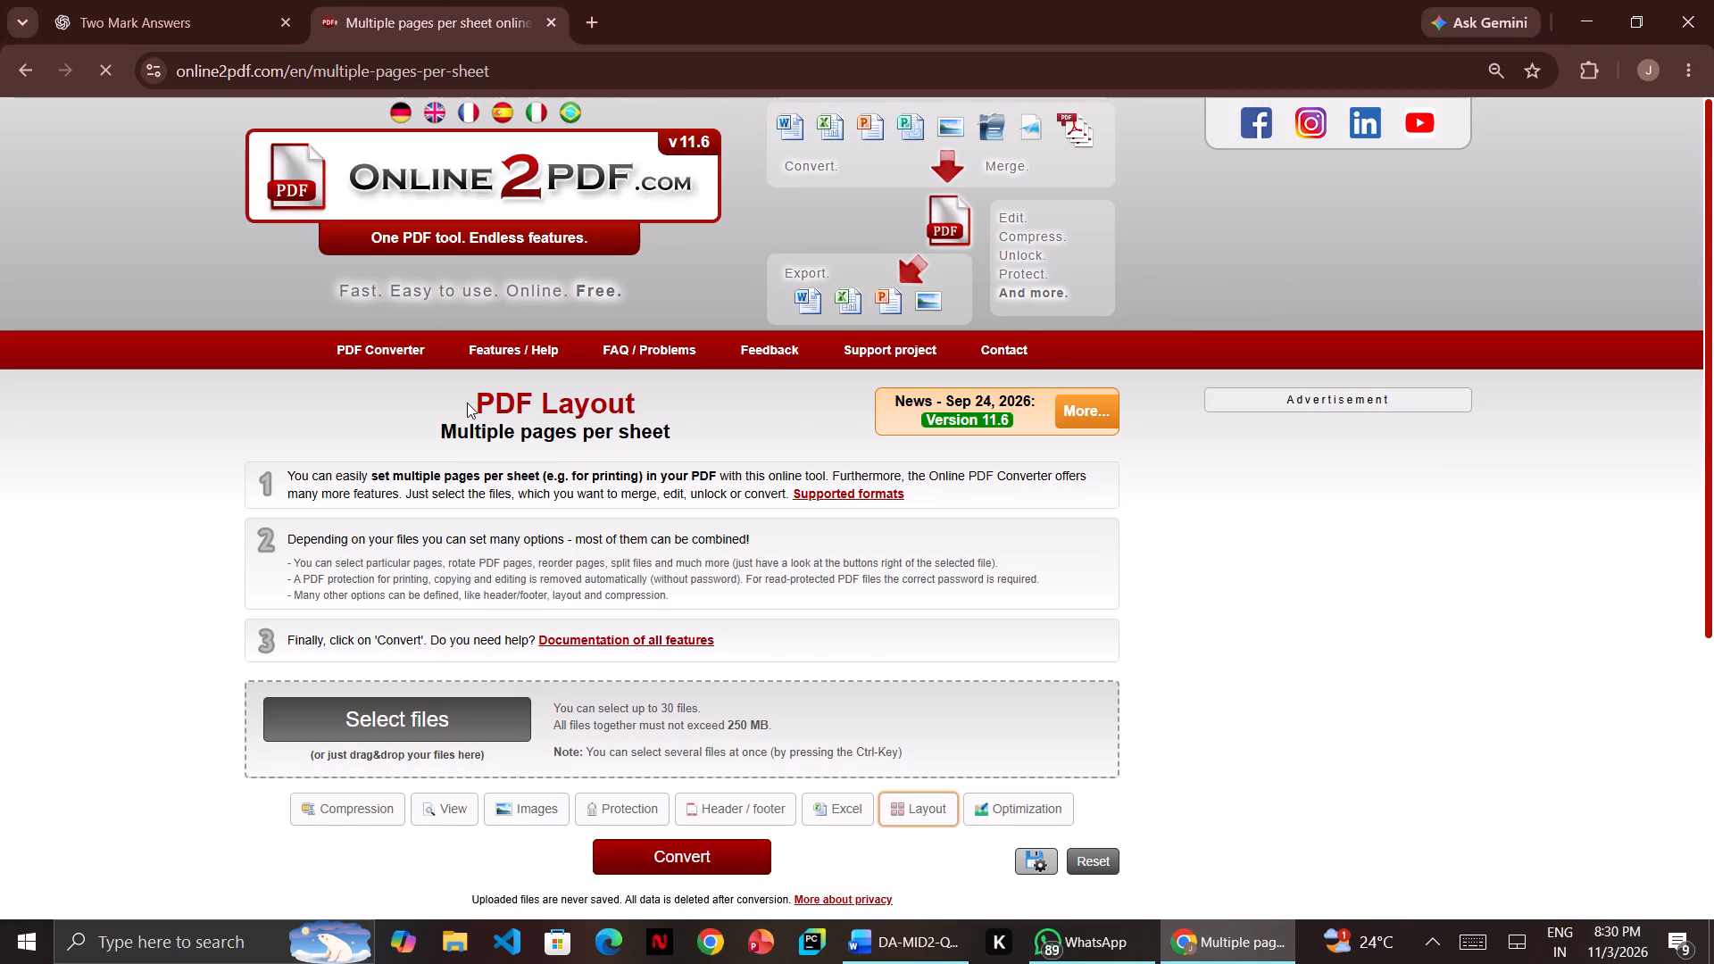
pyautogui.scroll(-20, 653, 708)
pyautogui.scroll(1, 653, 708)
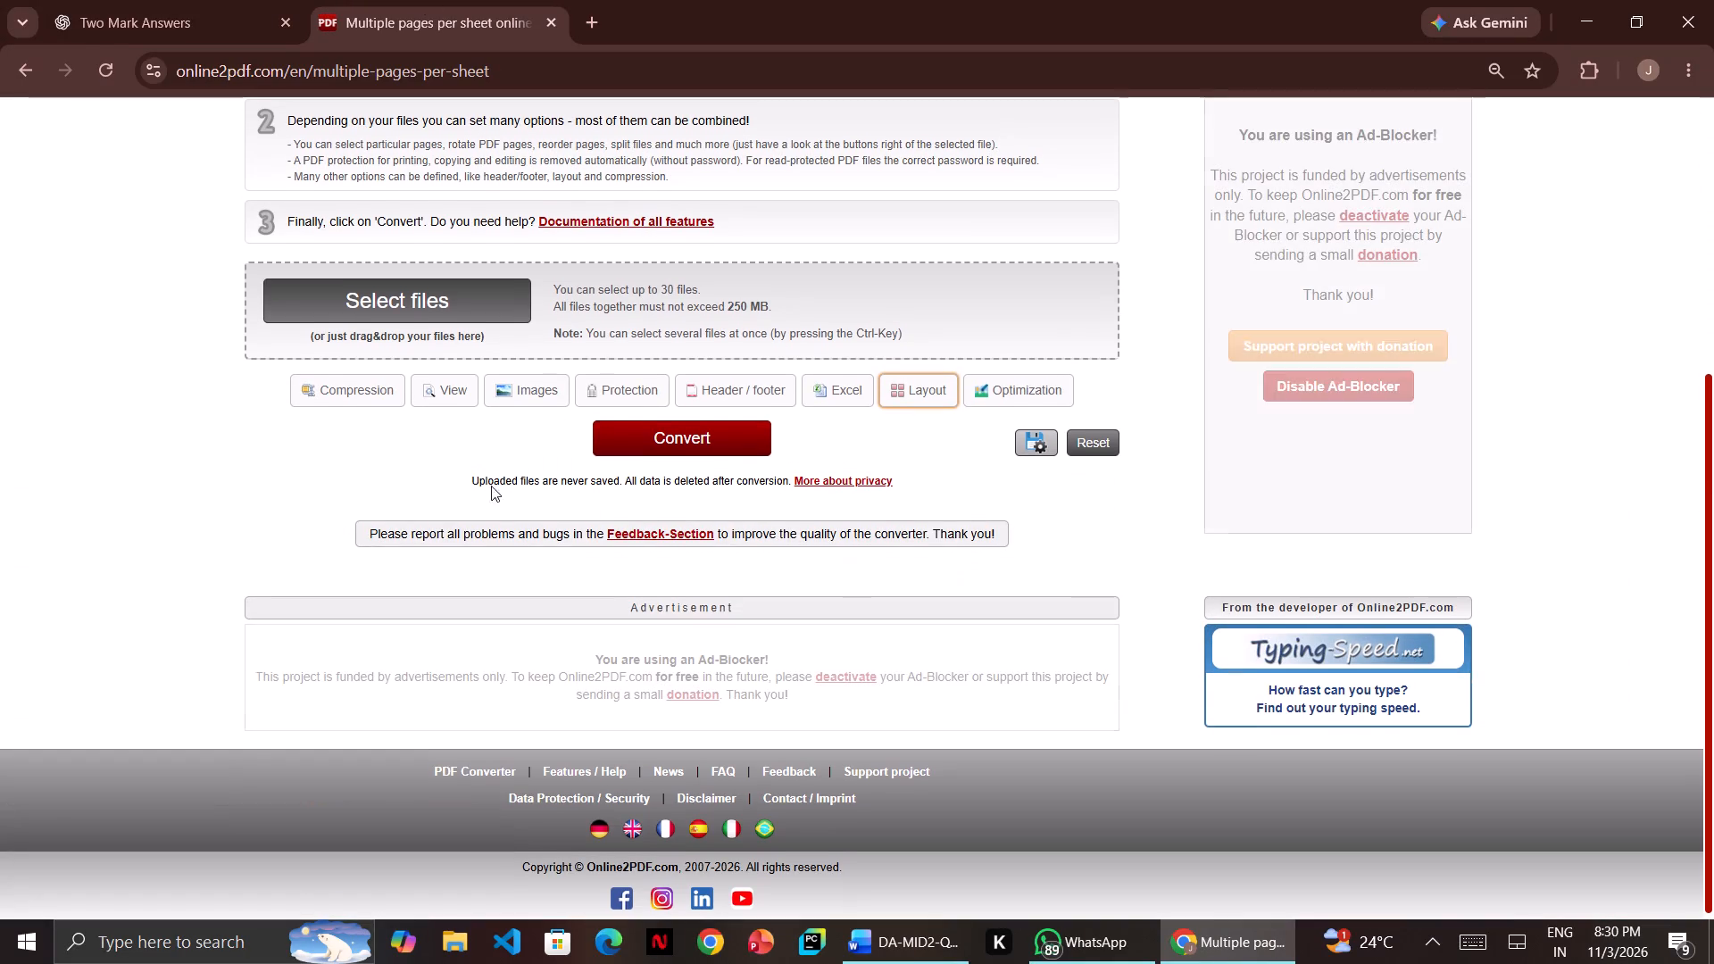
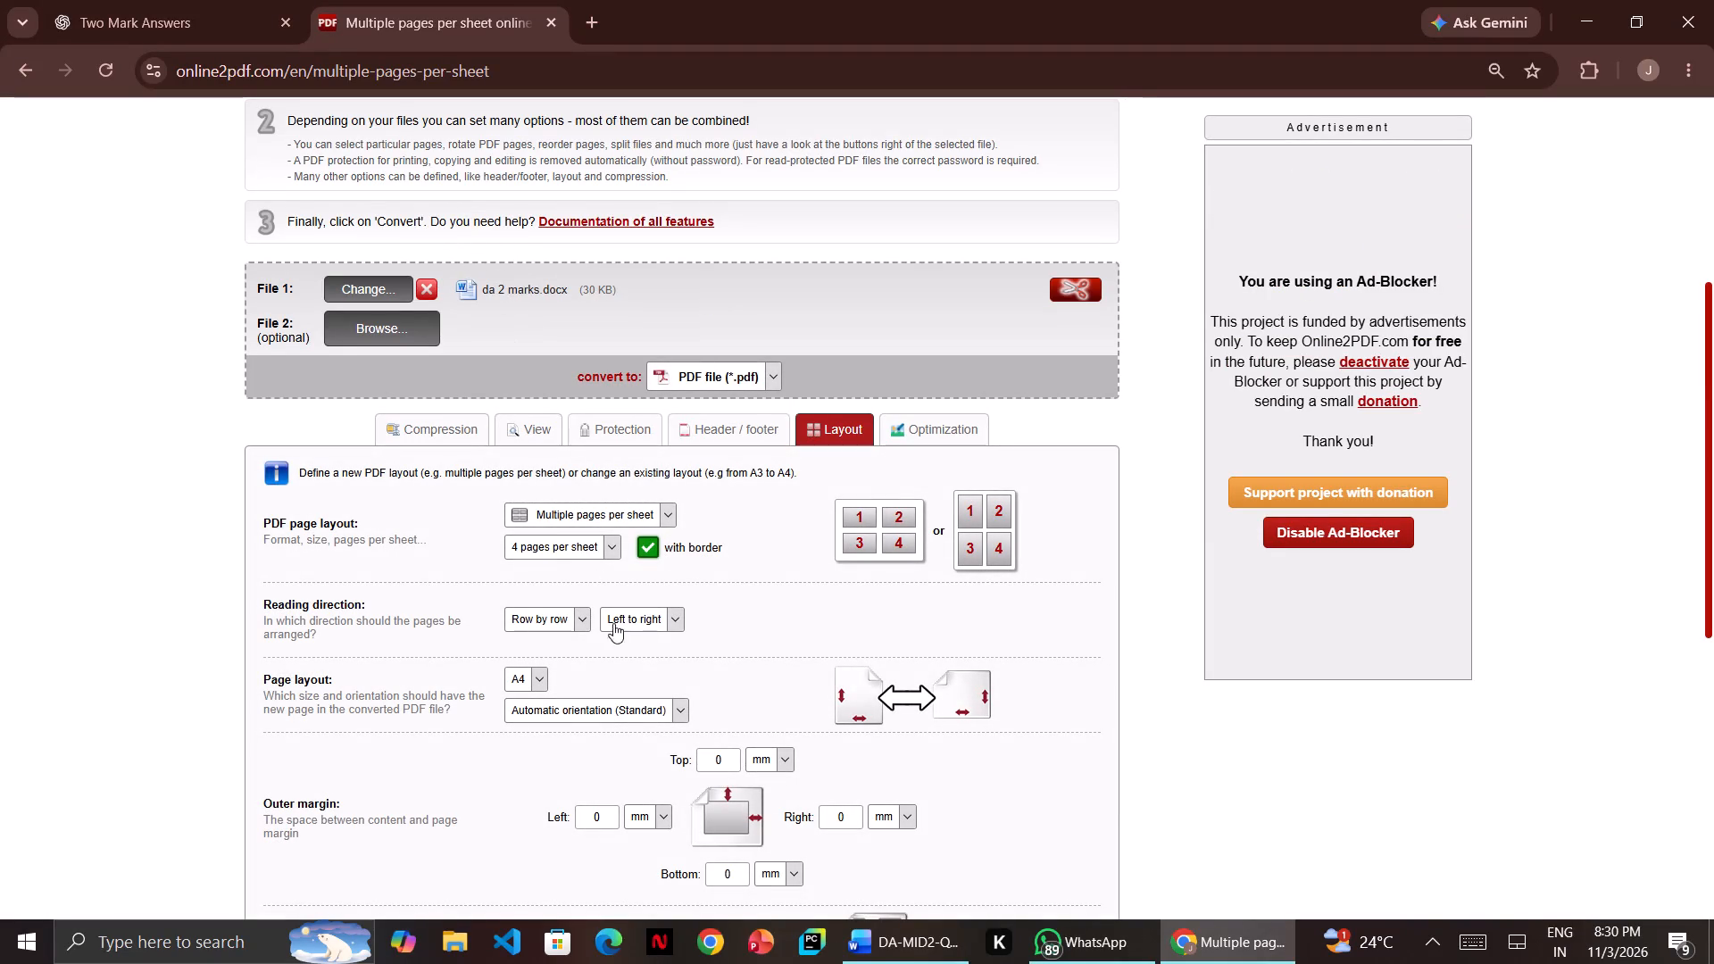
# Set the PDF page layout to 6 pages per sheet.
pyautogui.click(615, 544)
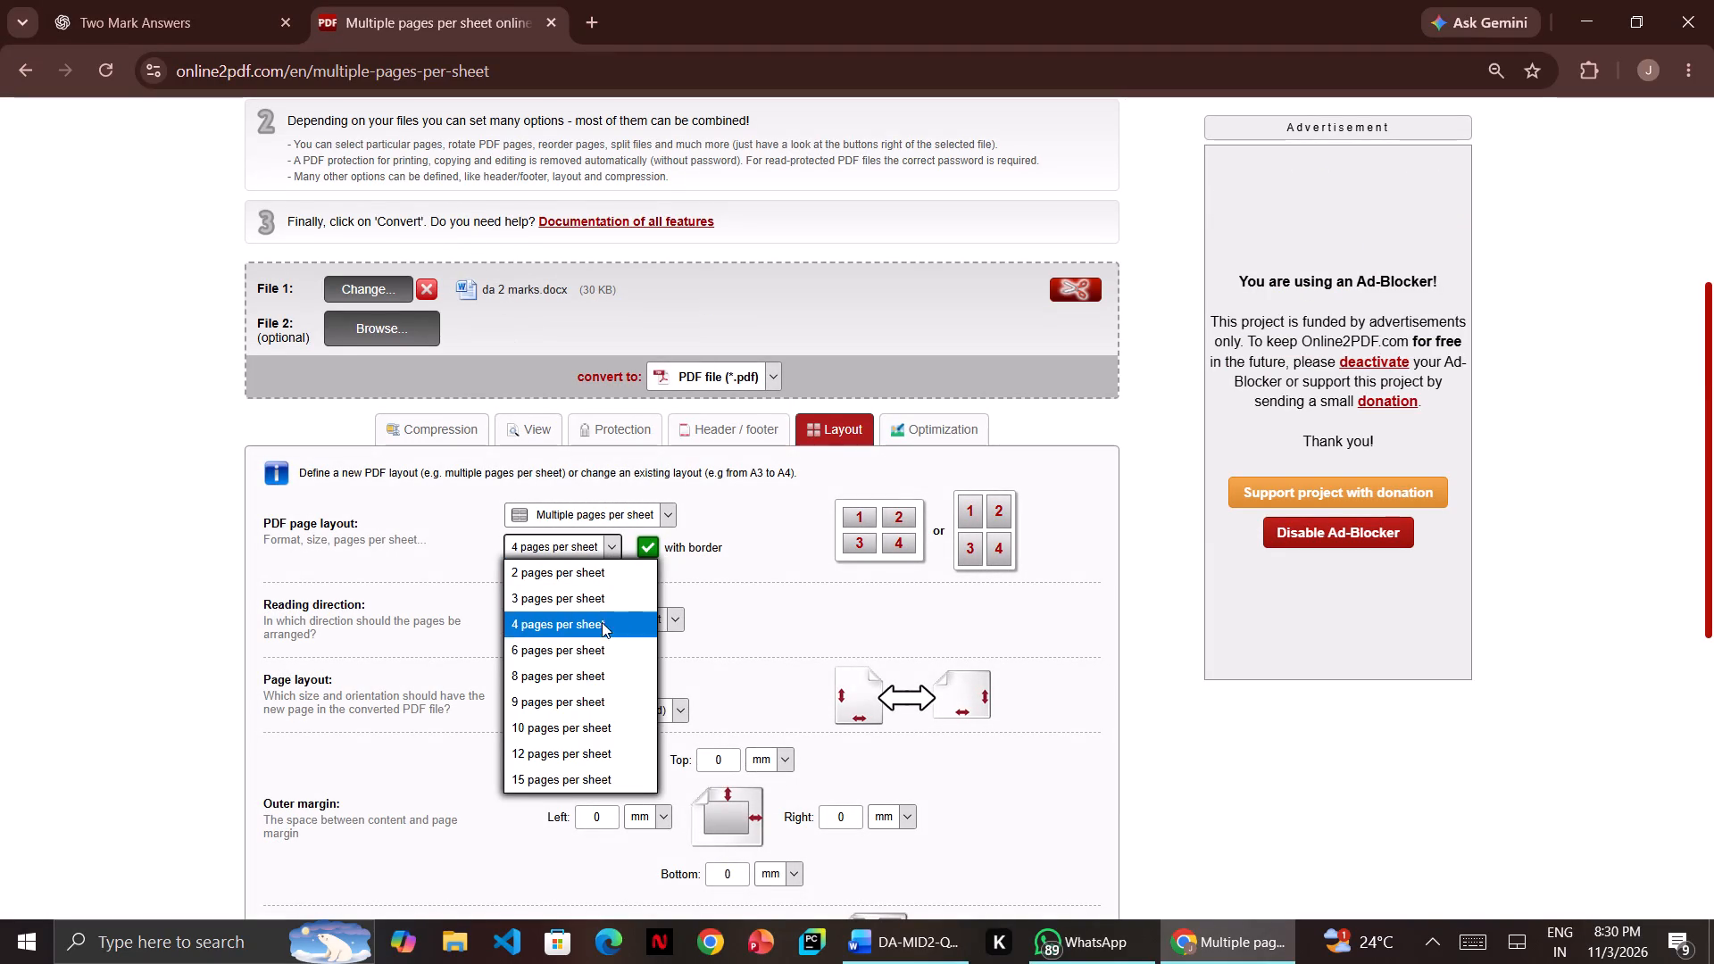
pyautogui.click(587, 660)
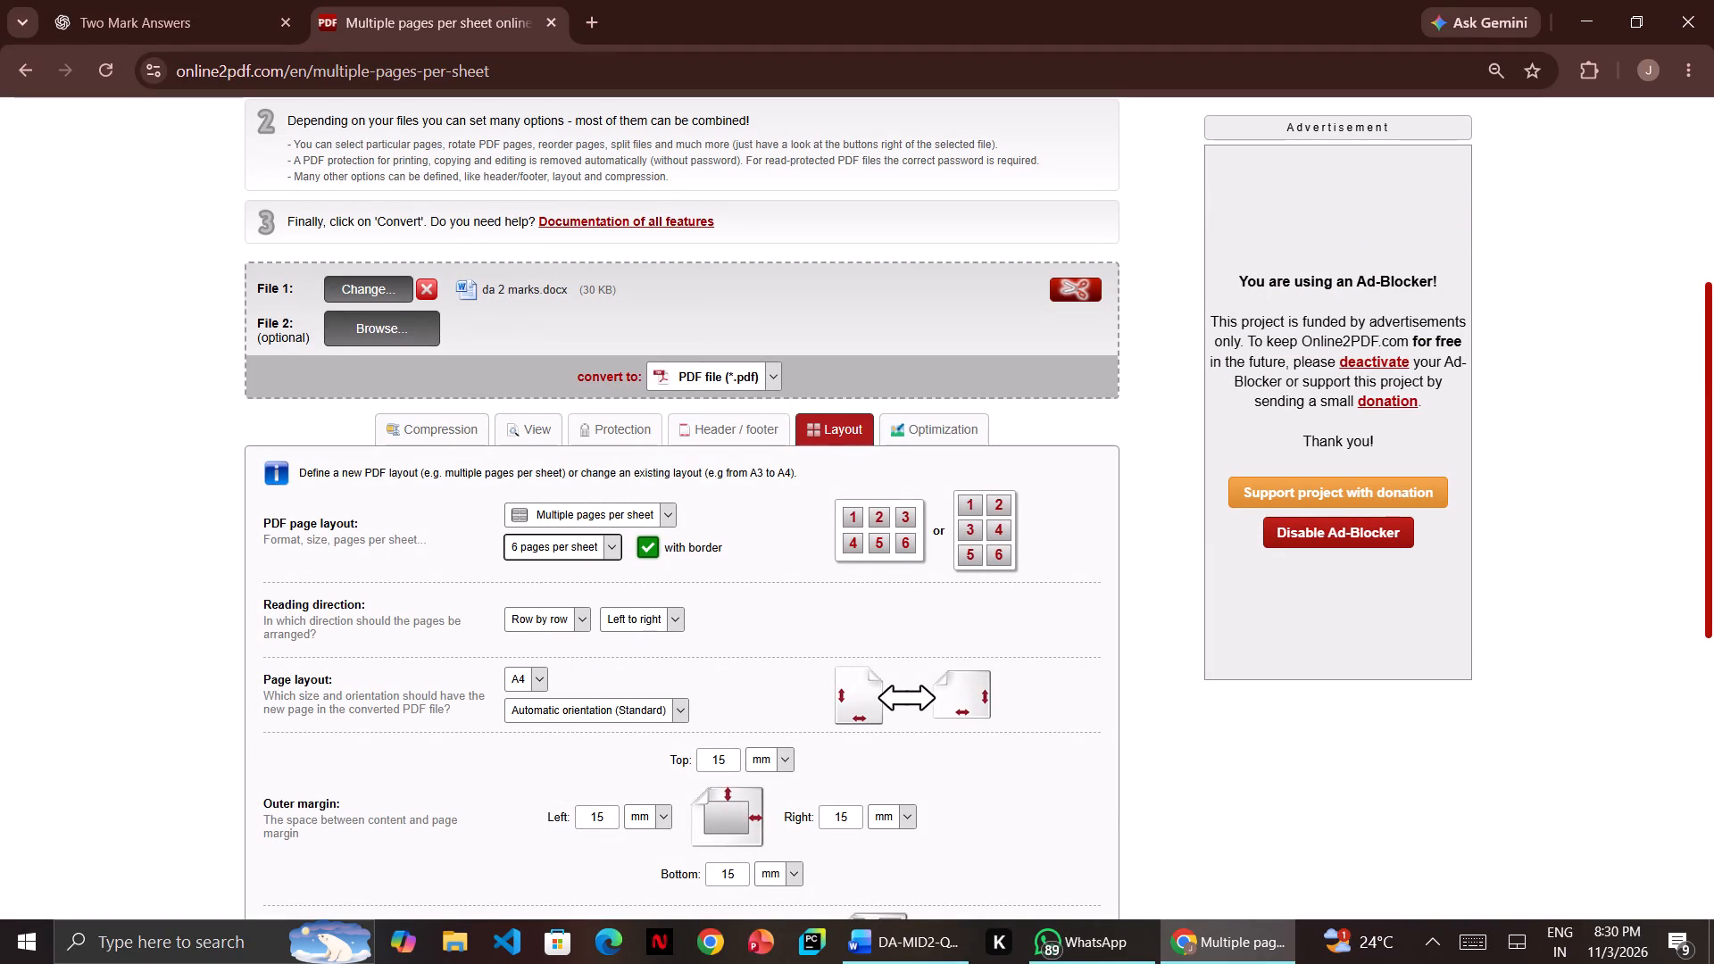
# Set the top, right, bottom and left outer margins to 5 mm each.
pyautogui.click(720, 764)
pyautogui.press('5')
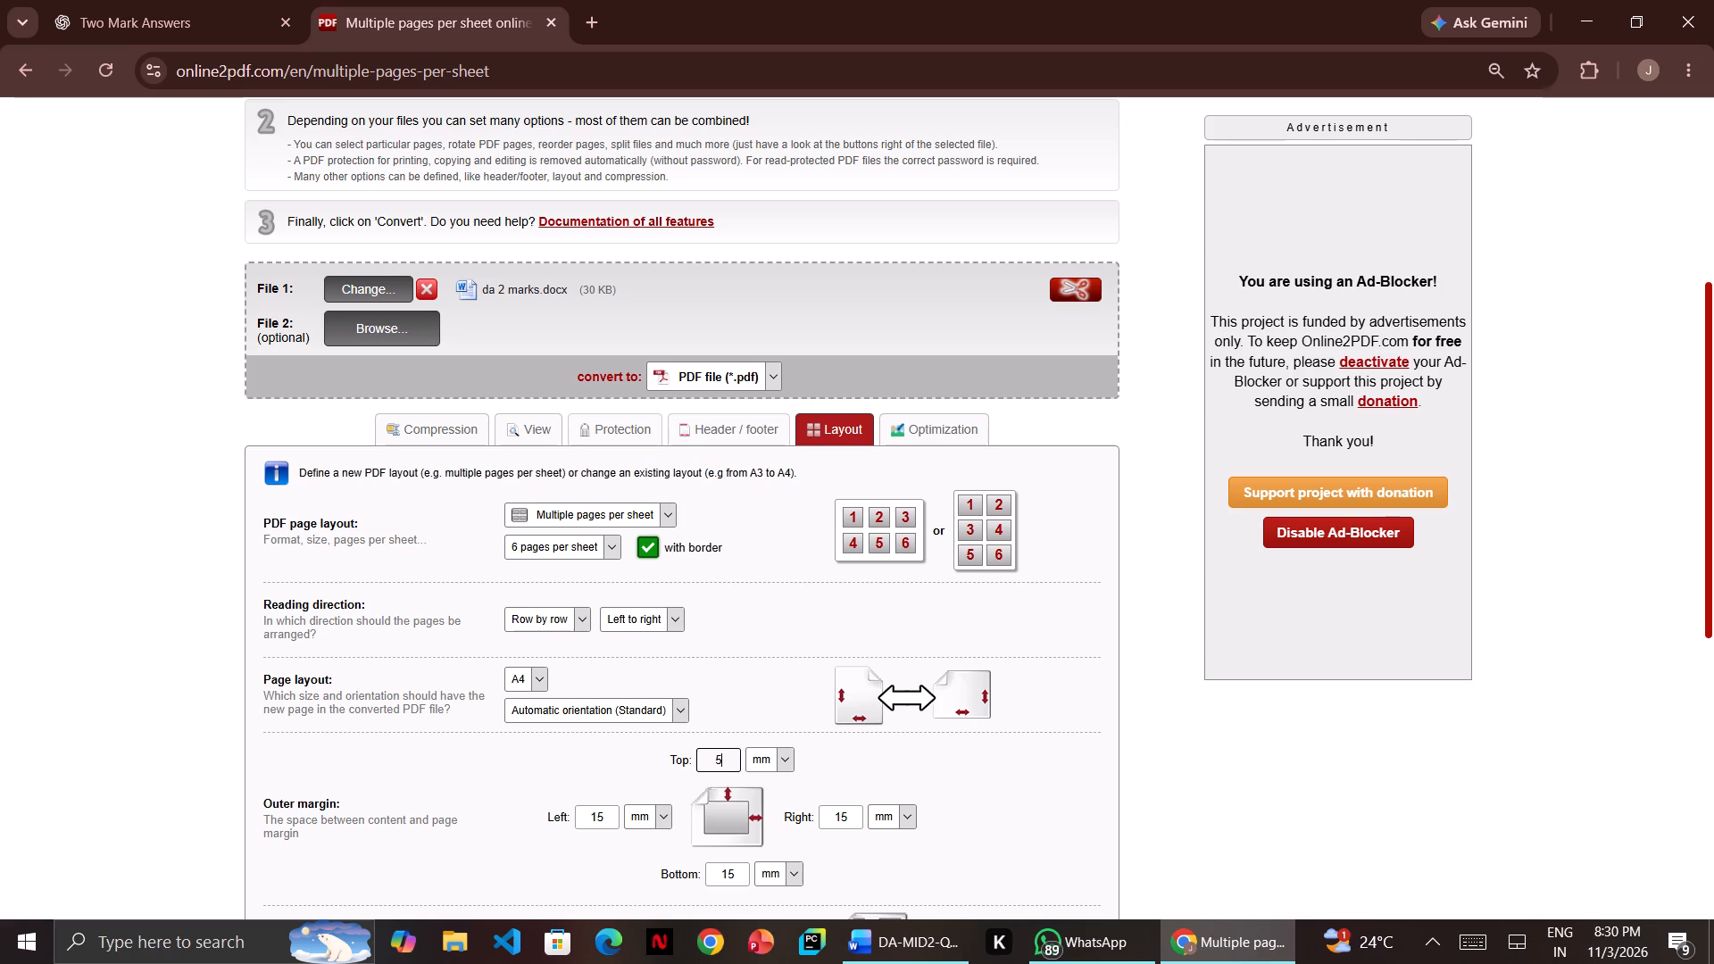
pyautogui.click(842, 819)
pyautogui.press('5')
pyautogui.click(747, 870)
pyautogui.press('5')
pyautogui.click(612, 824)
pyautogui.press('5')
# Convert da 2 marks.docx to a PDF with the chosen layout settings, keeping the filename "da 2 marks".
pyautogui.scroll(-15, 612, 824)
pyautogui.scroll(11, 615, 669)
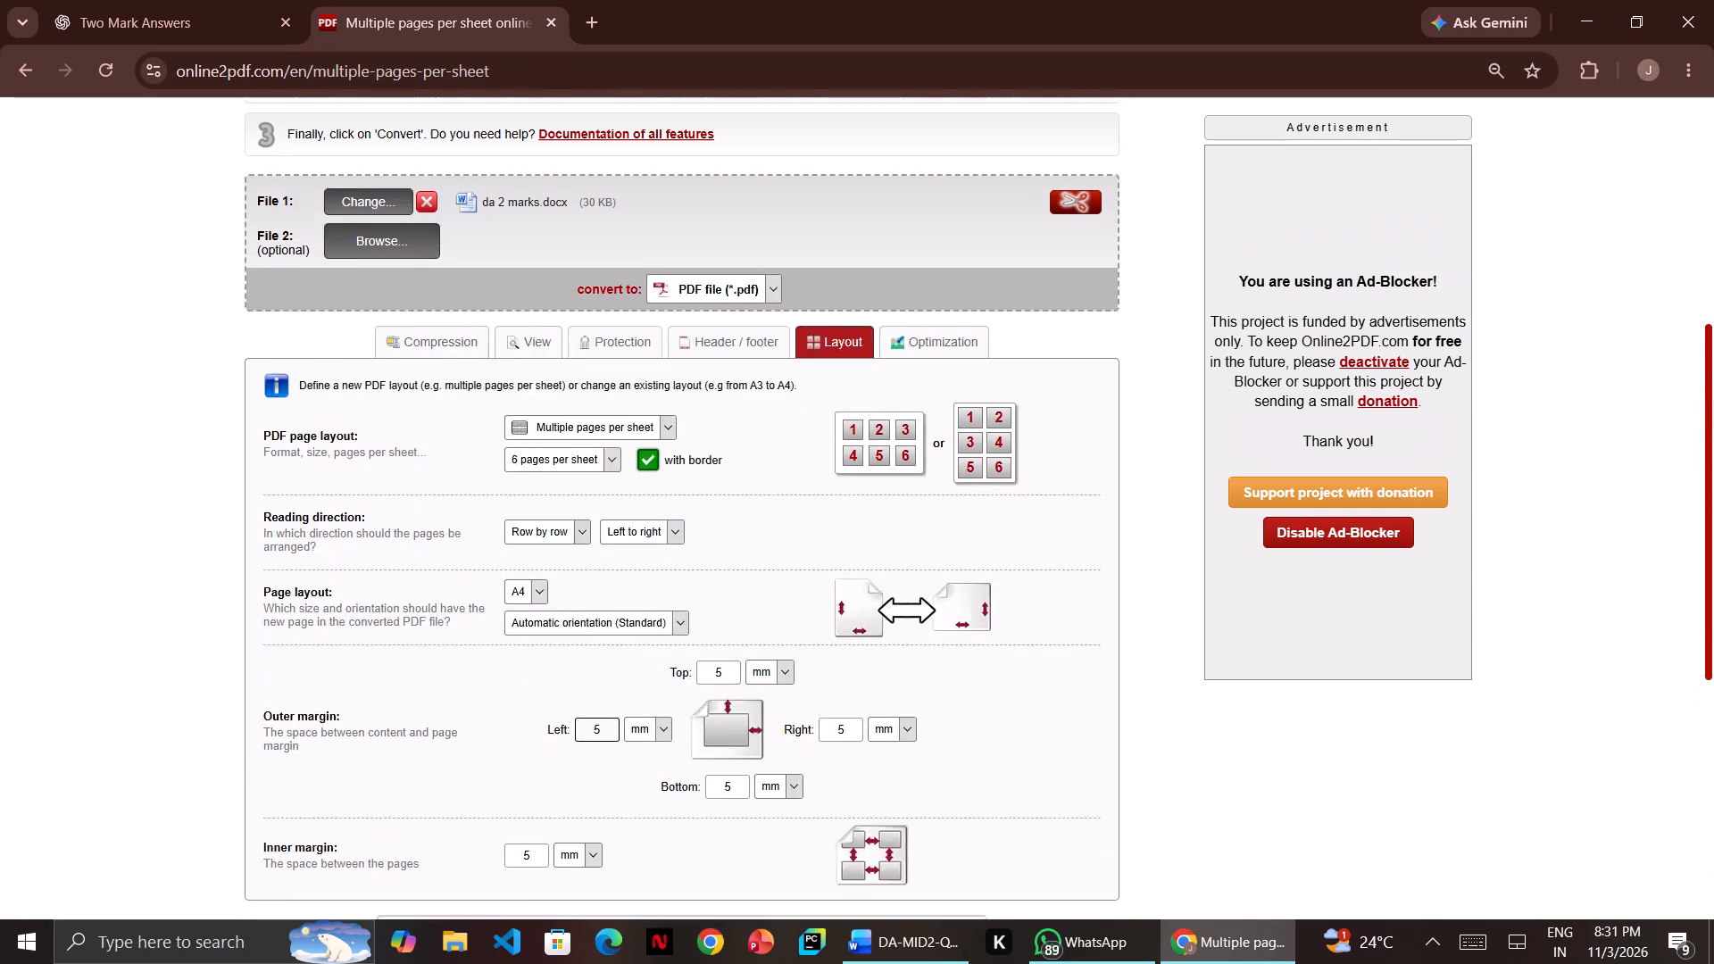
pyautogui.scroll(4, 615, 669)
pyautogui.scroll(-9, 615, 669)
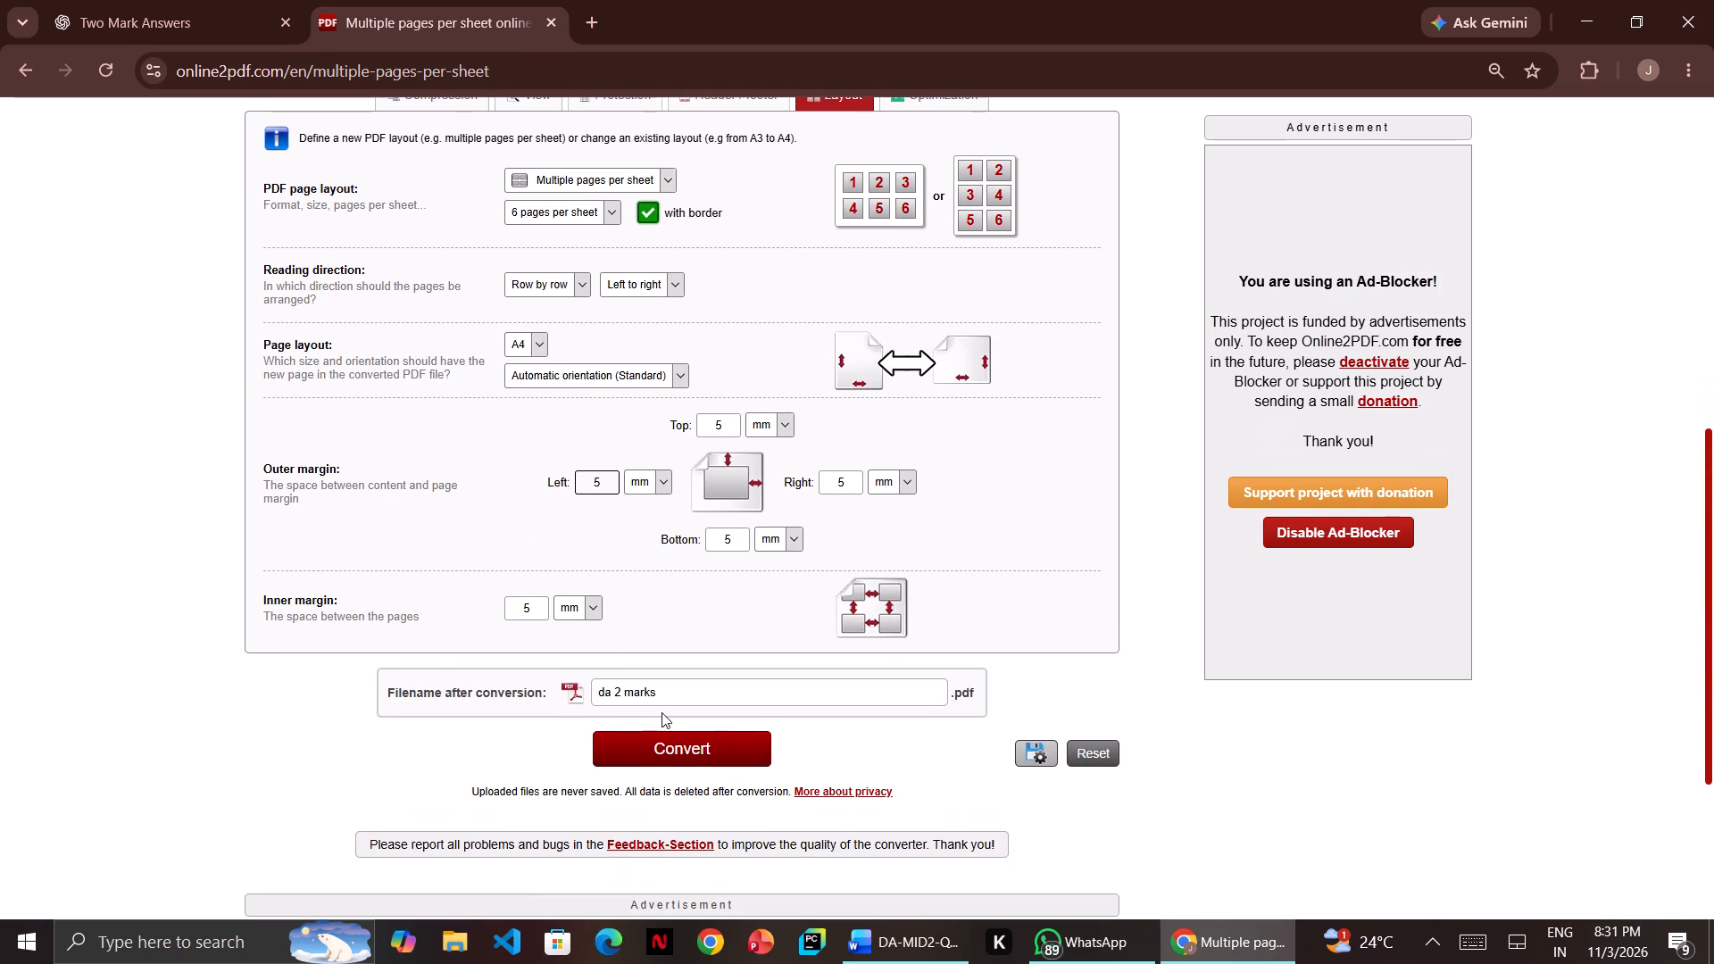
pyautogui.click(671, 755)
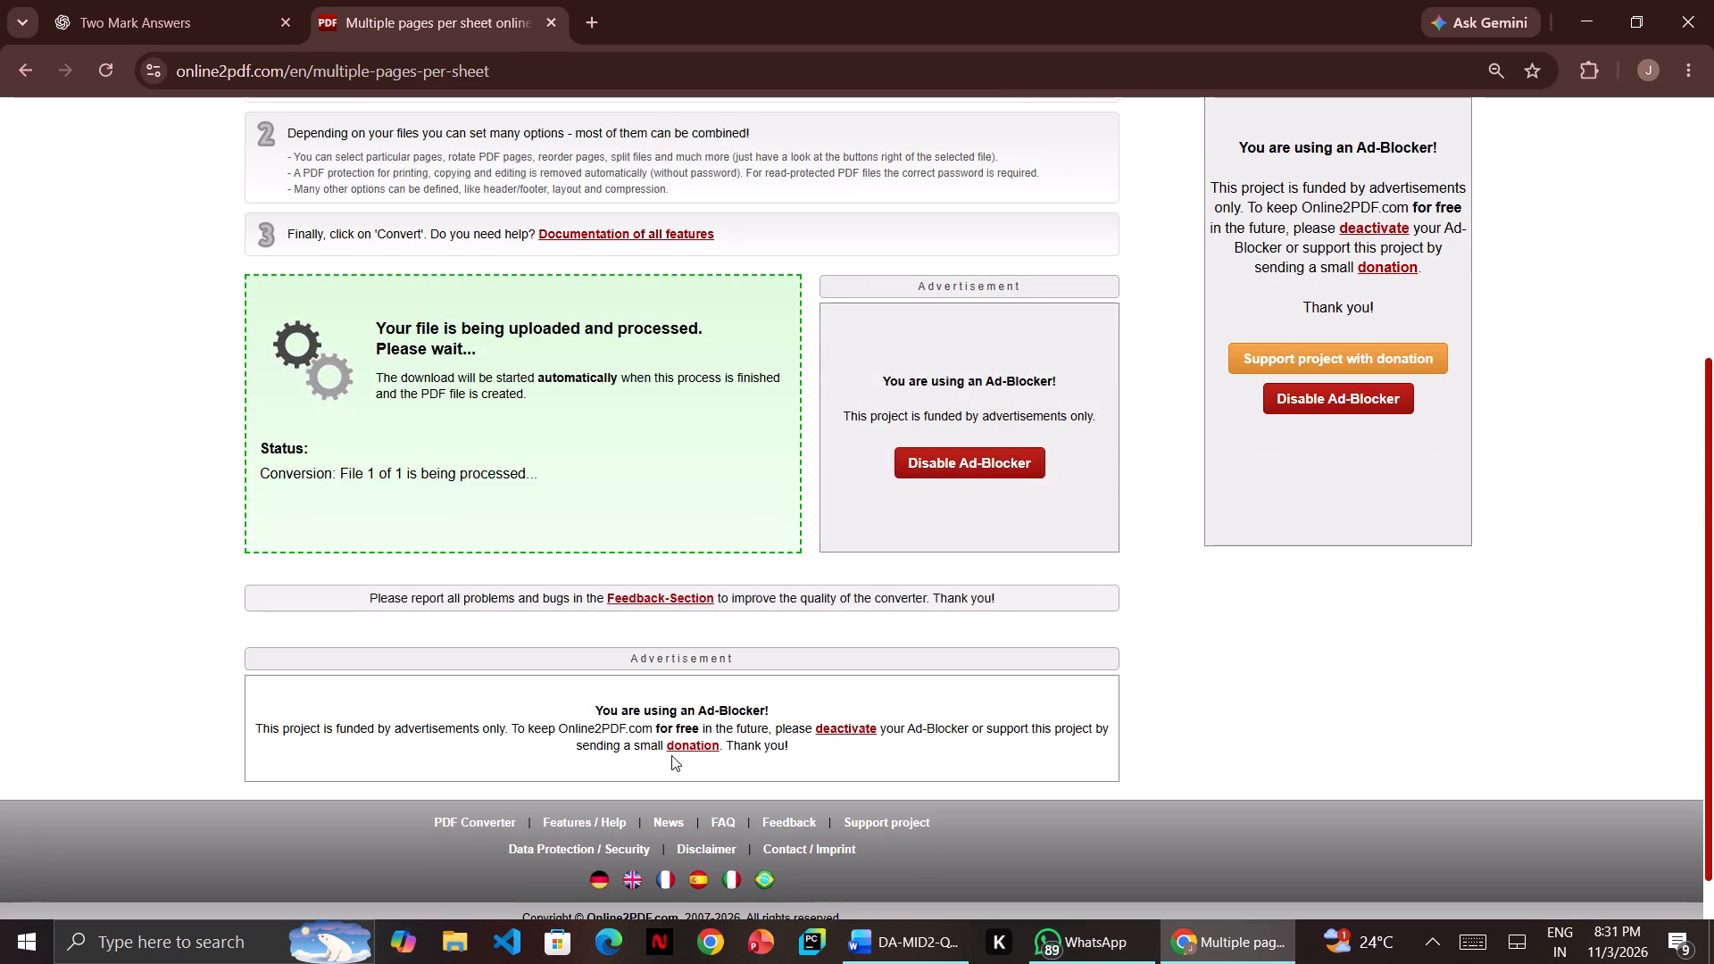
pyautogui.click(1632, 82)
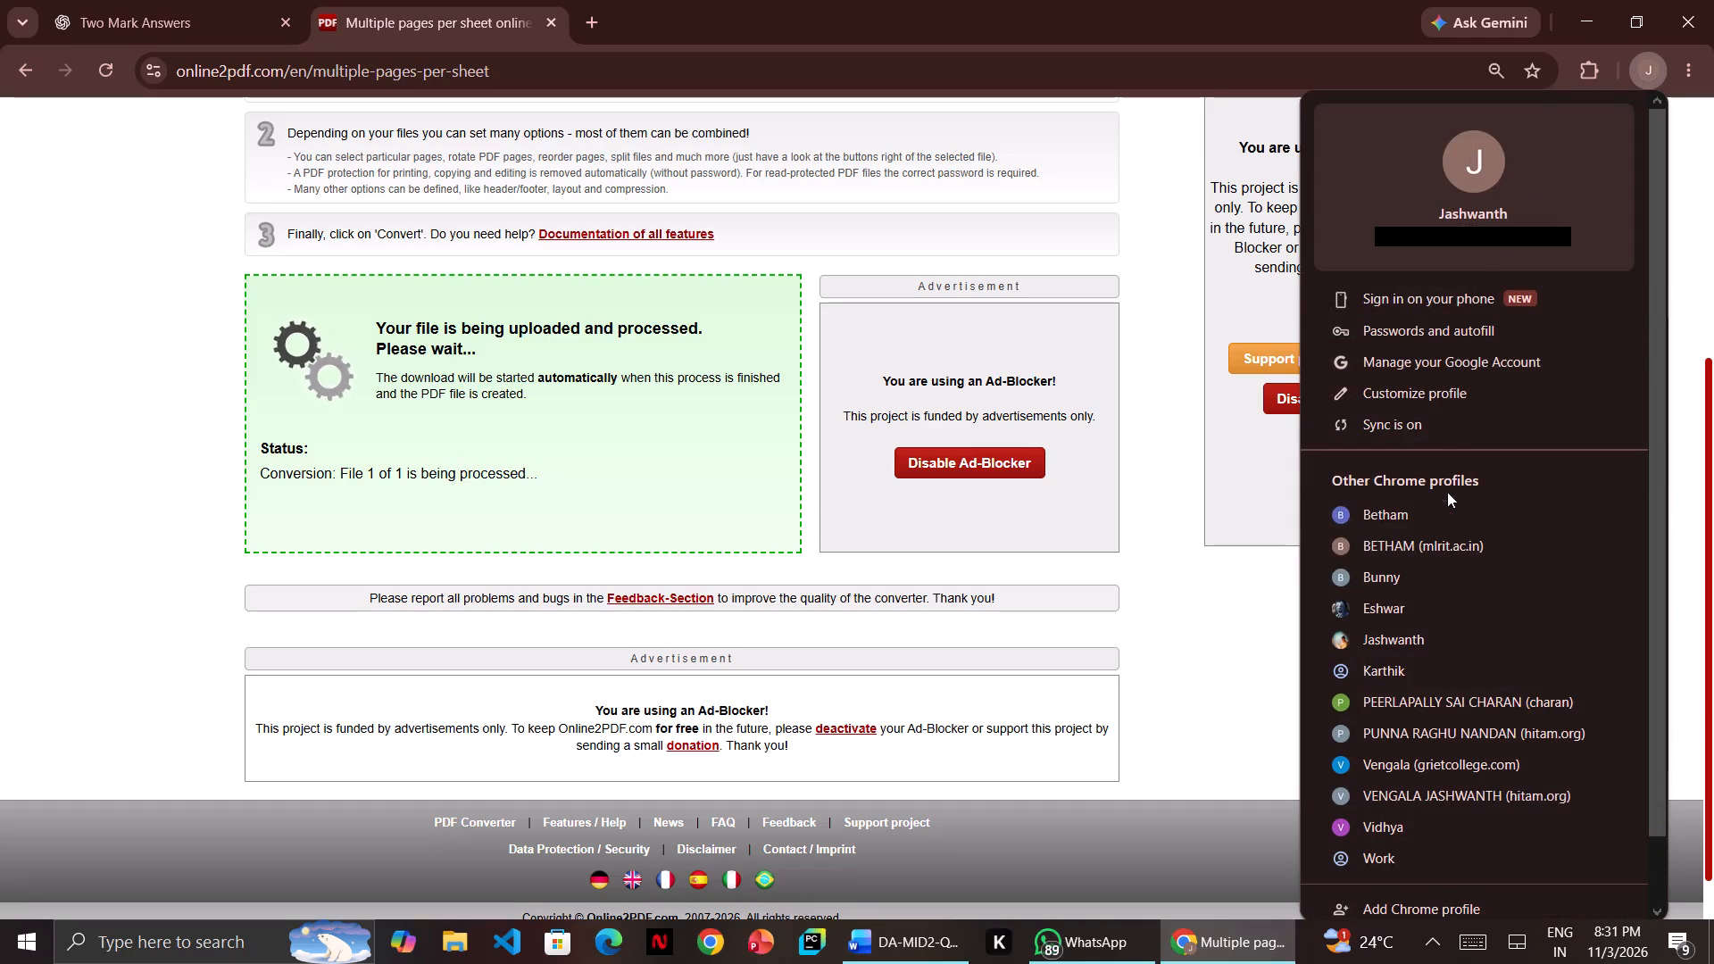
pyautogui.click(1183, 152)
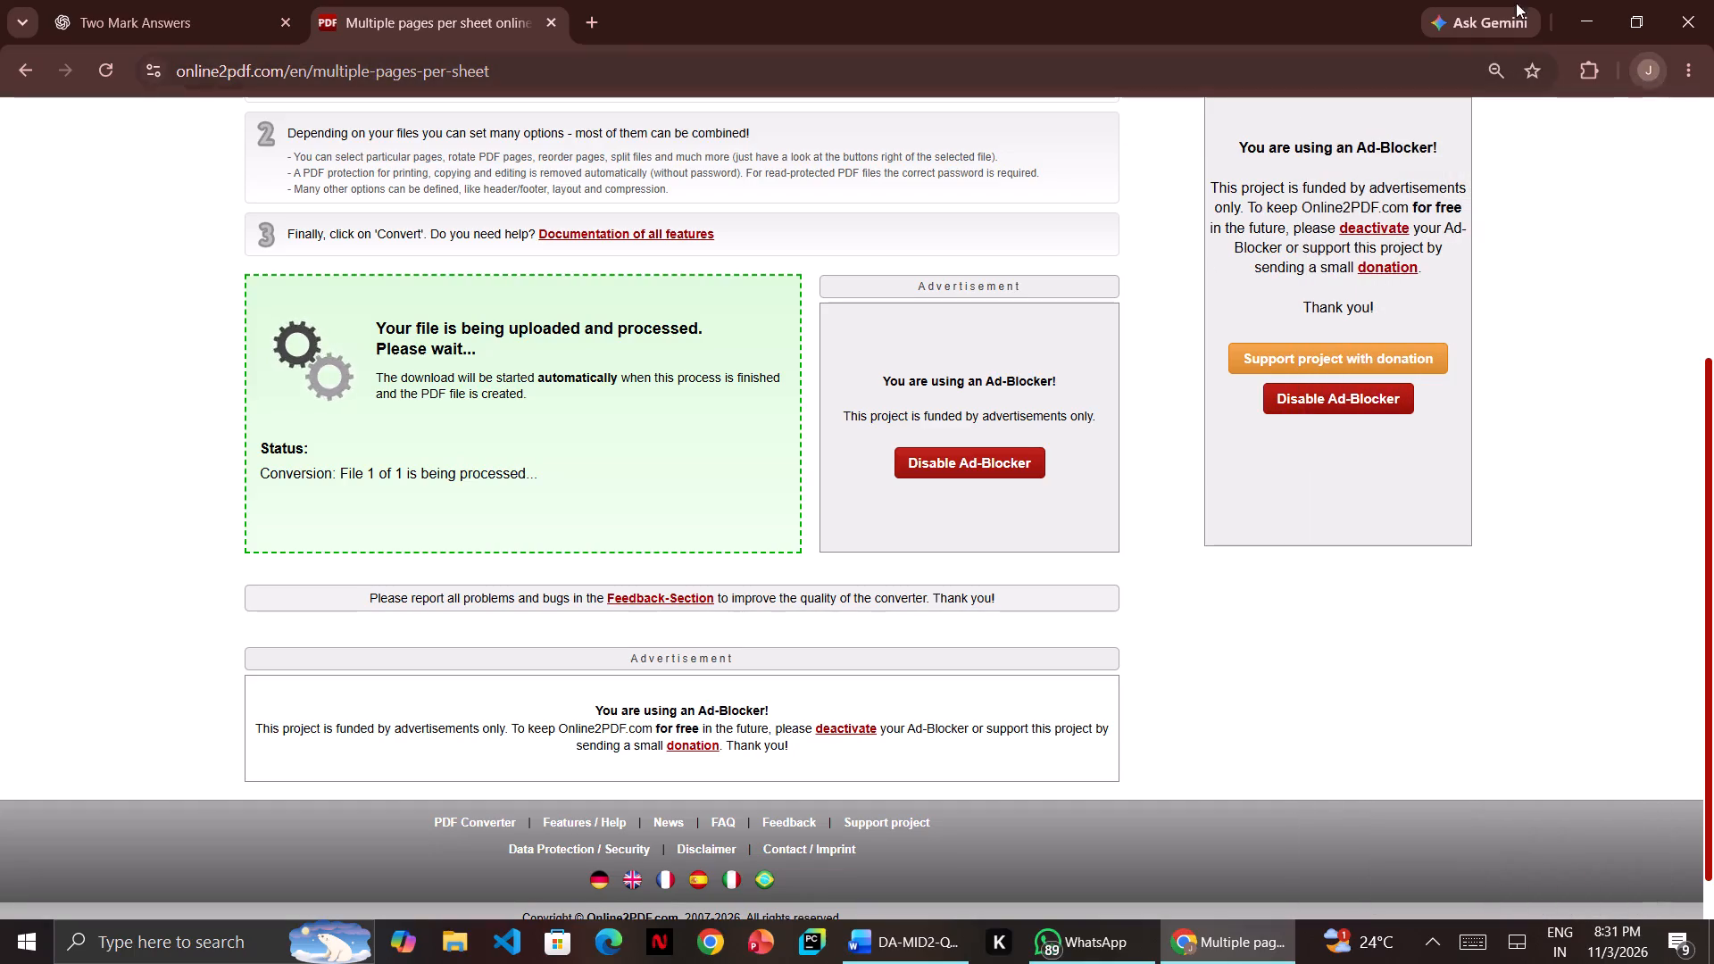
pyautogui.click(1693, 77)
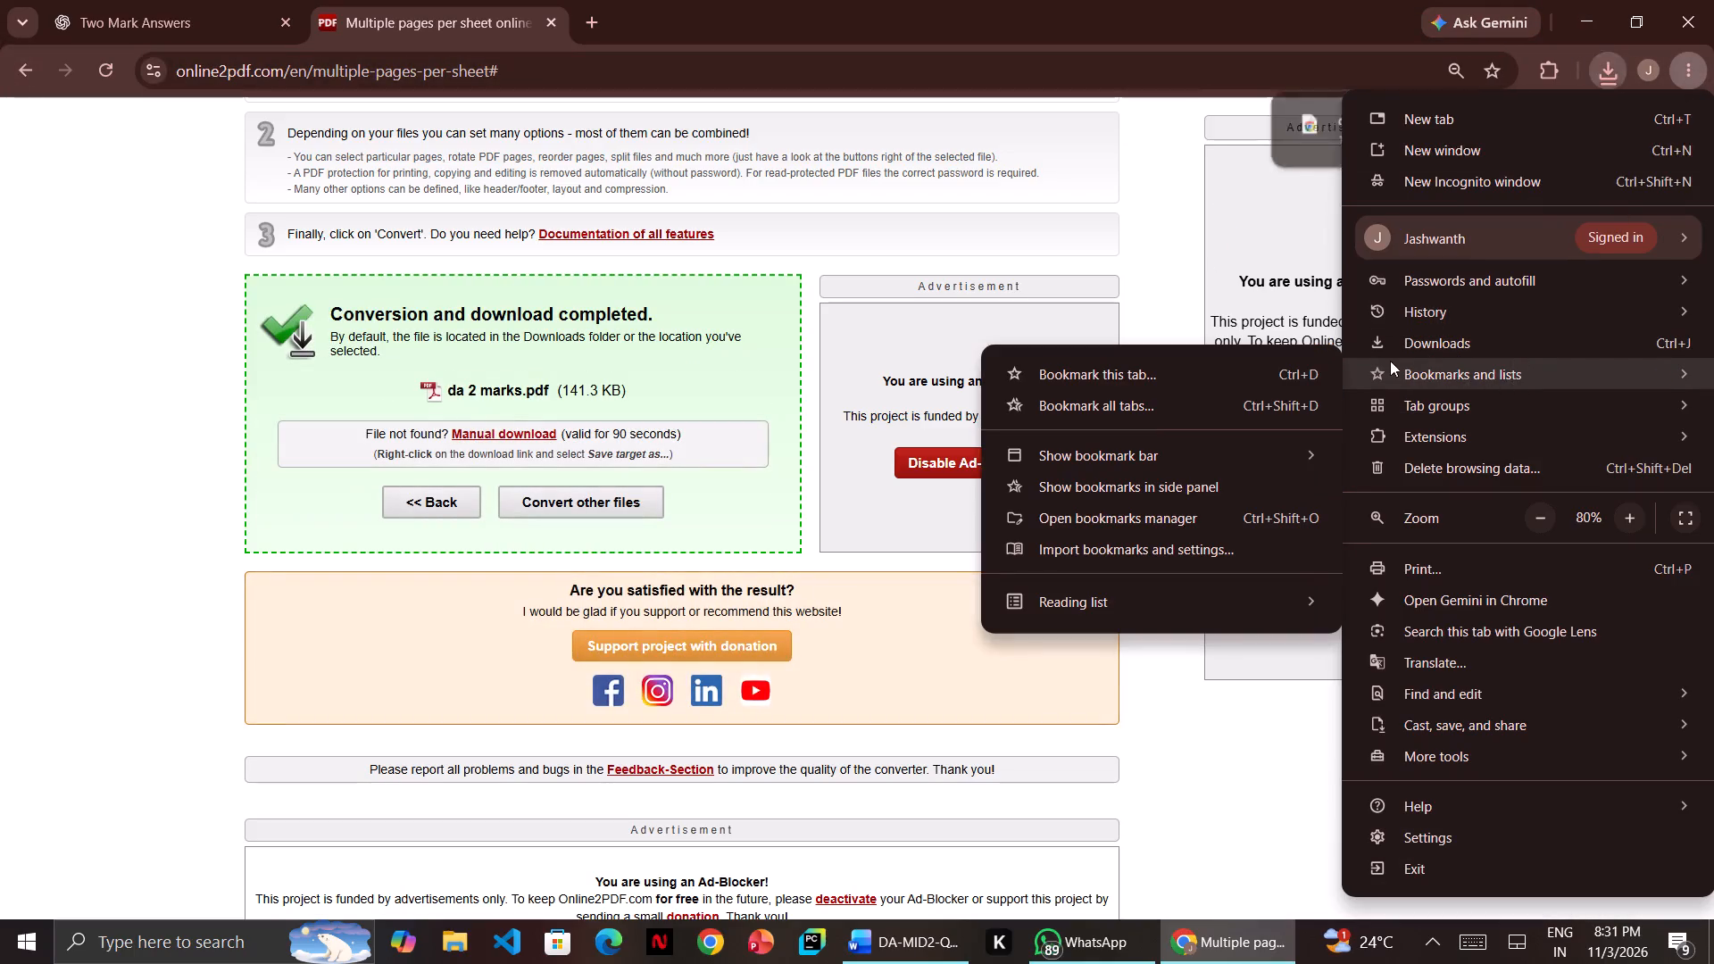
# Open the downloaded da 2 marks.pdf to view the converted pages.
pyautogui.click(1302, 125)
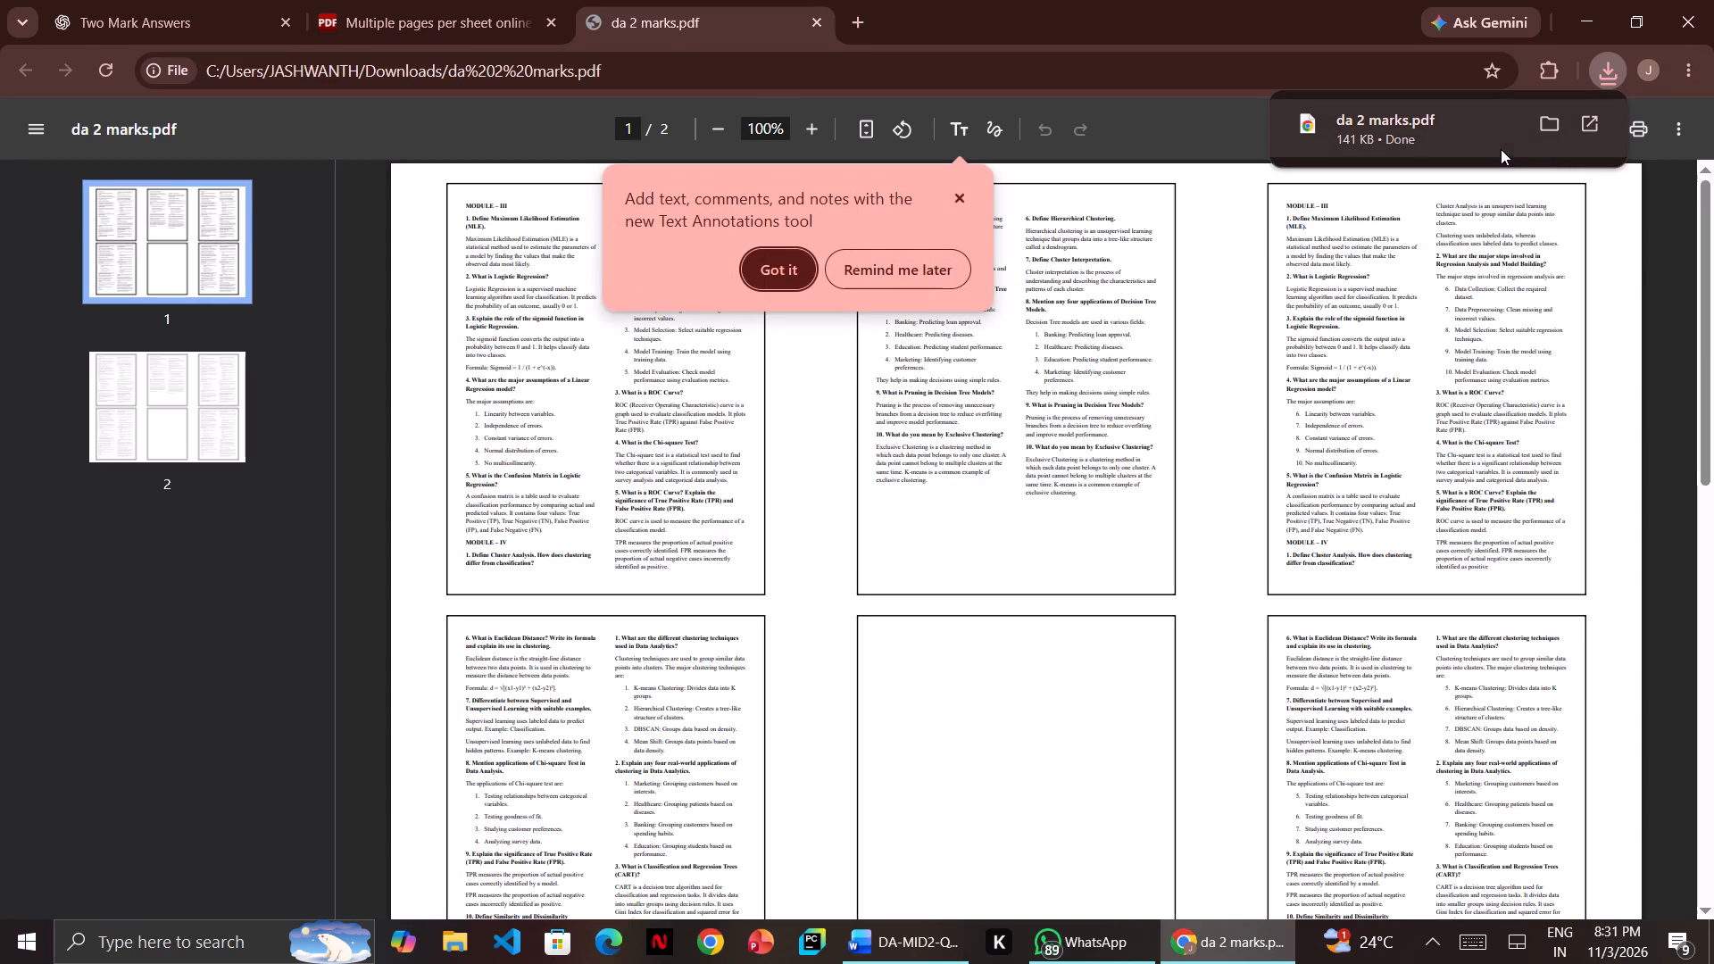
# Show the downloaded da 2 marks PDF in the Downloads folder and select the file.
pyautogui.click(1546, 135)
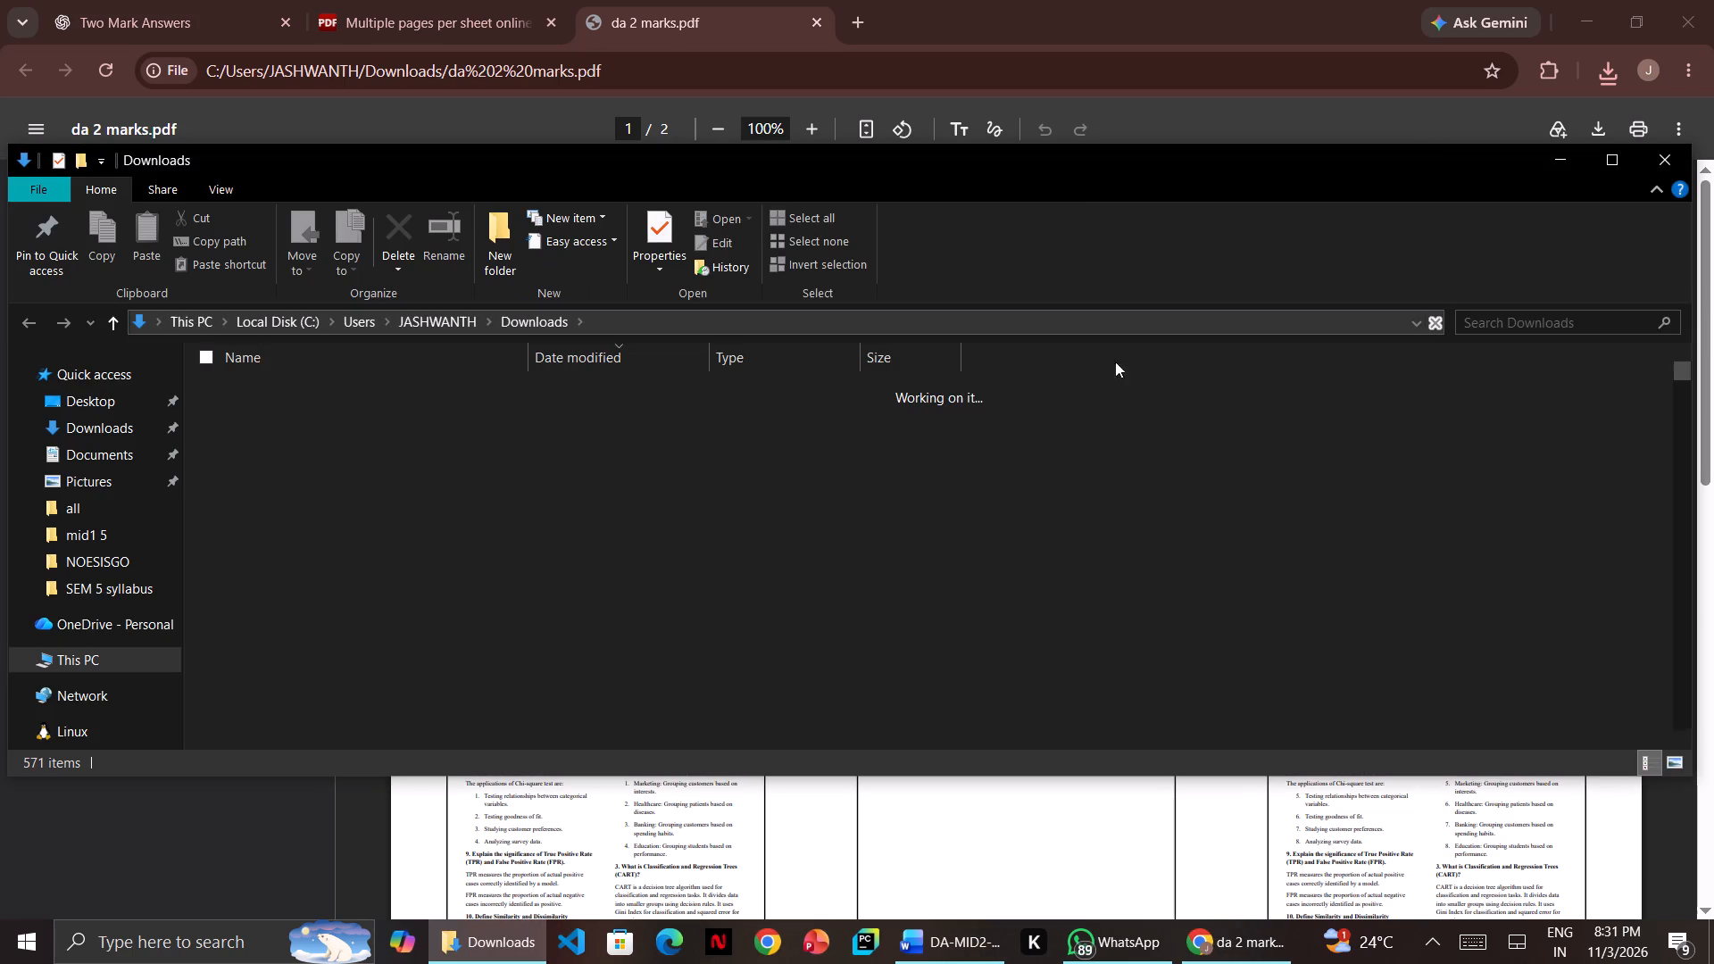
pyautogui.click(851, 419)
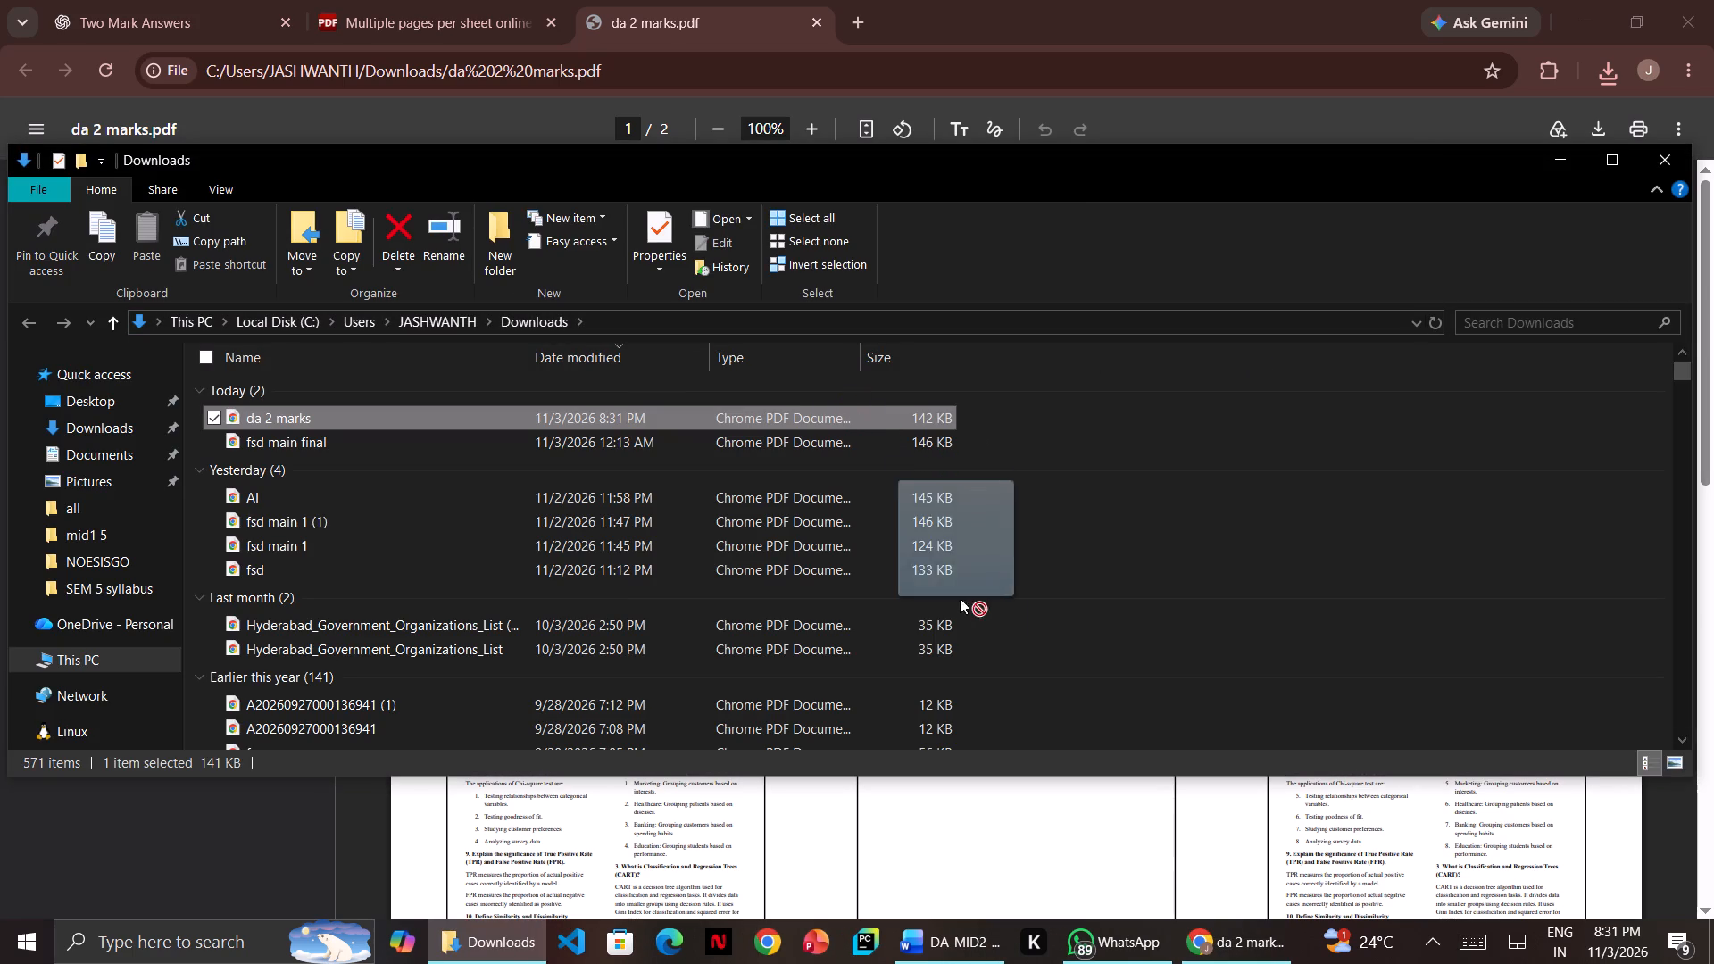
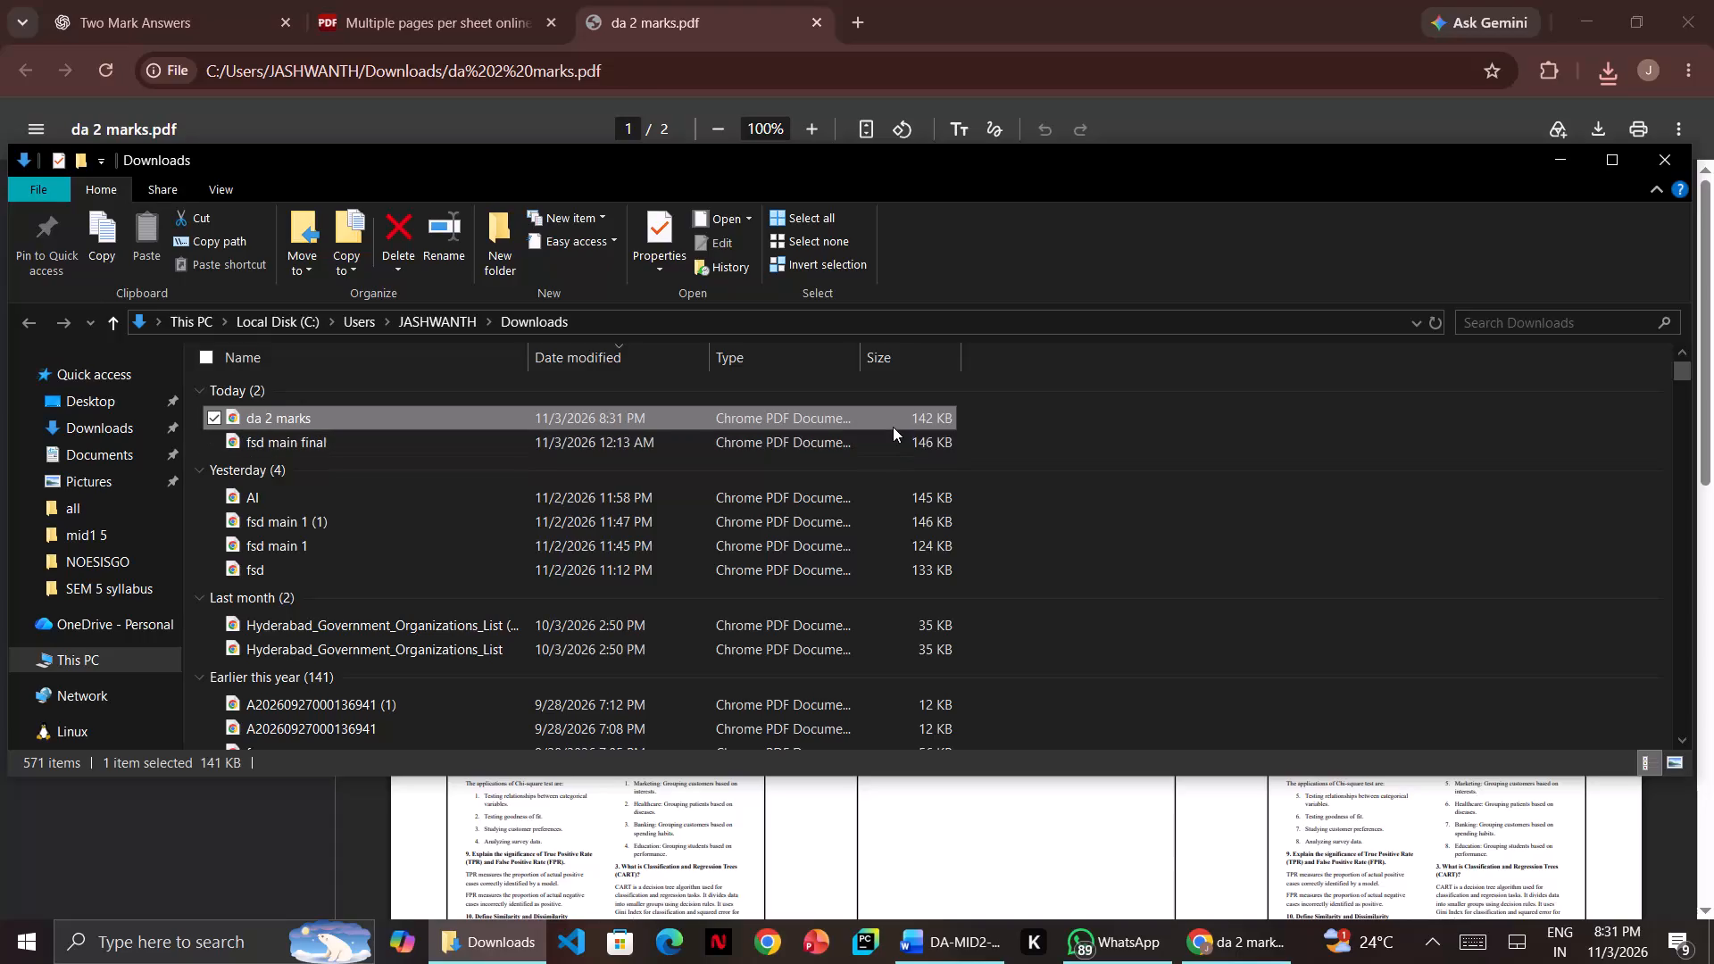
# Pick up the "da 2 marks" PDF in the Downloads folder to transfer it to another open application.
pyautogui.click(893, 427)
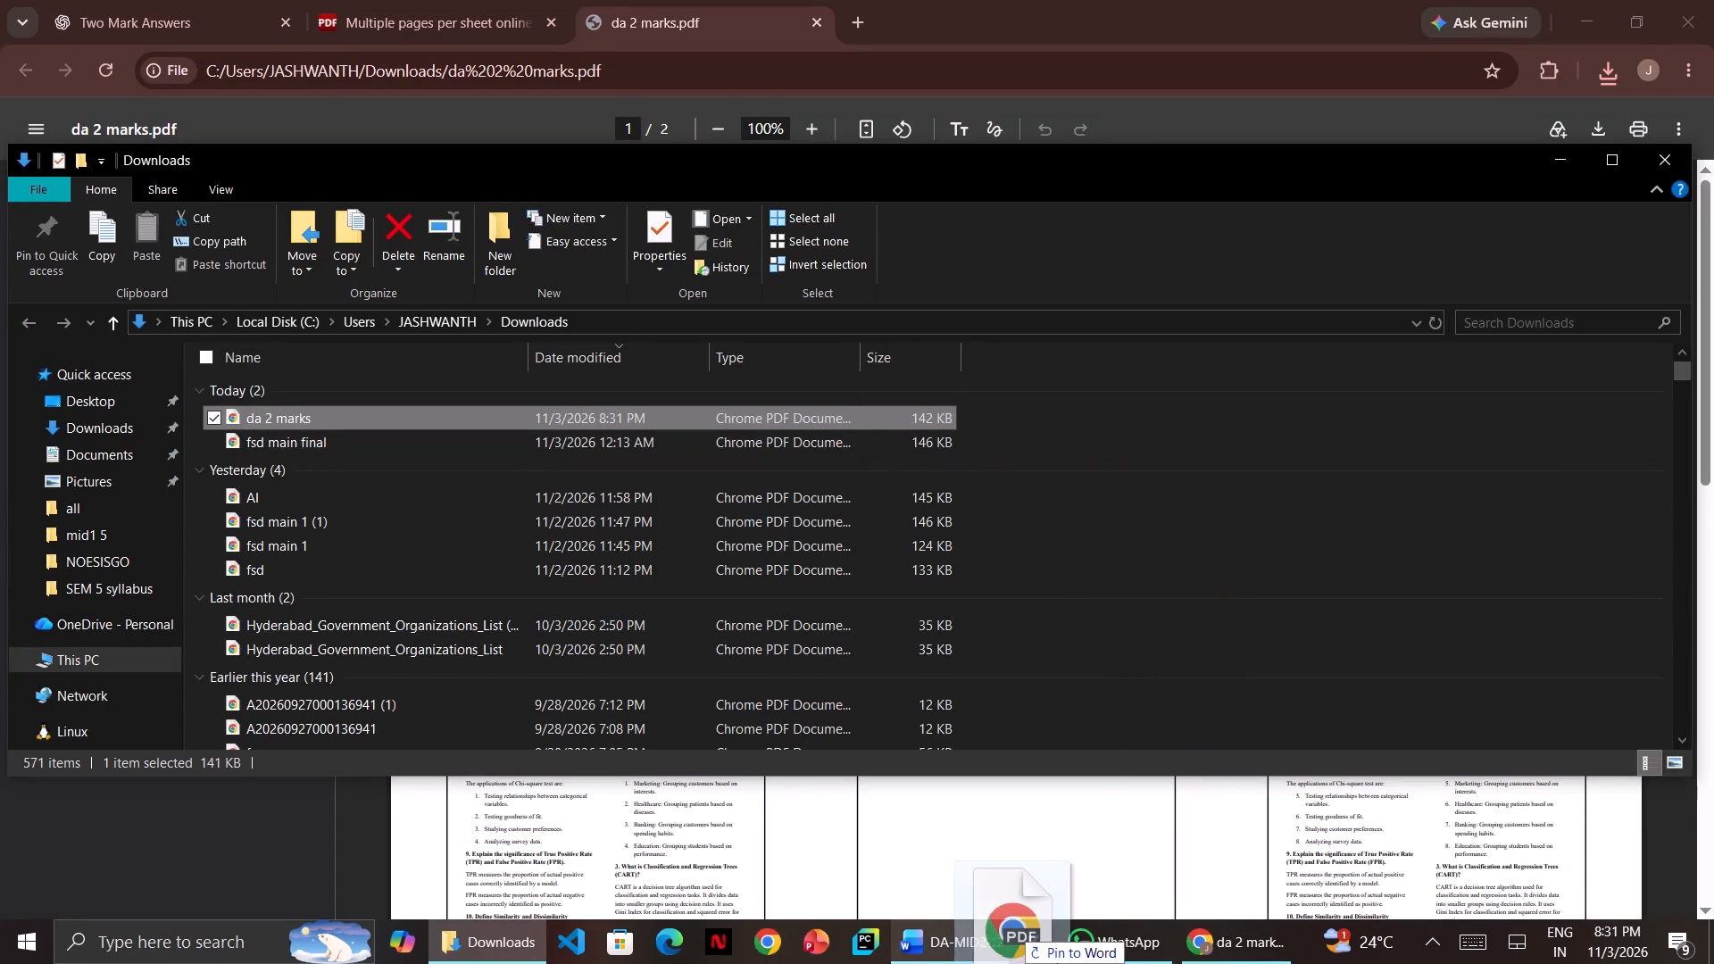